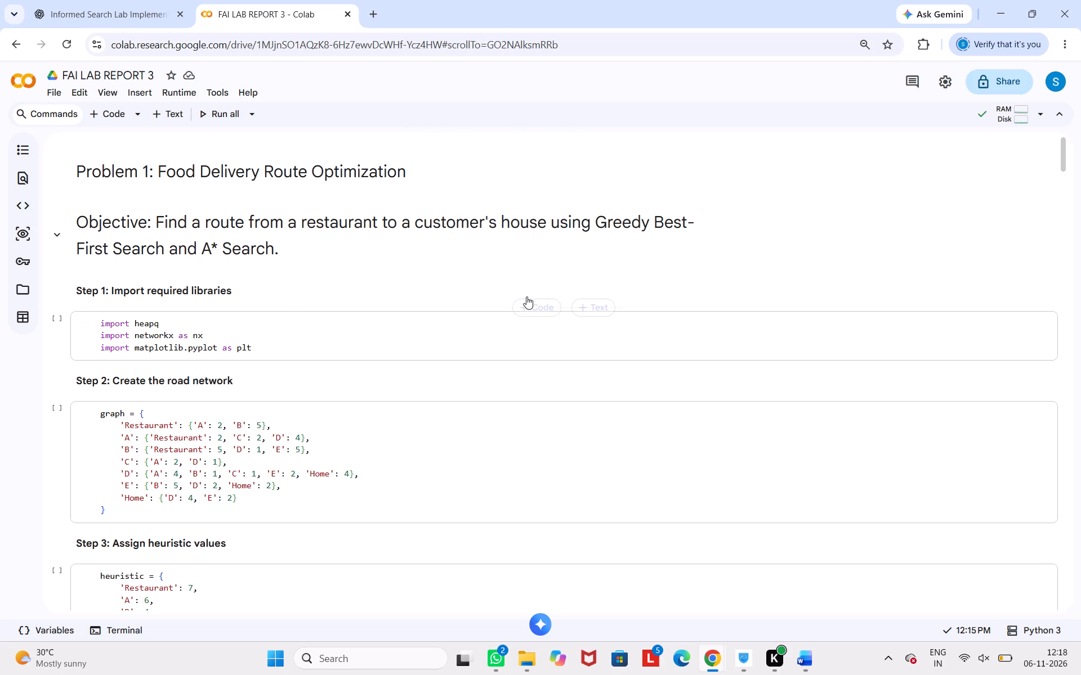
{"action": "left_click", "coordinate": [582, 302]}
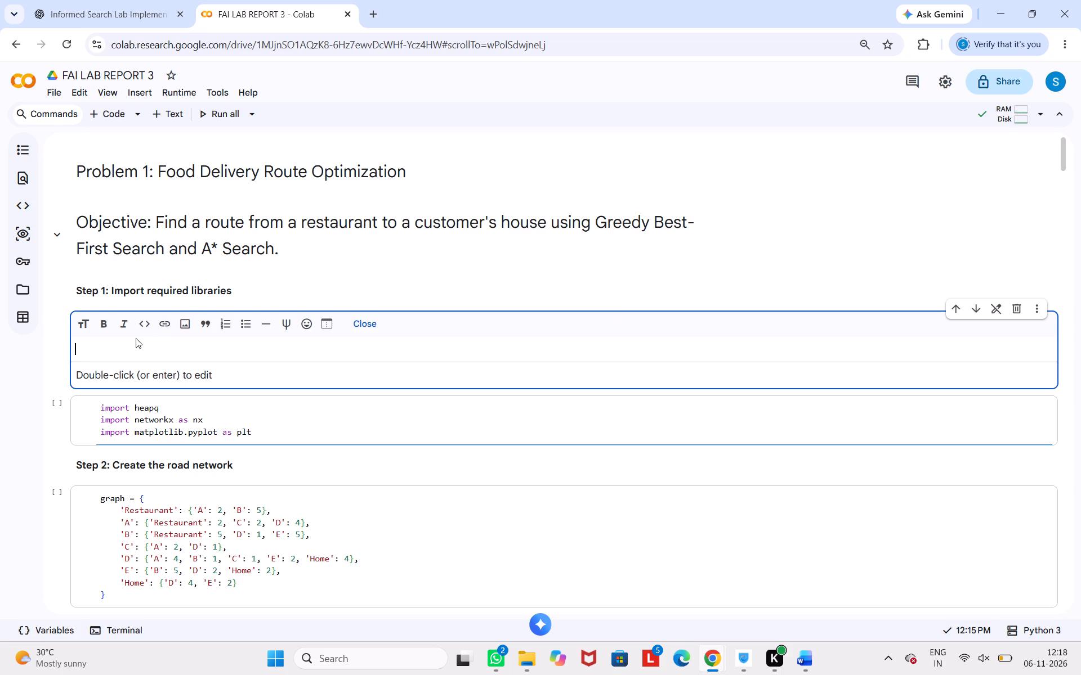
Insert a text cell above the Problem 1 title containing the student's first name as a top-level heading.
{"action": "left_click", "coordinate": [125, 179]}
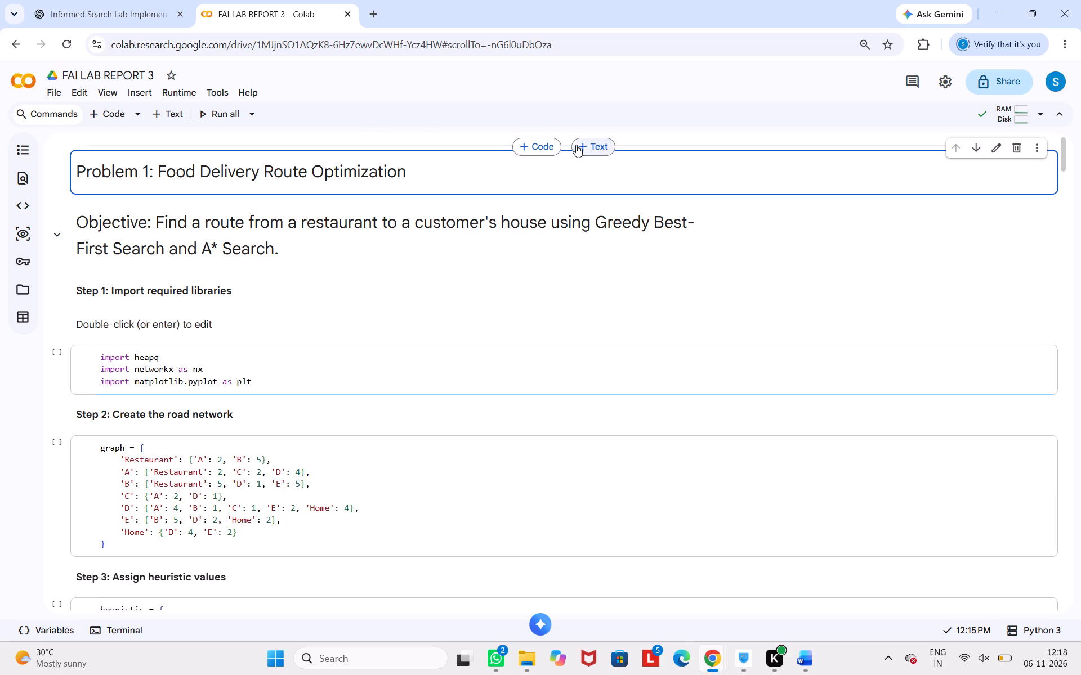
{"action": "left_click", "coordinate": [583, 144]}
{"action": "left_click", "coordinate": [224, 157]}
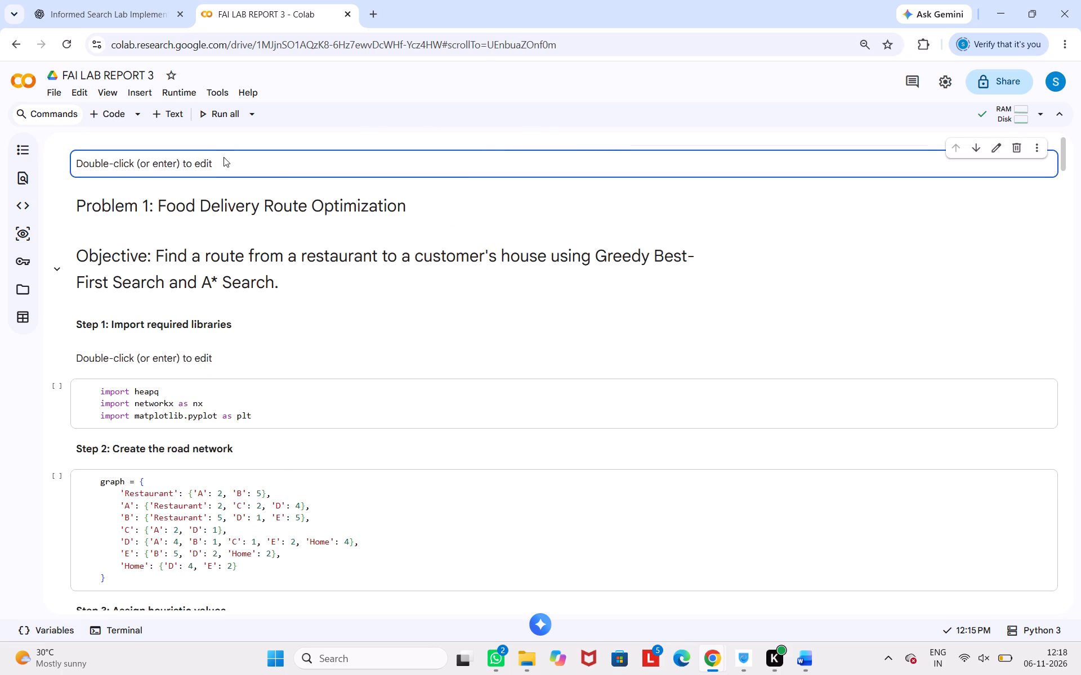
{"action": "double_click", "coordinate": [202, 163]}
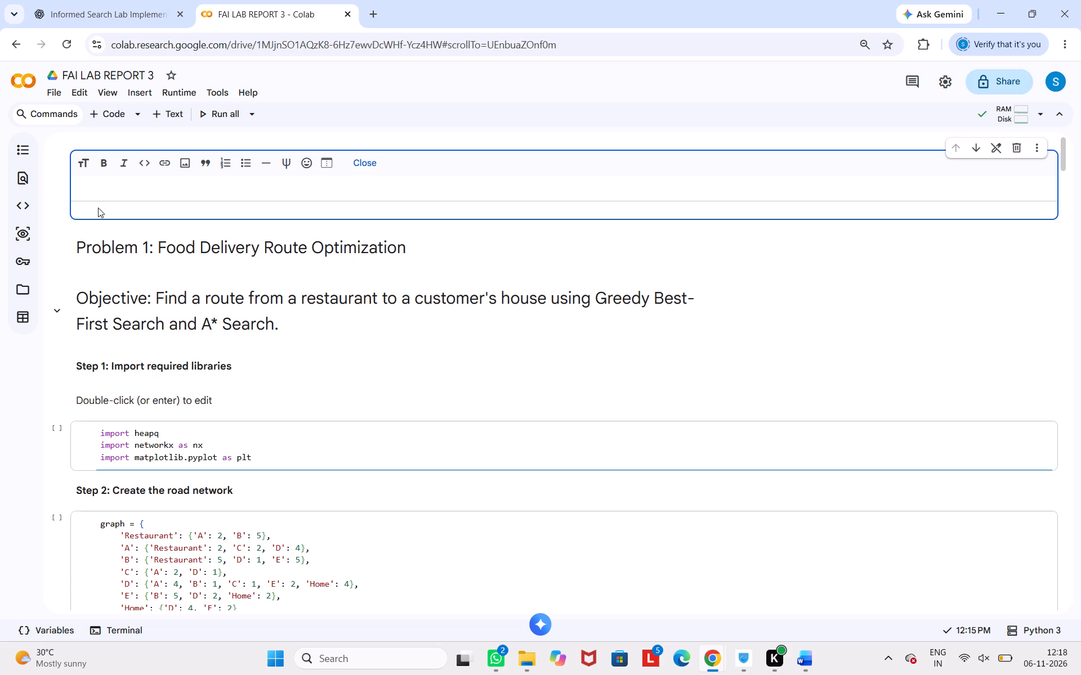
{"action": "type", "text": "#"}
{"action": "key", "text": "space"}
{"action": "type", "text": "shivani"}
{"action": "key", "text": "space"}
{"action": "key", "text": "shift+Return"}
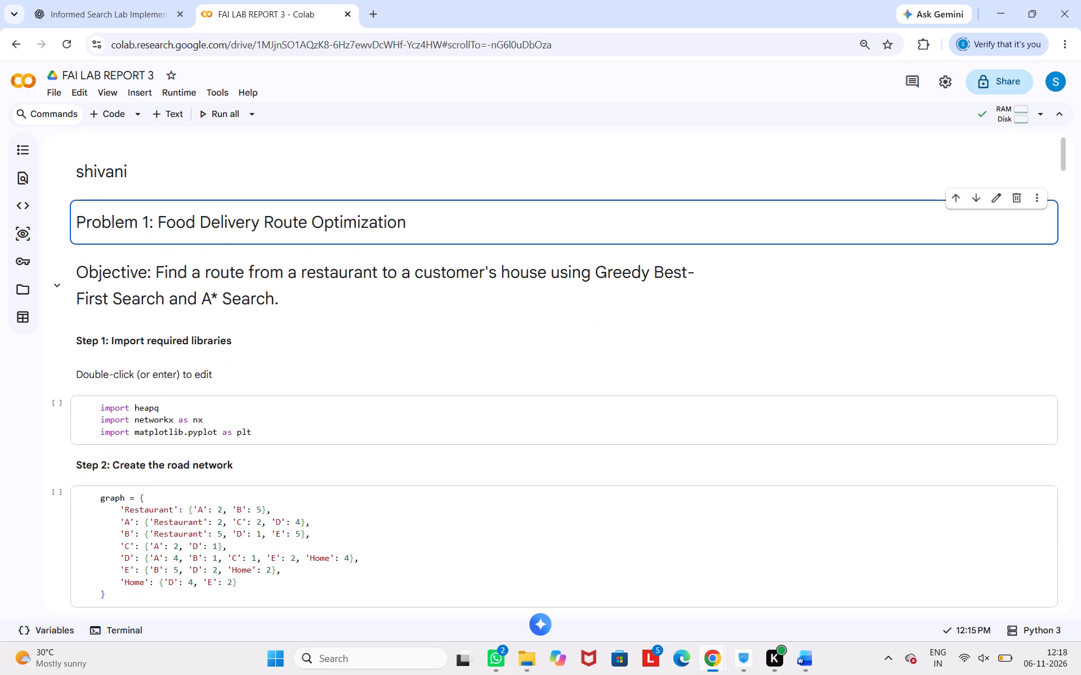
Reopen the name cell, capitalise the student's first name and add the surname after it.
{"action": "left_click", "coordinate": [144, 170]}
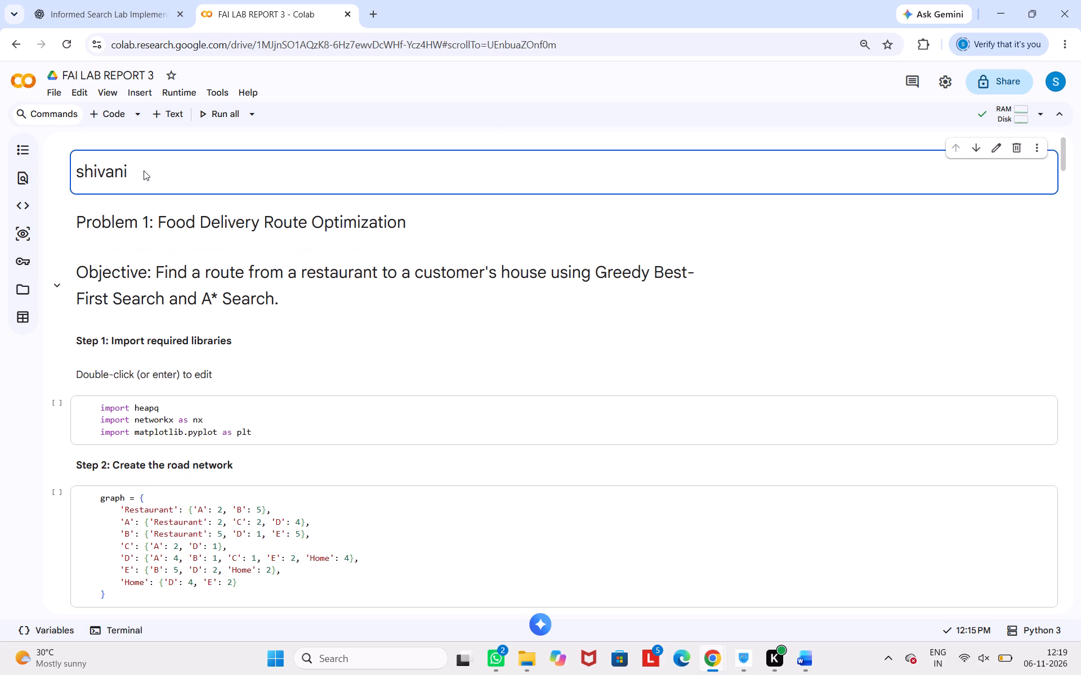
{"action": "left_click", "coordinate": [992, 148]}
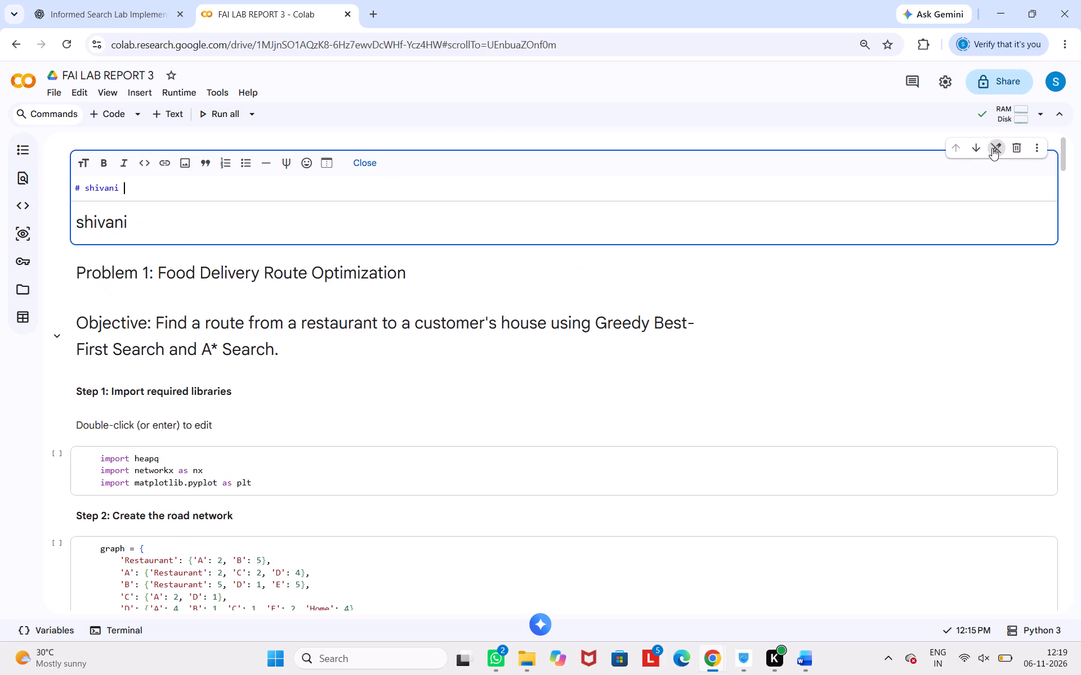
{"action": "key", "text": "Left"}
{"action": "key", "text": "Left"}
{"action": "key", "text": "Left"}
{"action": "key", "text": "Left"}
{"action": "key", "text": "Left"}
{"action": "key", "text": "Left"}
{"action": "key", "text": "Left"}
{"action": "key", "text": "Left"}
{"action": "key", "text": "Right"}
{"action": "key", "text": "BackSpace"}
{"action": "key", "text": "Right"}
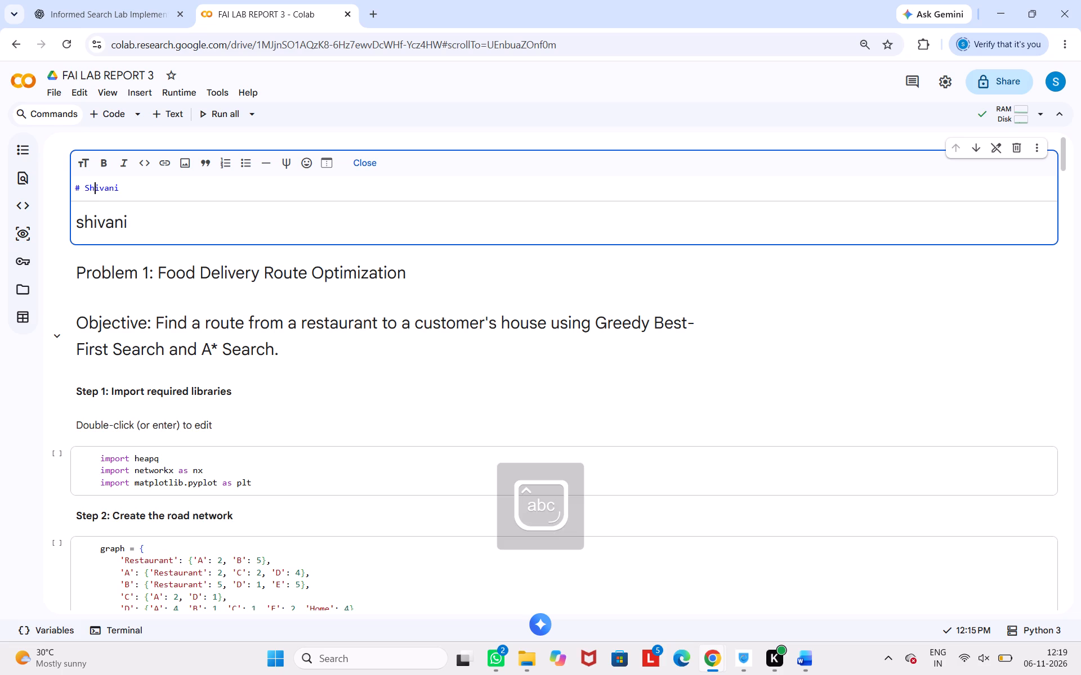
{"action": "key", "text": "Right"}
{"action": "key", "text": "Right"}
{"action": "key", "text": "Right"}
{"action": "key", "text": "Right"}
{"action": "key", "text": "Right"}
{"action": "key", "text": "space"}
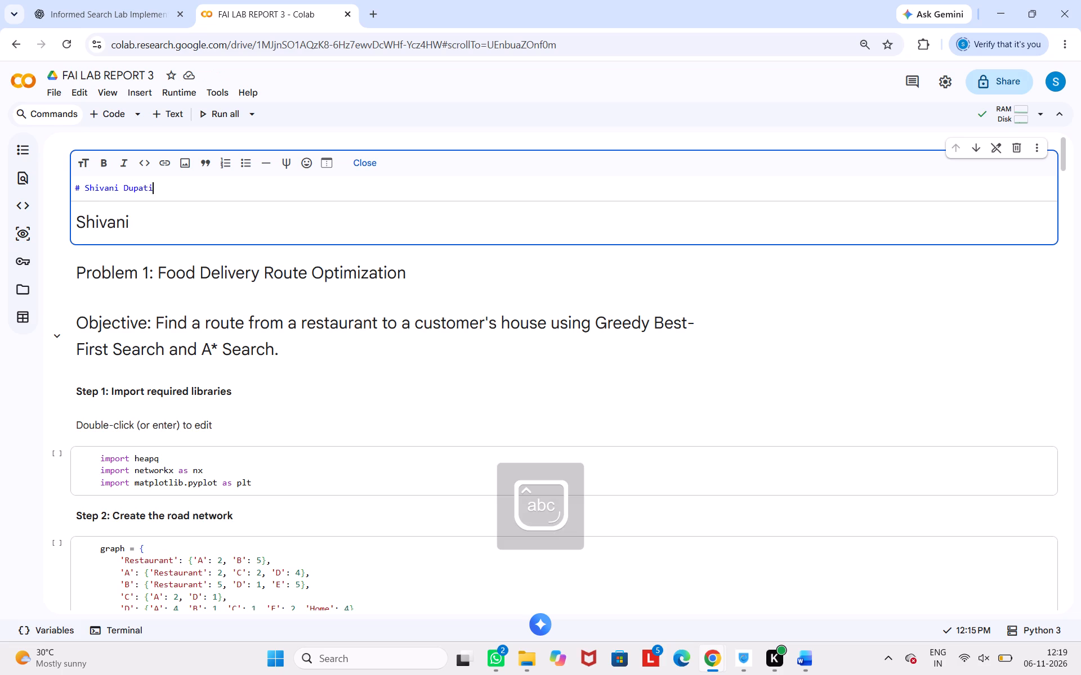
Add a second top-level heading line below the name with the label Roll_No.
{"action": "key", "text": "Return"}
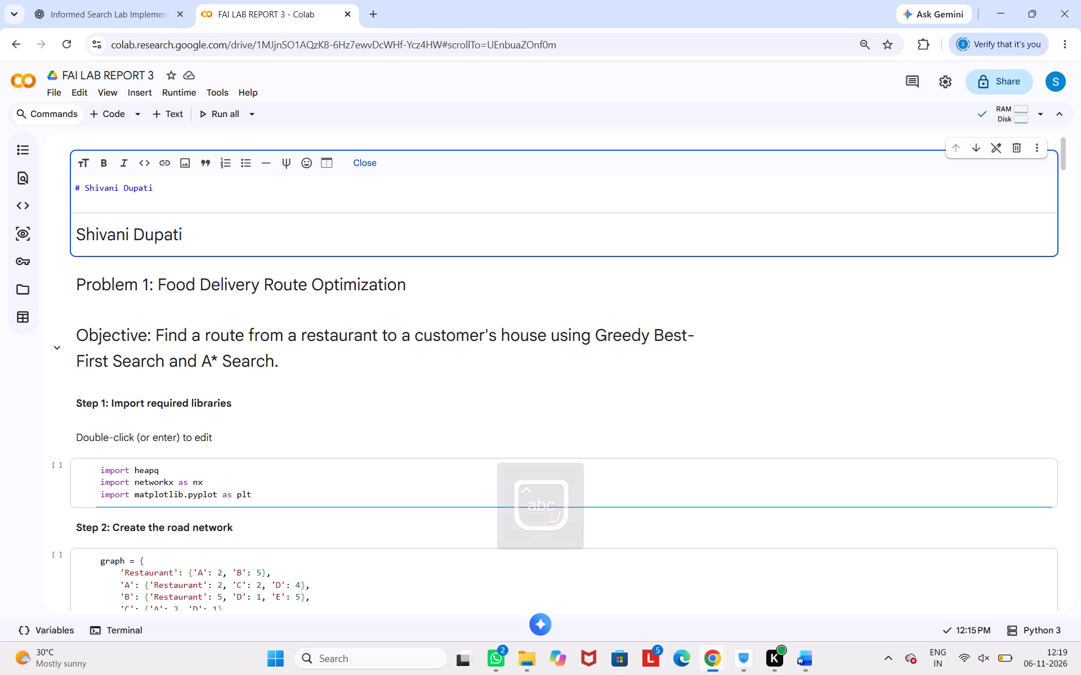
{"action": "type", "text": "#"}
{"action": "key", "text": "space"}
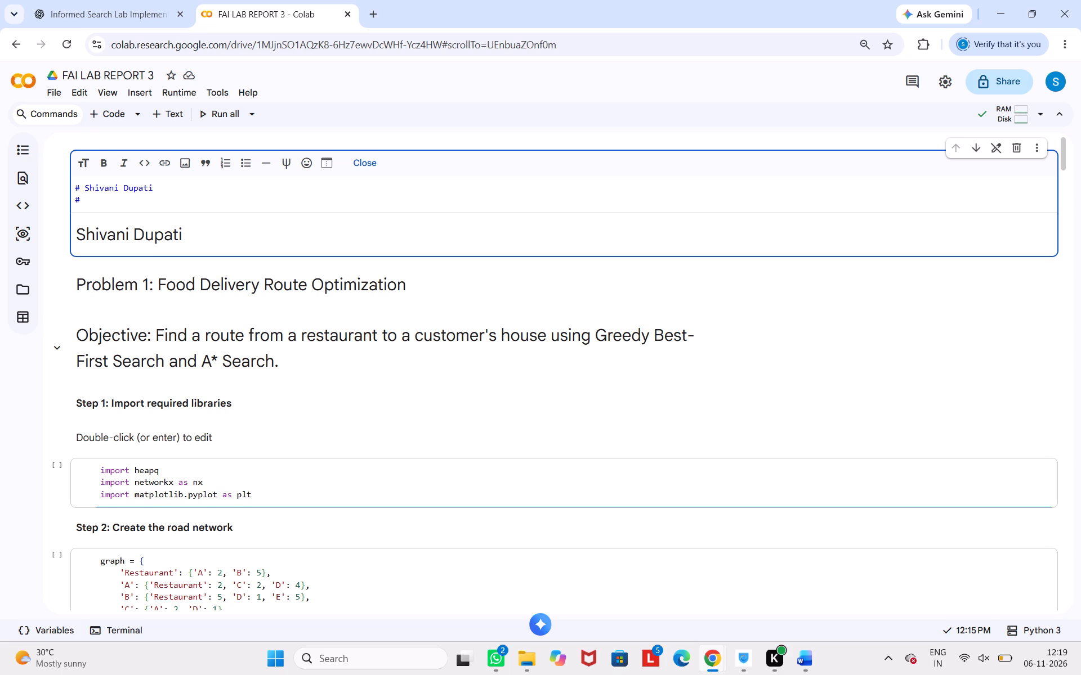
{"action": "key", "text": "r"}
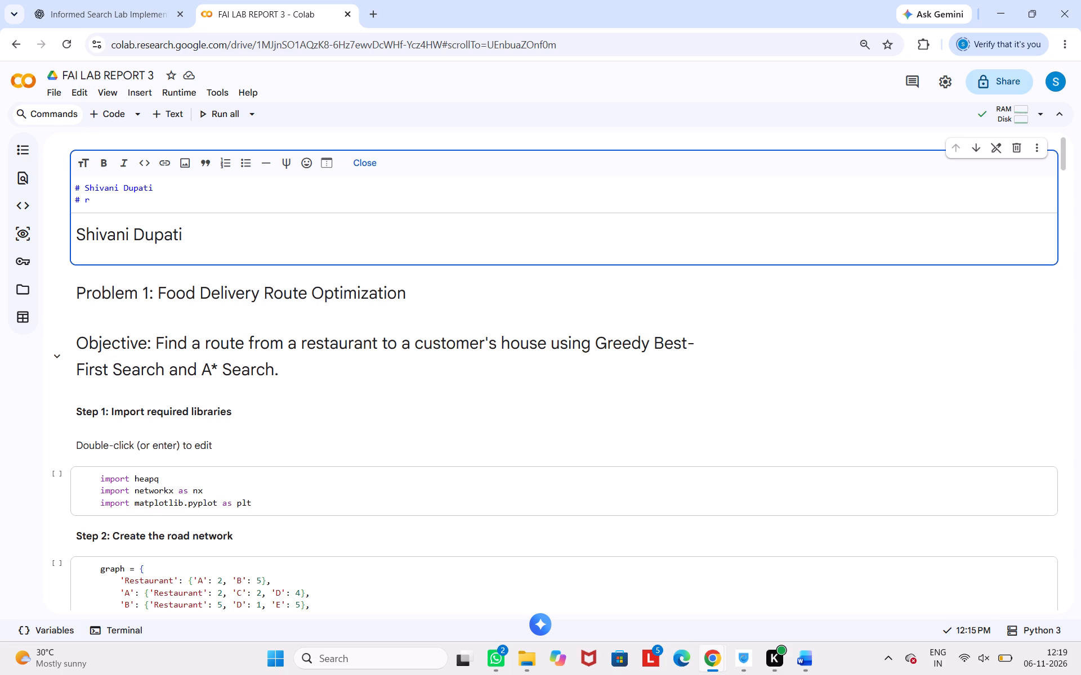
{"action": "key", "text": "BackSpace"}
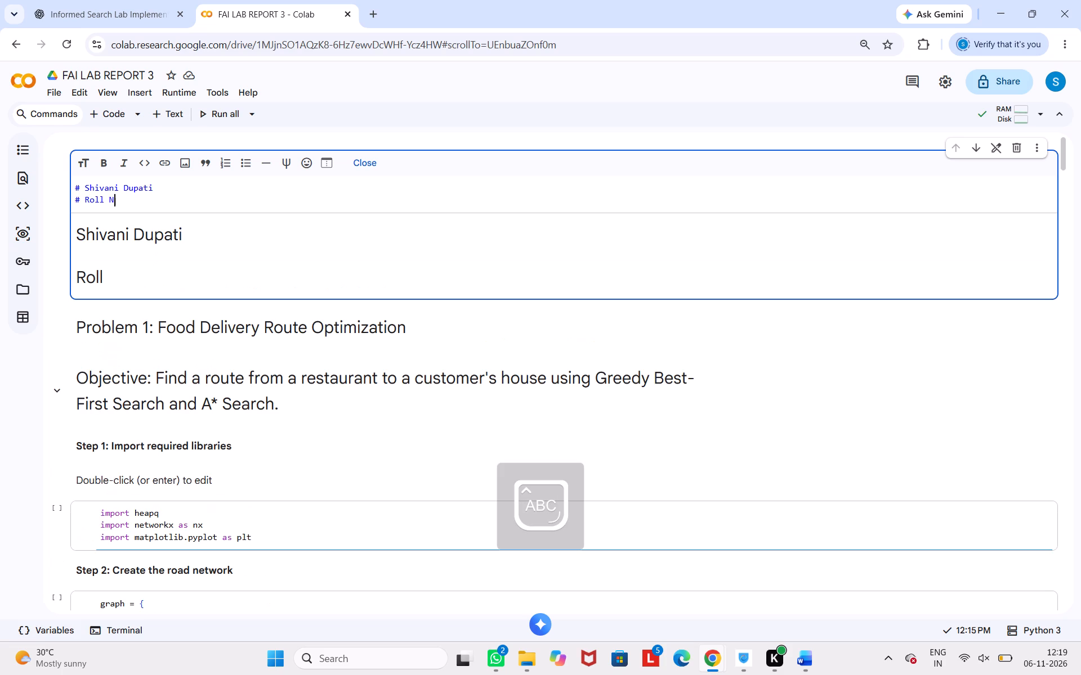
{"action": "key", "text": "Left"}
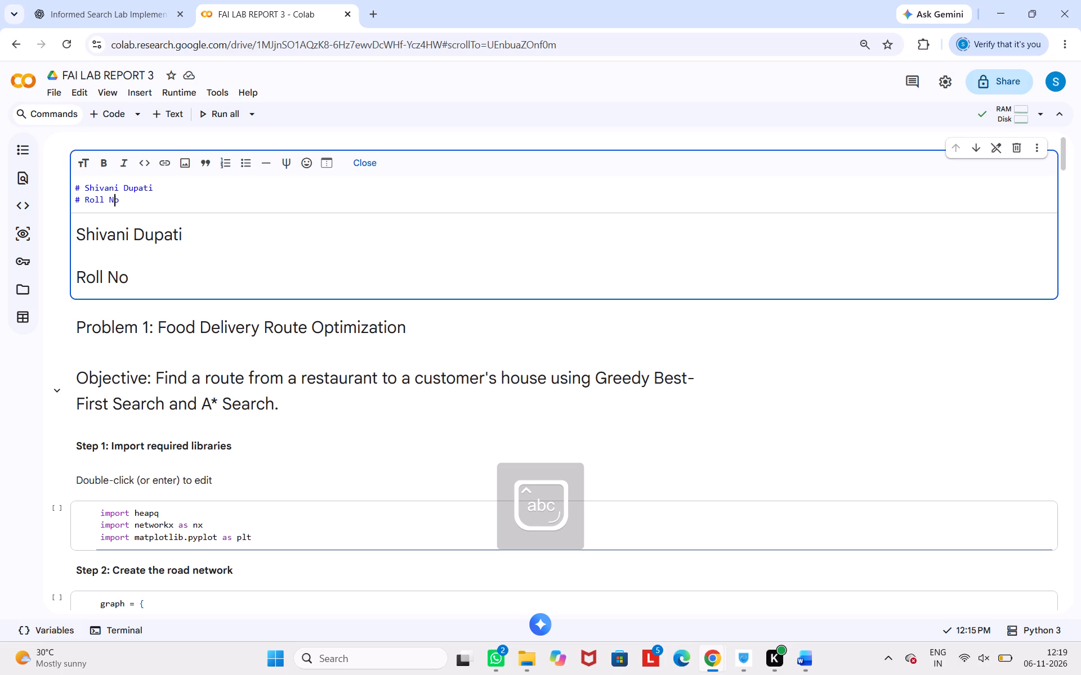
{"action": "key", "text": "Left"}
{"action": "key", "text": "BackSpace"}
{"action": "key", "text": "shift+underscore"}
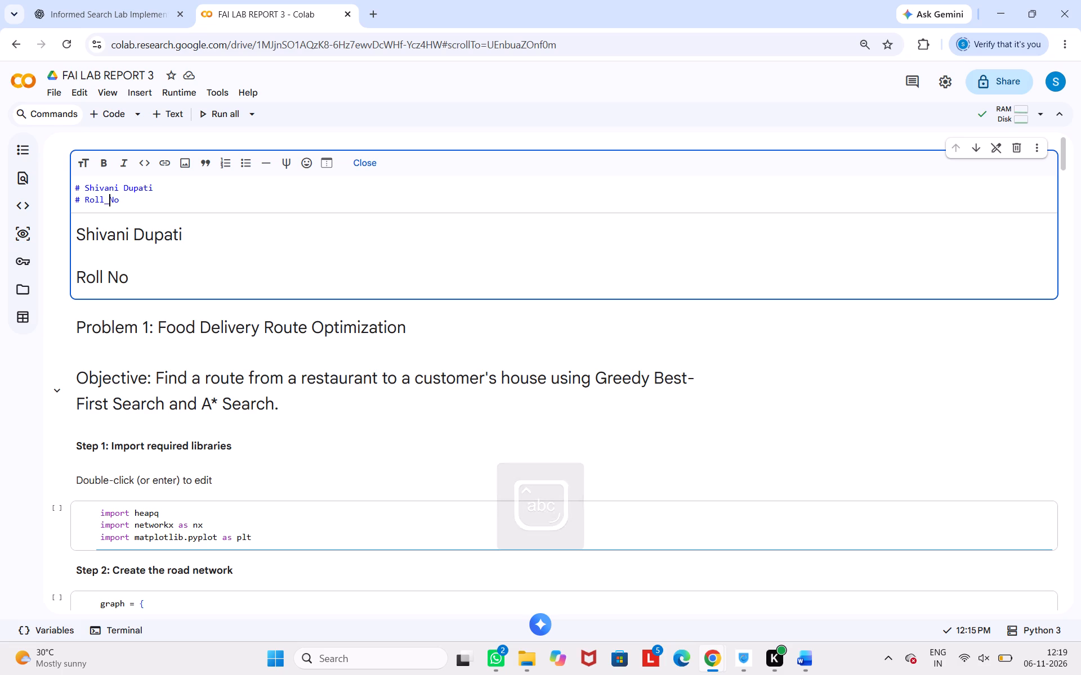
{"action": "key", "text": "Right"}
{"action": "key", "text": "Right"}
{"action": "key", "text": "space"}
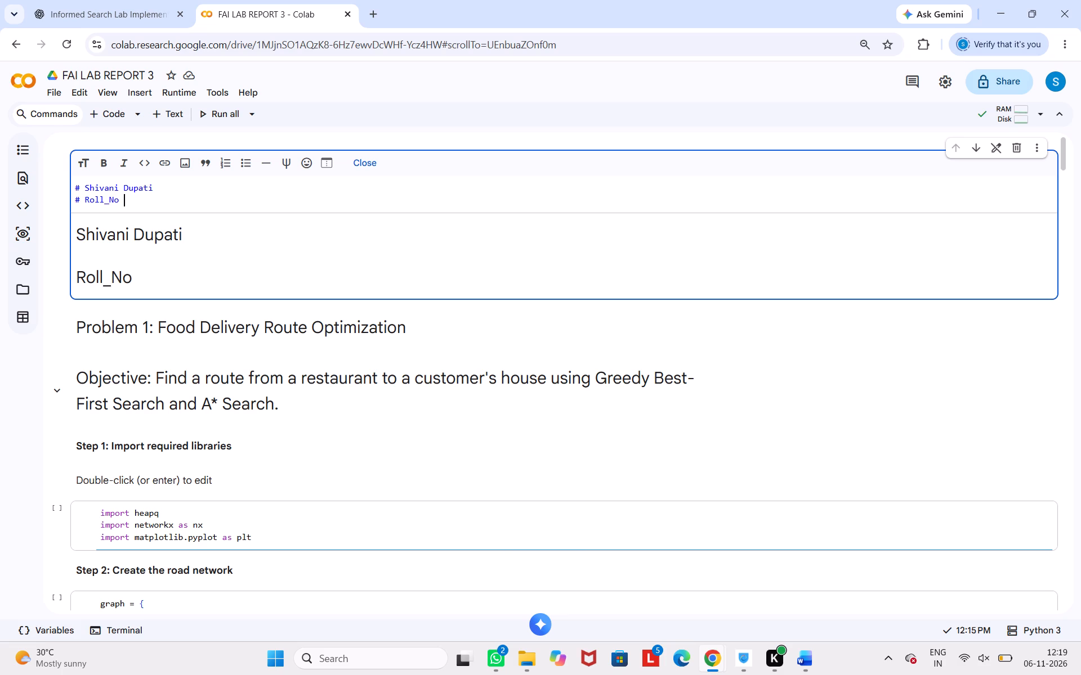
Enter the student's roll number after the Roll_No label, with its letters in capitals.
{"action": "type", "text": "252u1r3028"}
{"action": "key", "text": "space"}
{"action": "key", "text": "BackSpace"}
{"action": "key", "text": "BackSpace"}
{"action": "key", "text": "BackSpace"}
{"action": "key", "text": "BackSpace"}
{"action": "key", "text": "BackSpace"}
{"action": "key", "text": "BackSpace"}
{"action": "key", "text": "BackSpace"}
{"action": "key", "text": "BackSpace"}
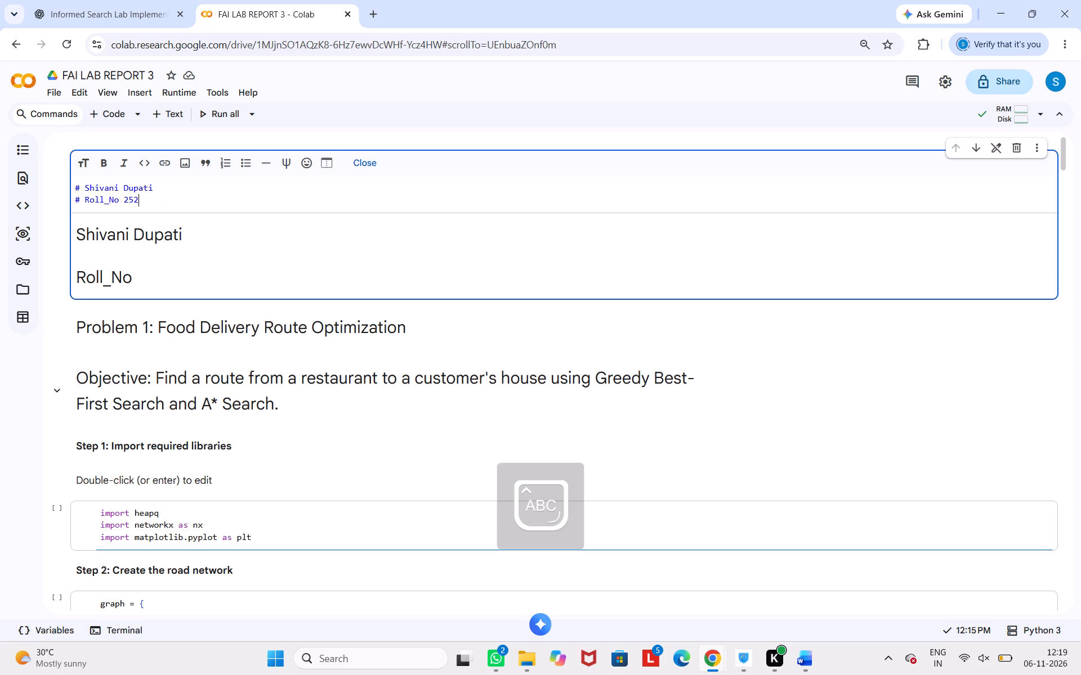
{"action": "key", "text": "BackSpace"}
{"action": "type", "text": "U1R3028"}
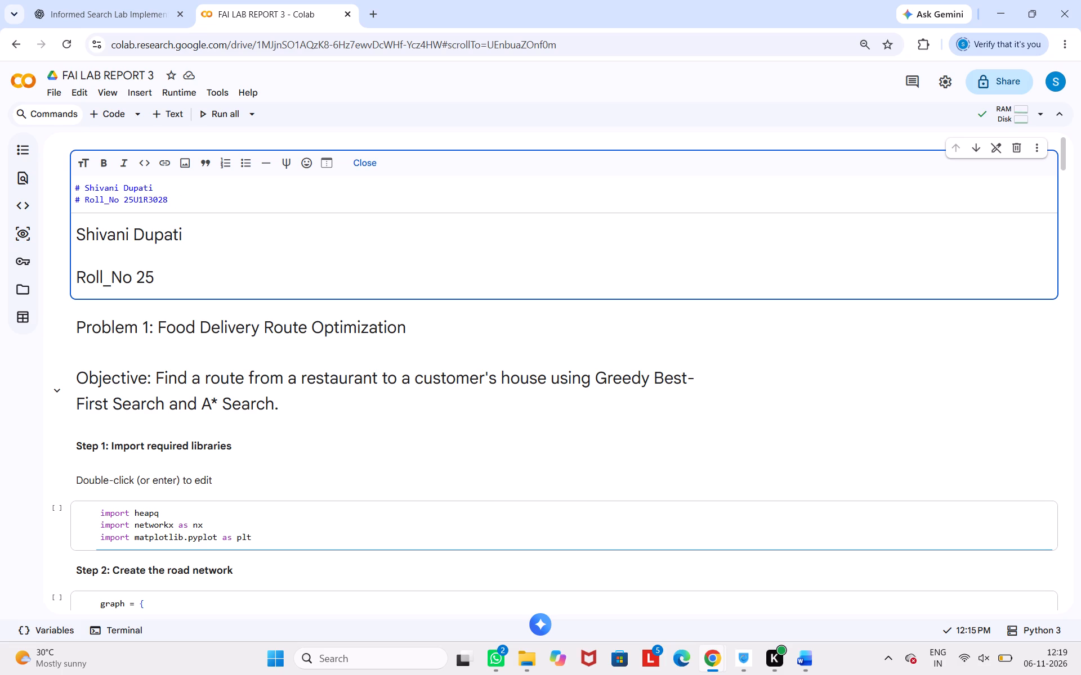
Start a third top-level heading line below the roll number, leaving its text empty.
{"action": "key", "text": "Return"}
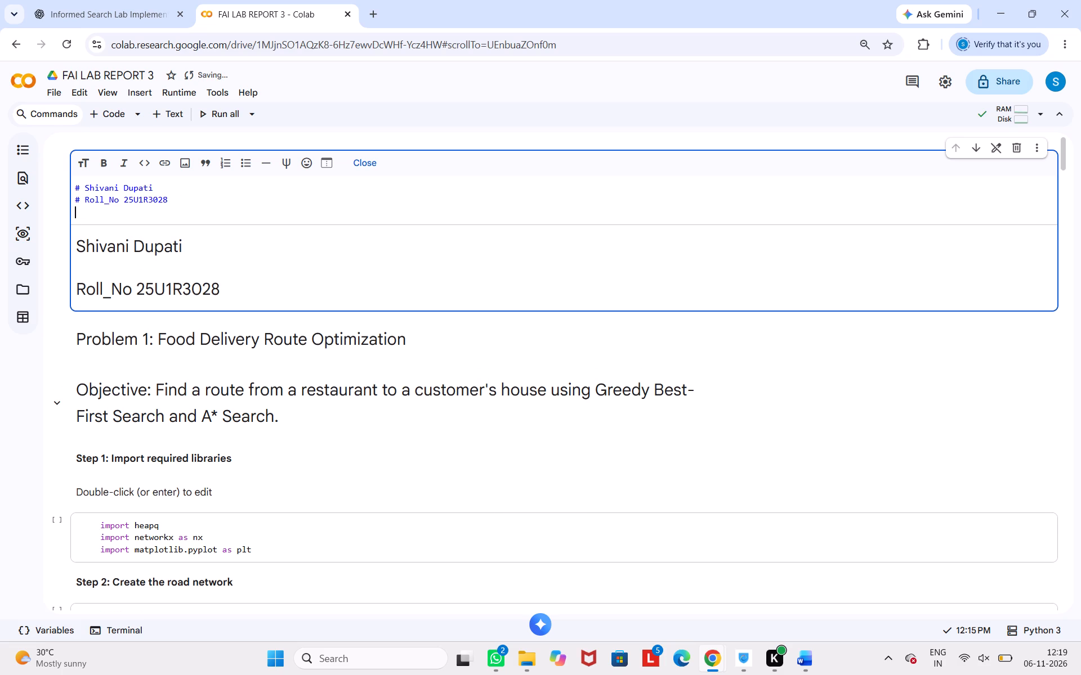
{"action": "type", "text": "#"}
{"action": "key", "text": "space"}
Put the label "Name :" before the student's name and add a colon after Roll_No.
{"action": "left_click", "coordinate": [86, 188]}
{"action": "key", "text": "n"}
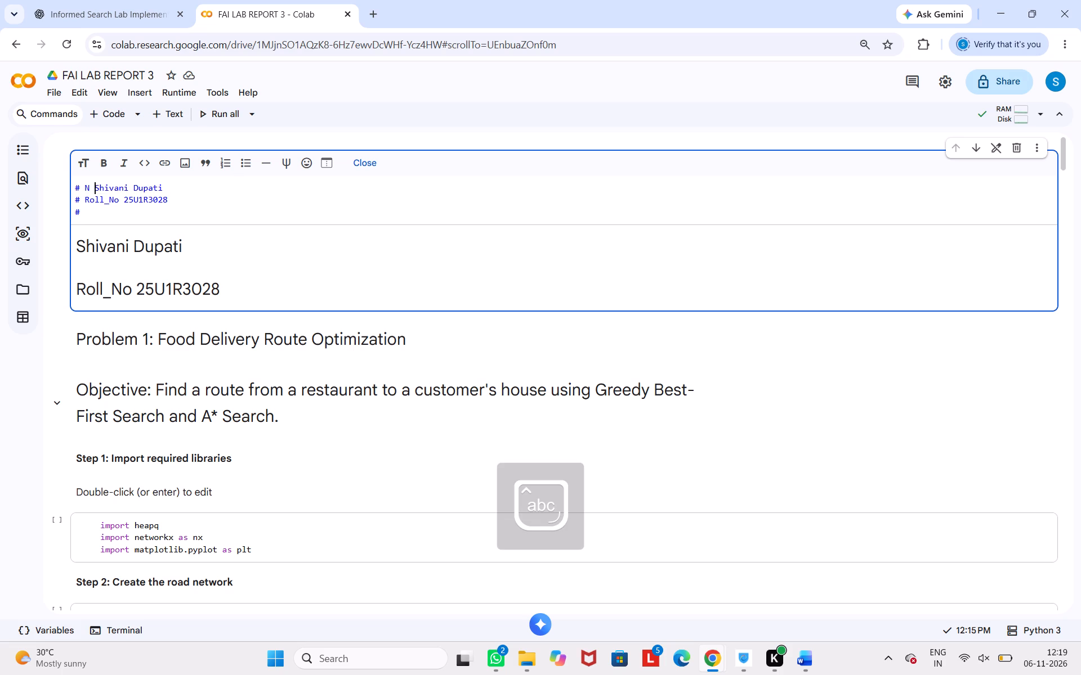
{"action": "key", "text": "BackSpace"}
{"action": "key", "text": "BackSpace"}
{"action": "key", "text": "BackSpace"}
{"action": "key", "text": "BackSpace"}
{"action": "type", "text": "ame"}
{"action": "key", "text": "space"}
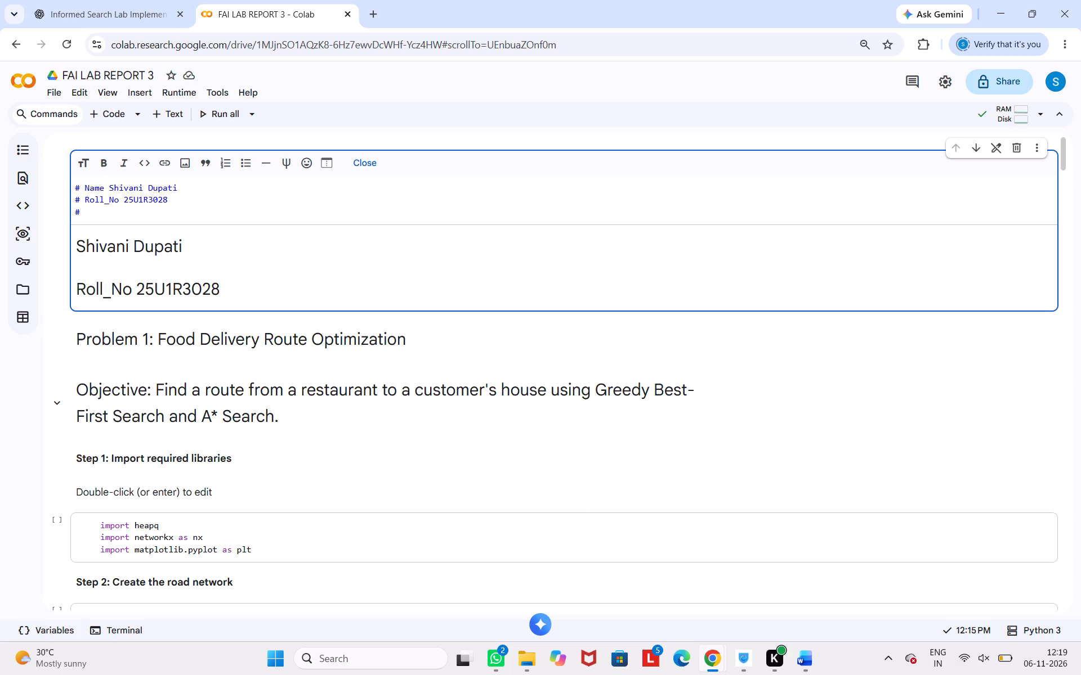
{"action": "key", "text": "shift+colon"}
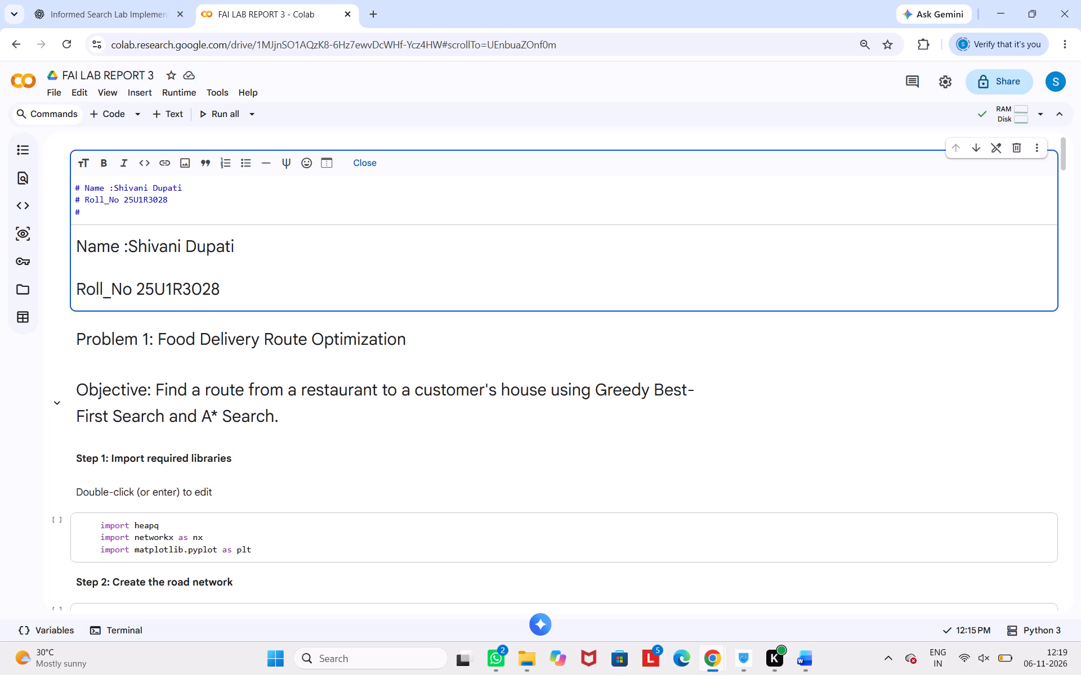
{"action": "left_click", "coordinate": [118, 197]}
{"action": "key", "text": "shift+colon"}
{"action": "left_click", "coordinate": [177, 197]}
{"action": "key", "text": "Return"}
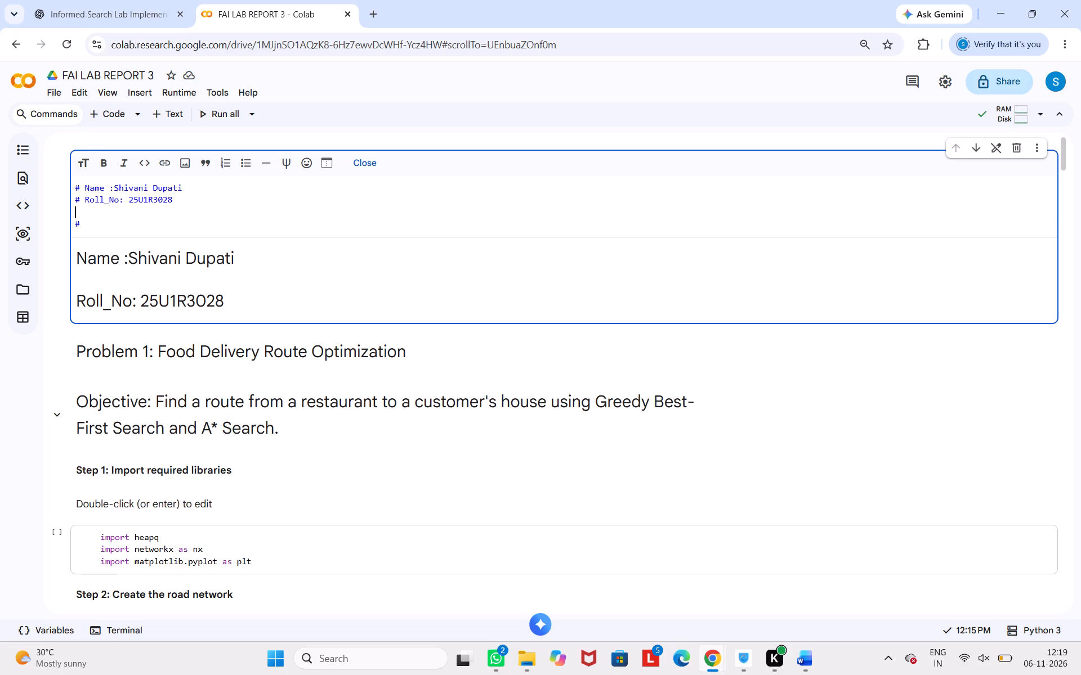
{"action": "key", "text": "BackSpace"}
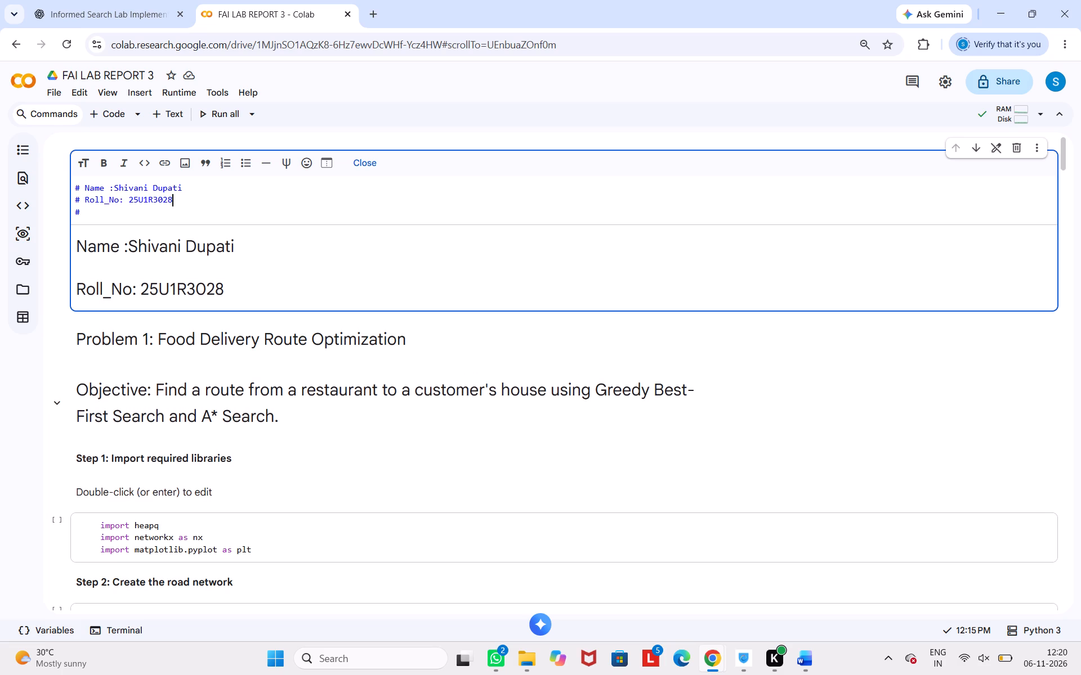
Complete the third heading line as "class : CSE-DS(S-20)" and finish editing the student details cell.
{"action": "left_click", "coordinate": [88, 216]}
{"action": "key", "text": "BackSpace"}
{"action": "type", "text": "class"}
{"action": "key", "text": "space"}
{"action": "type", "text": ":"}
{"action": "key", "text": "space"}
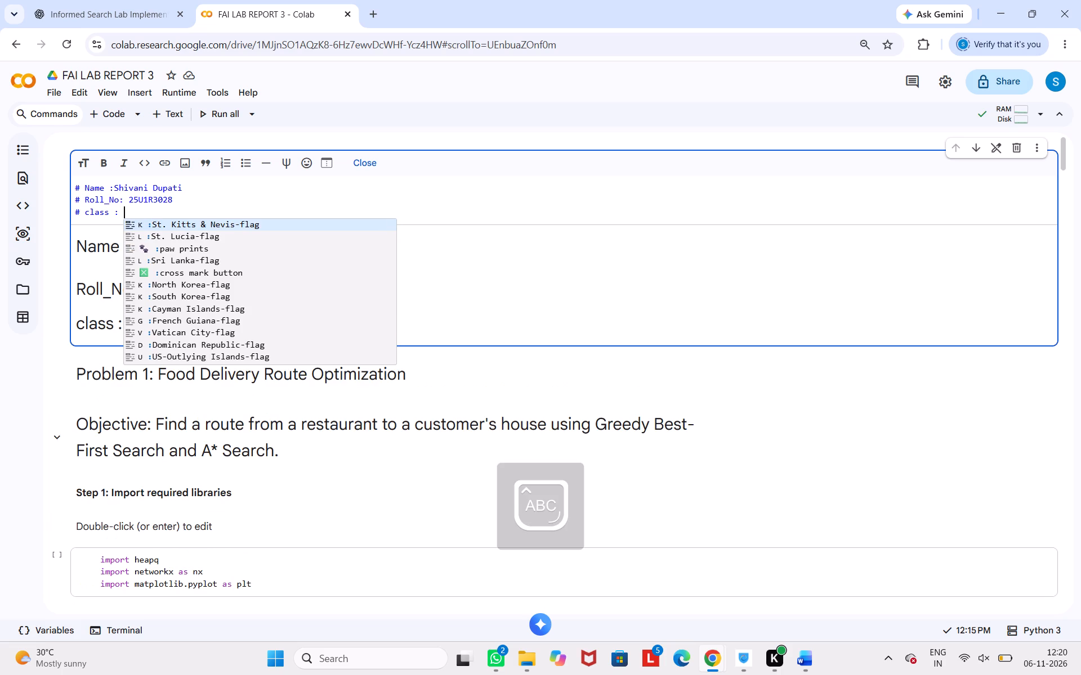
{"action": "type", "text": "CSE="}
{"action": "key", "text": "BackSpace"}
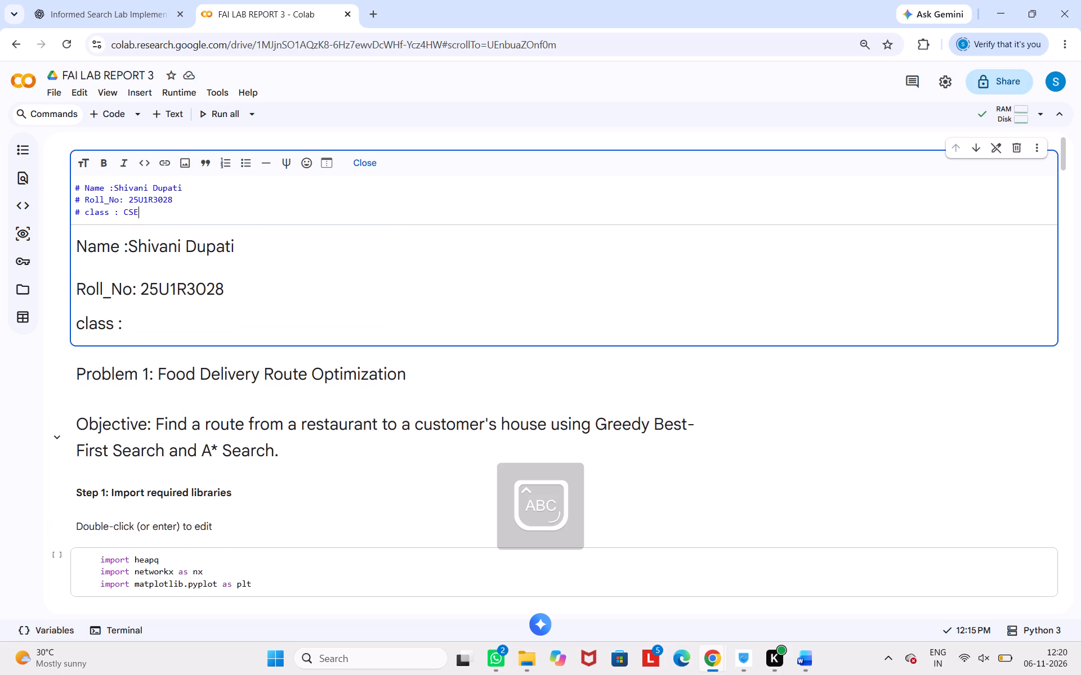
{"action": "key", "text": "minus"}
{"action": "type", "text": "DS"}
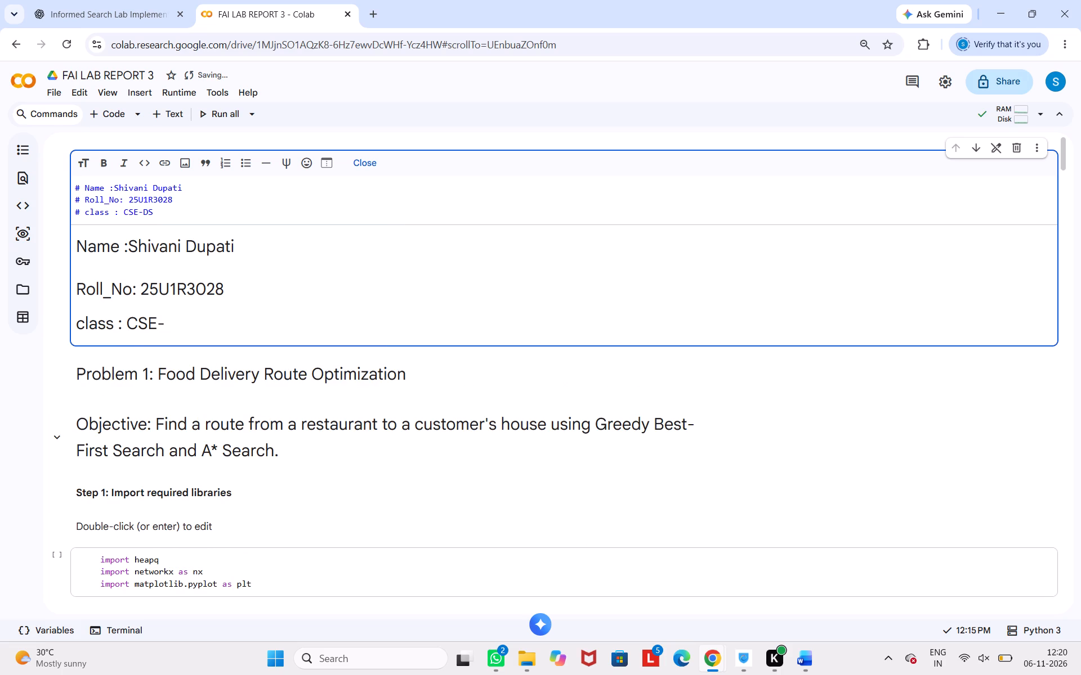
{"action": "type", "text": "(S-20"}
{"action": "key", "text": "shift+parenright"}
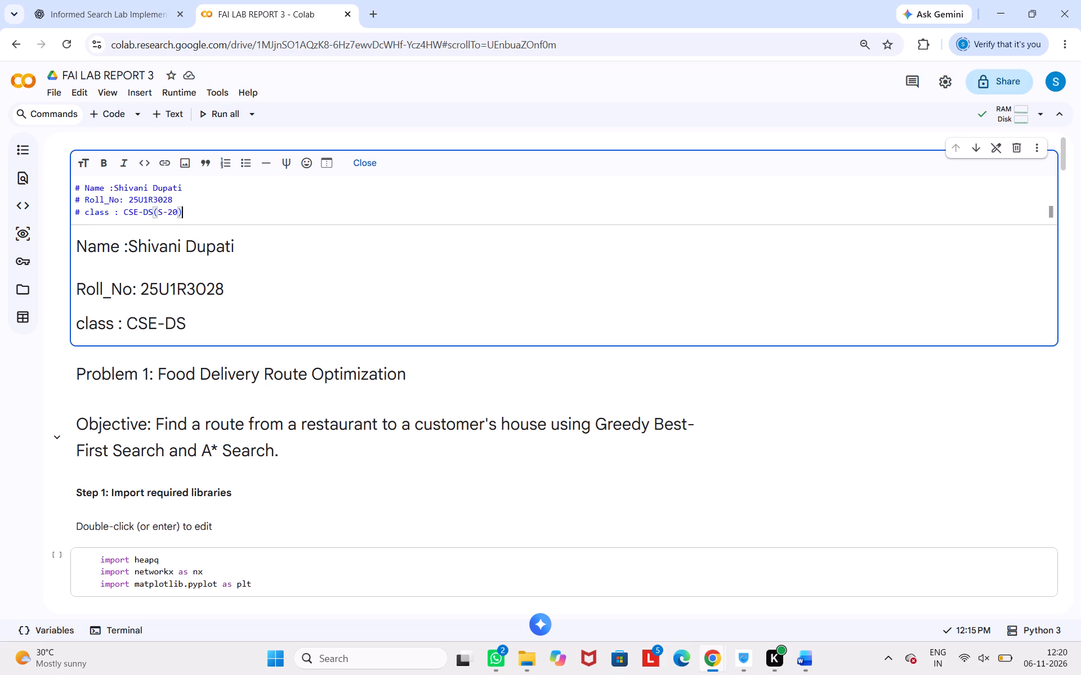
{"action": "left_click", "coordinate": [359, 158]}
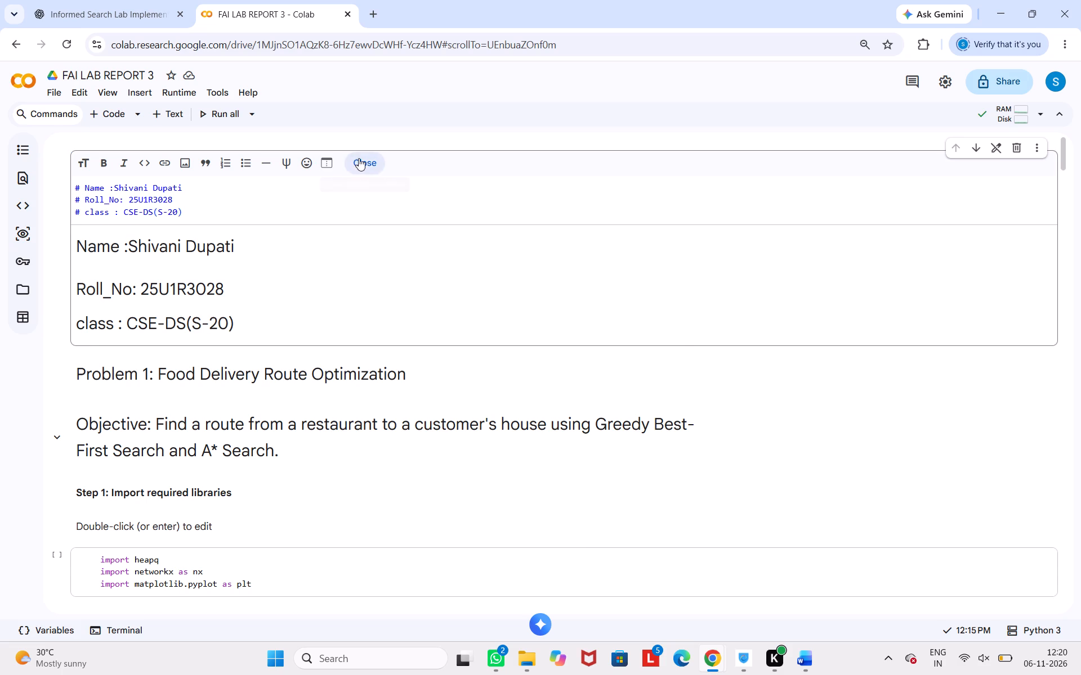
Review the notebook's opening cells, the submission instructions in the ChatGPT conversation and the Word report.
{"action": "scroll", "coordinate": [338, 326], "scroll_direction": "down", "scroll_amount": 1}
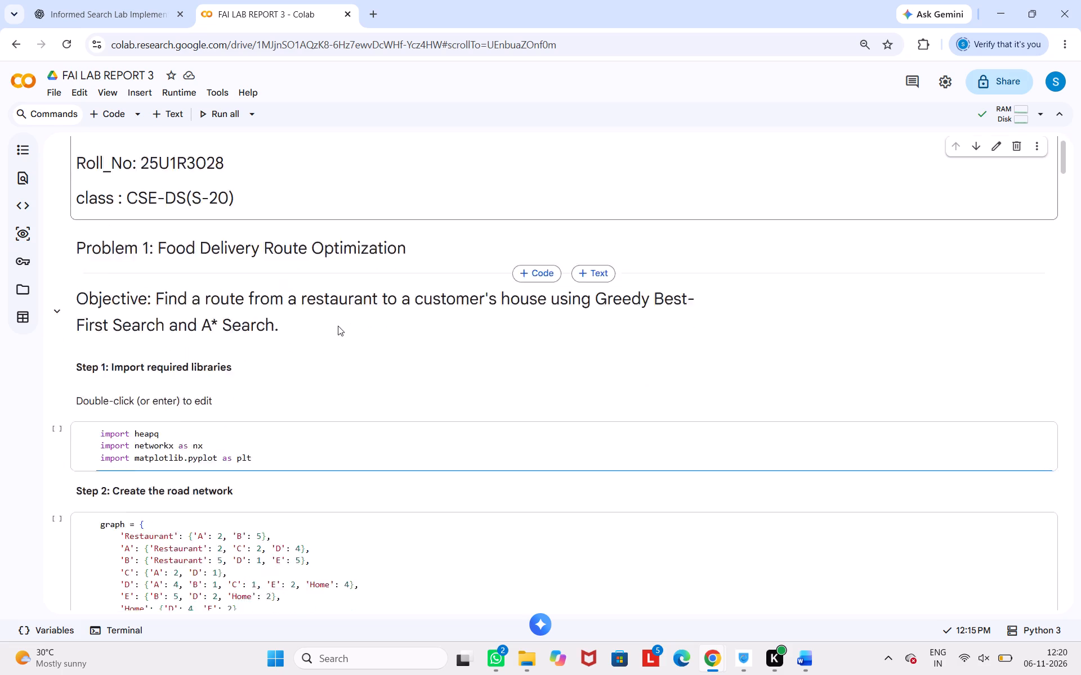
{"action": "scroll", "coordinate": [338, 326], "scroll_direction": "down", "scroll_amount": 3}
{"action": "scroll", "coordinate": [338, 326], "scroll_direction": "up", "scroll_amount": 6}
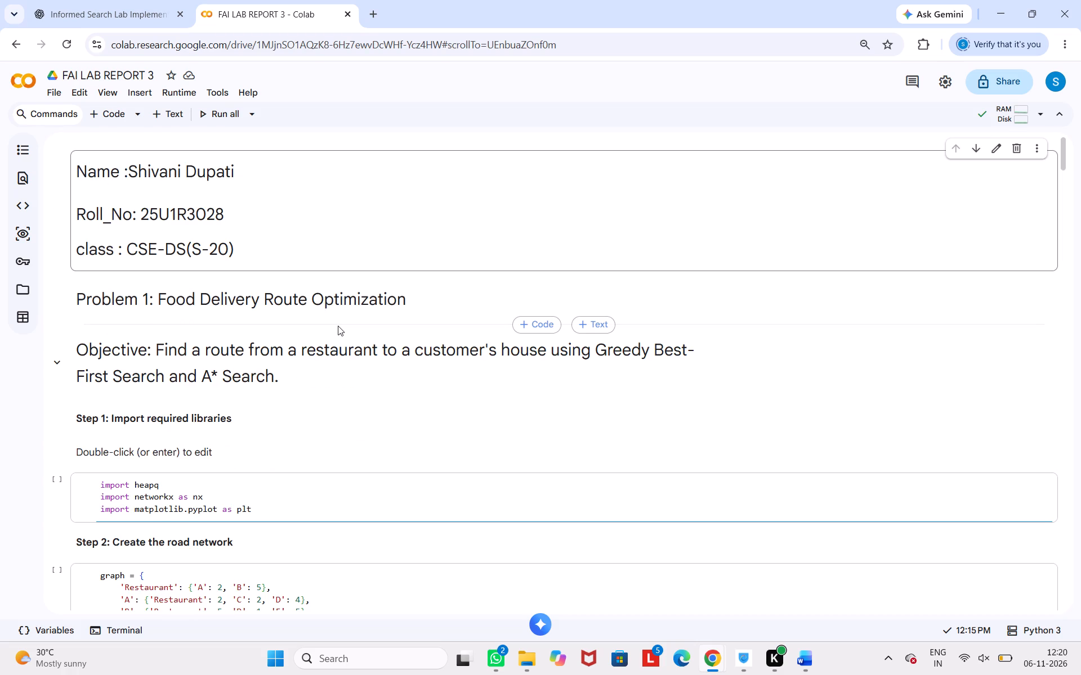
{"action": "scroll", "coordinate": [338, 326], "scroll_direction": "up", "scroll_amount": 1}
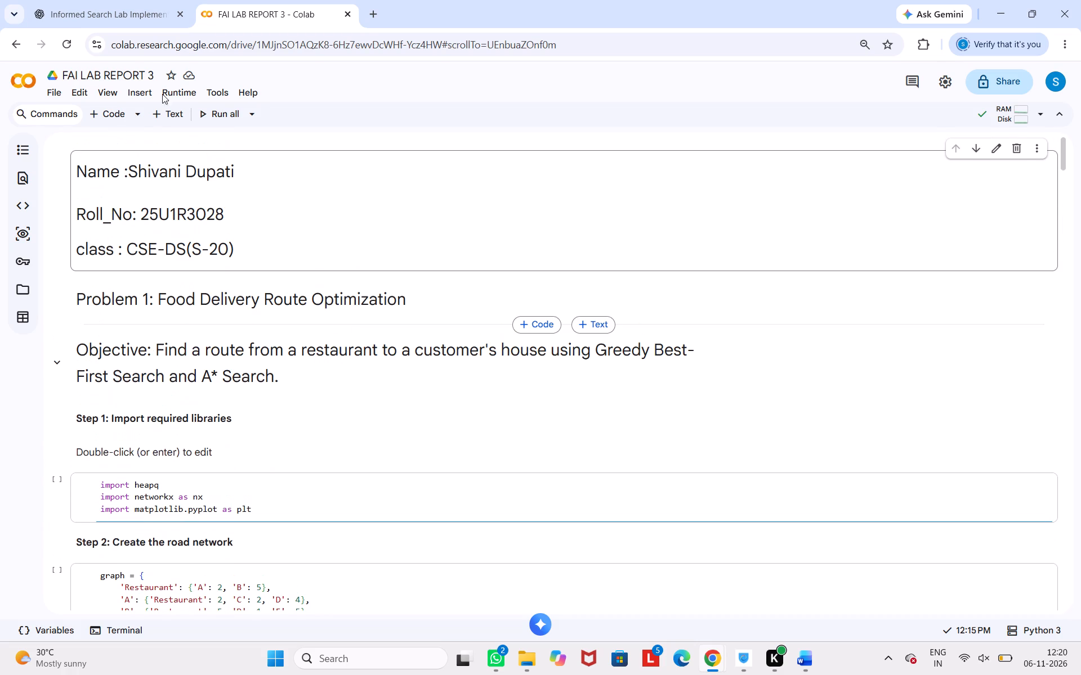
{"action": "left_click", "coordinate": [76, 0]}
{"action": "scroll", "coordinate": [460, 207], "scroll_direction": "down", "scroll_amount": 3}
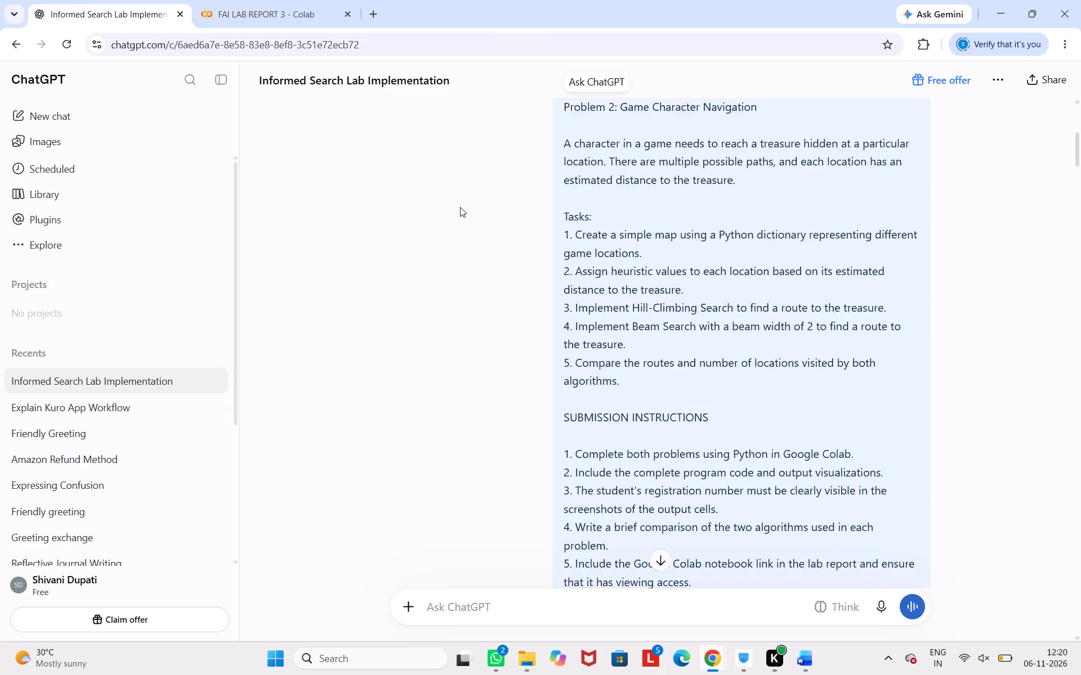
{"action": "scroll", "coordinate": [460, 207], "scroll_direction": "down", "scroll_amount": 5}
{"action": "left_click", "coordinate": [261, 0]}
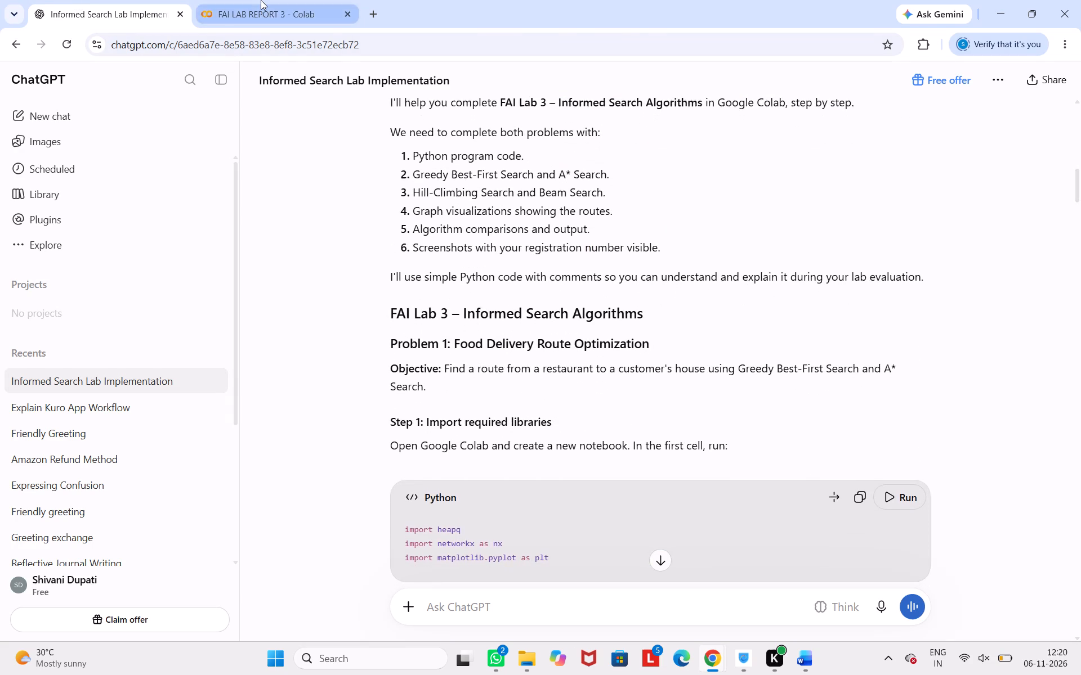
{"action": "key", "text": "alt+Tab"}
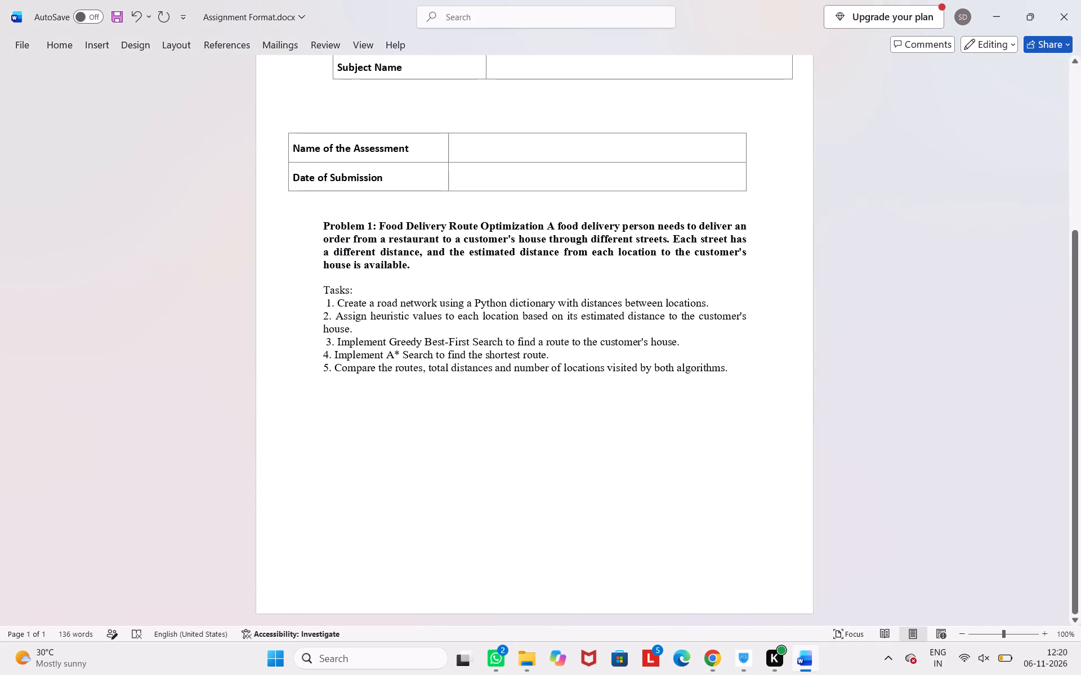
{"action": "key", "text": "alt+Tab"}
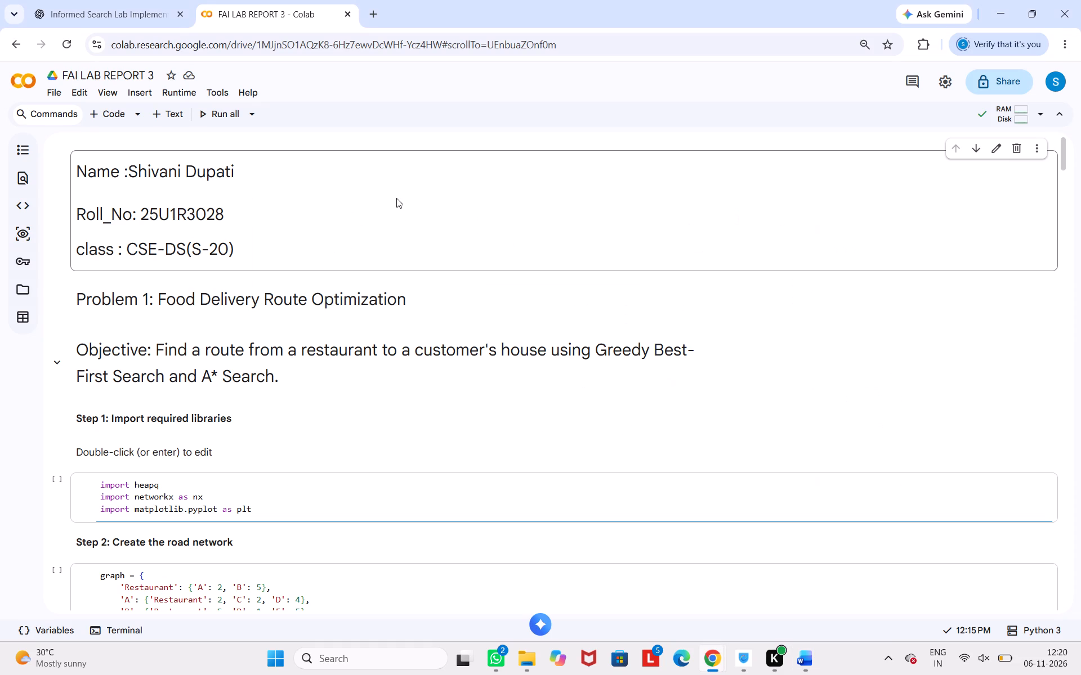
Snip the Colab notebook from its header through the Step 1 import cell, paste it into the Word report after the Problem 1 tasks, and add blank lines below.
{"action": "key", "text": "shift+super+s"}
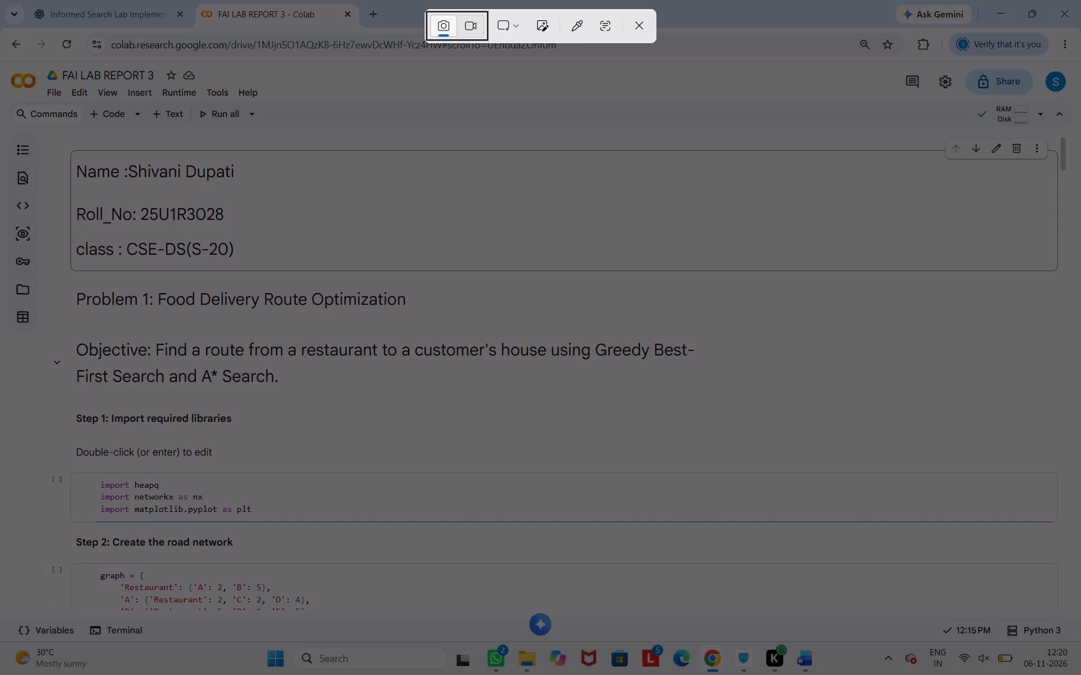
{"action": "left_click_drag", "start_coordinate": [2, 60], "coordinate": [660, 526]}
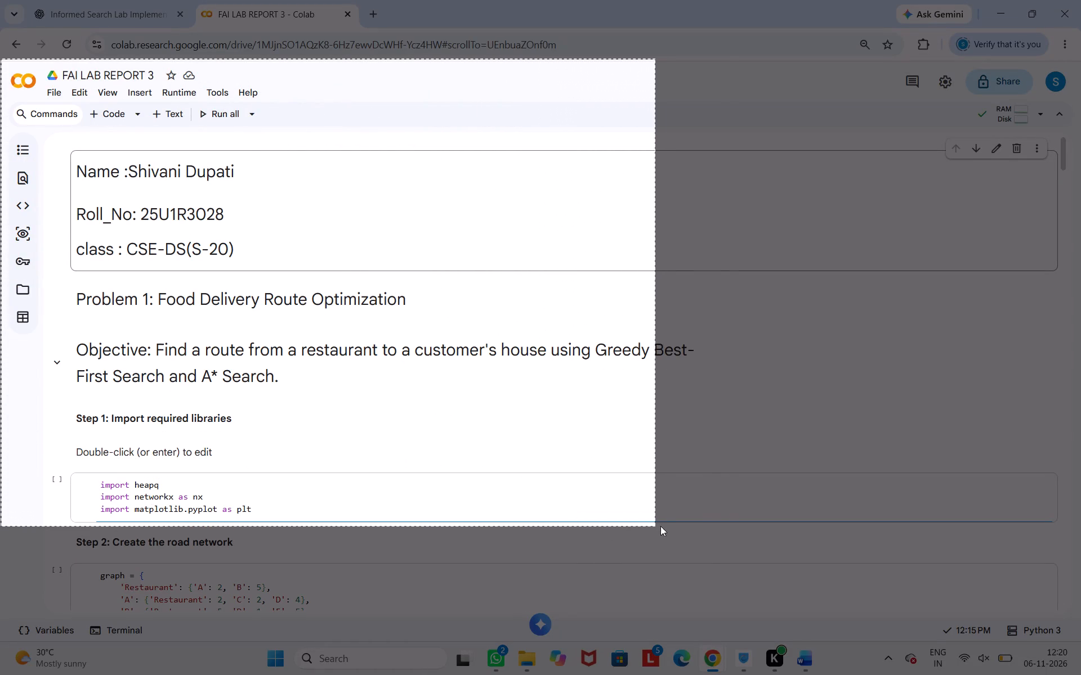
{"action": "left_click_drag", "start_coordinate": [660, 526], "coordinate": [901, 526]}
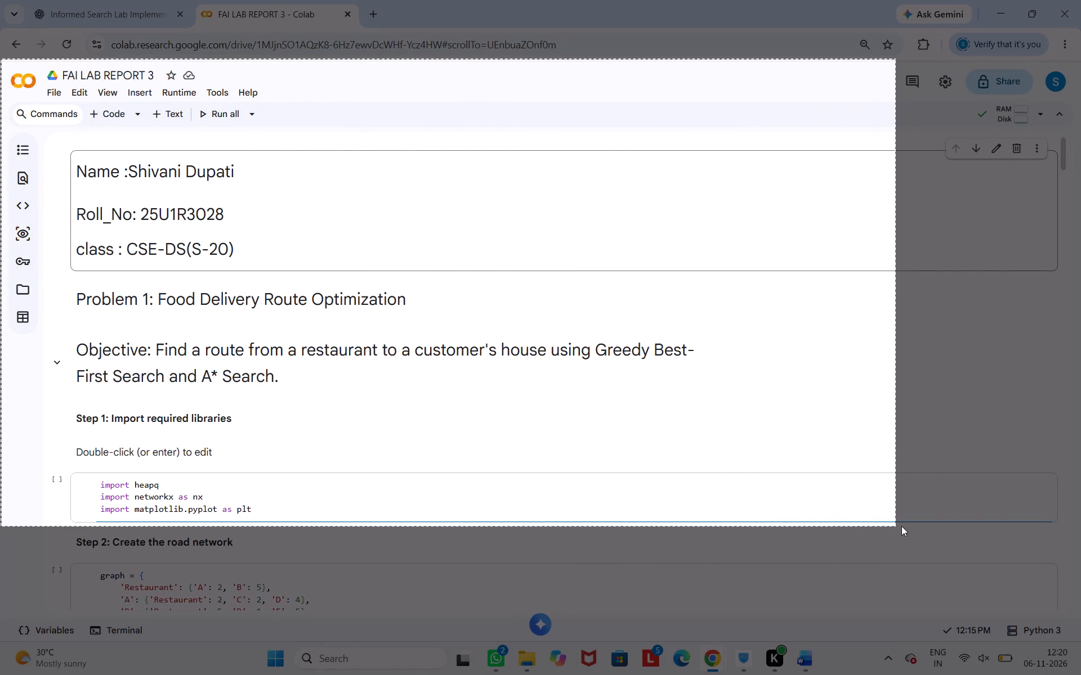
{"action": "left_click_drag", "start_coordinate": [901, 526], "coordinate": [1080, 527]}
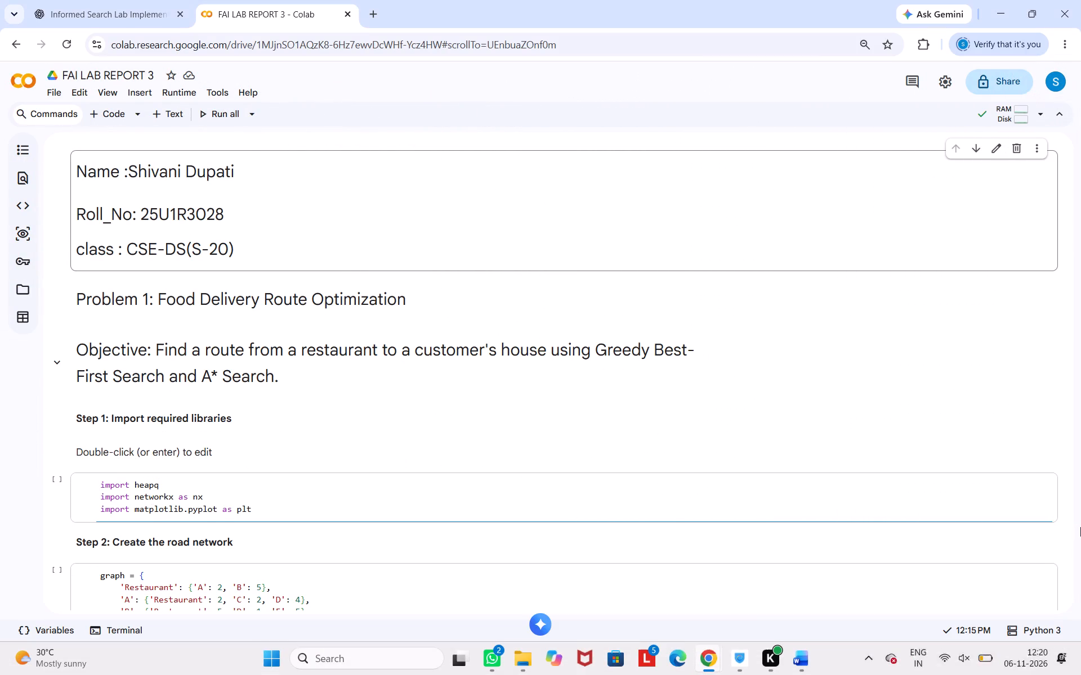
{"action": "key", "text": "alt+Tab"}
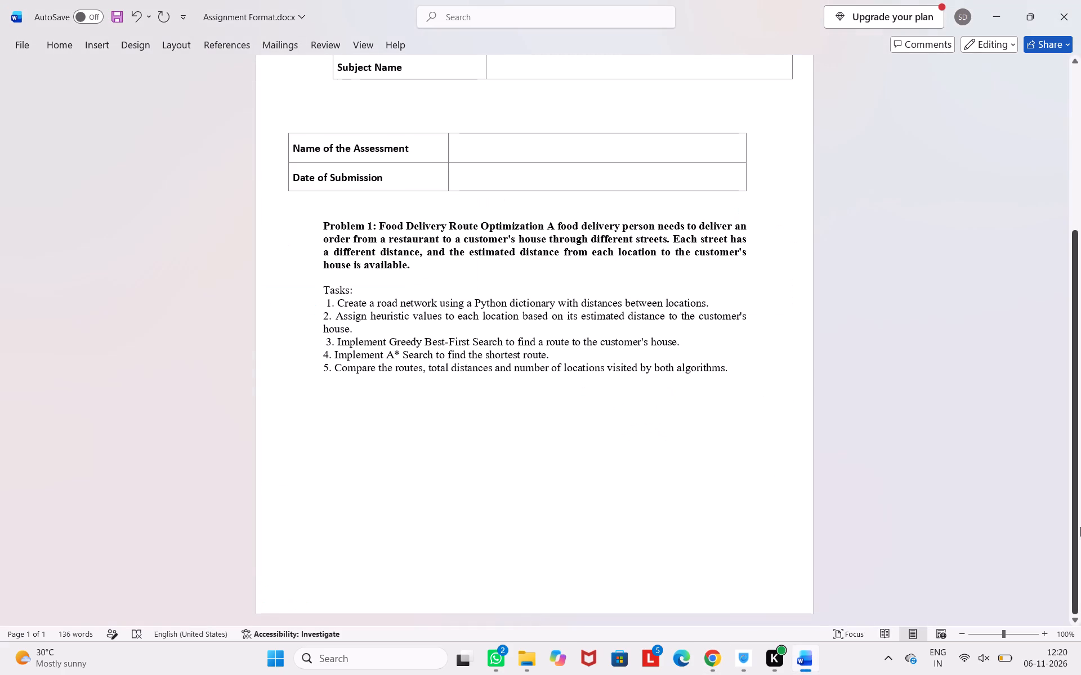
{"action": "key", "text": "ctrl+v"}
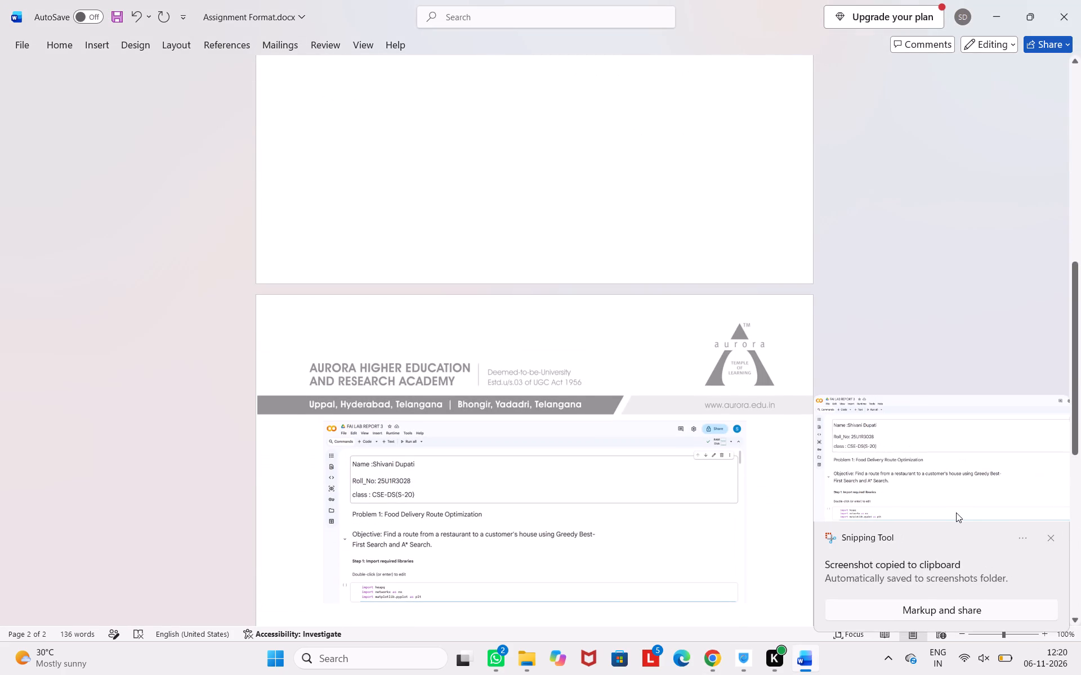
{"action": "key", "text": "Return"}
{"action": "key", "text": "Return"}
{"action": "key", "text": "Return"}
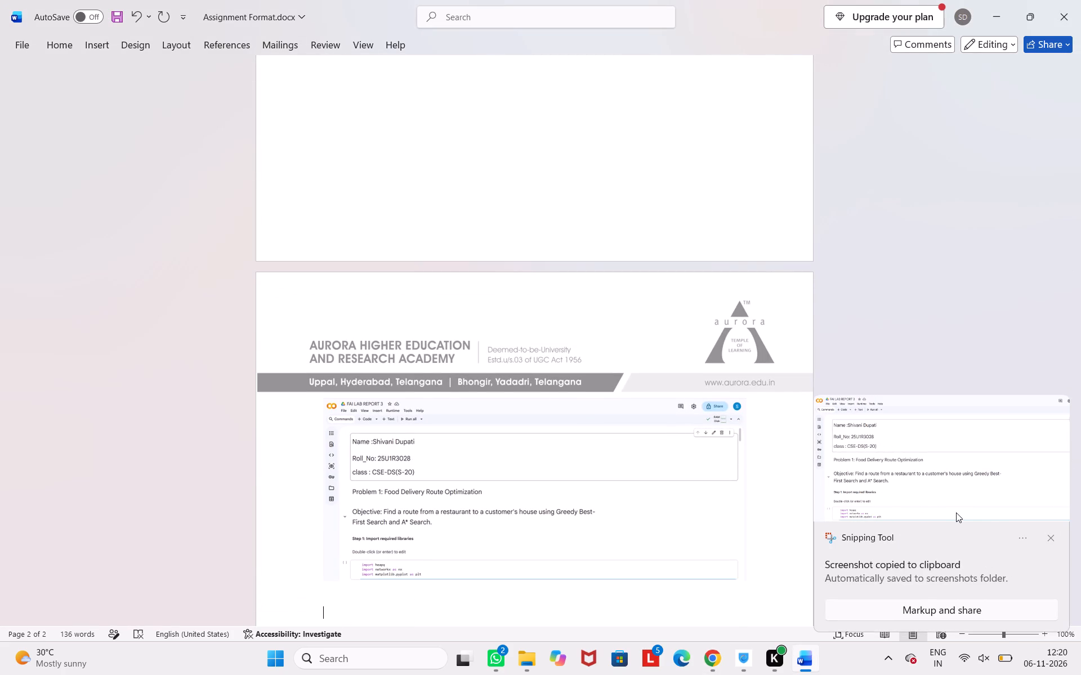
Snip the notebook's Step 2 road network and Step 3 heuristic cells at full width and paste them below the first screenshot in Word.
{"action": "key", "text": "alt+Tab"}
{"action": "scroll", "coordinate": [792, 496], "scroll_direction": "down", "scroll_amount": 2}
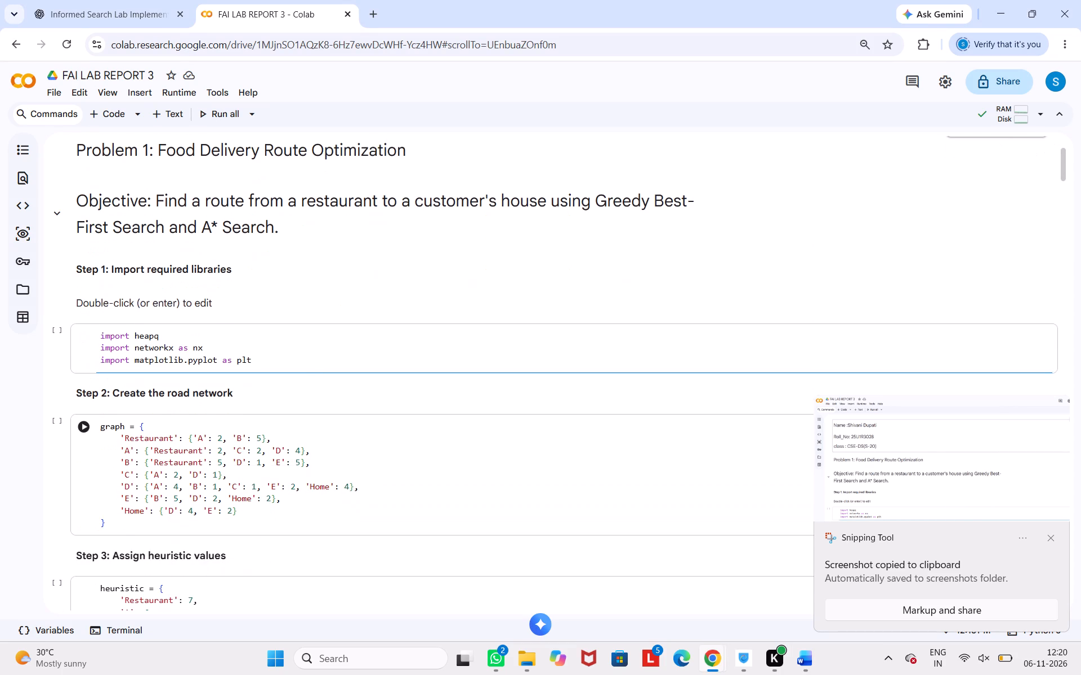
{"action": "scroll", "coordinate": [687, 422], "scroll_direction": "down", "scroll_amount": 2}
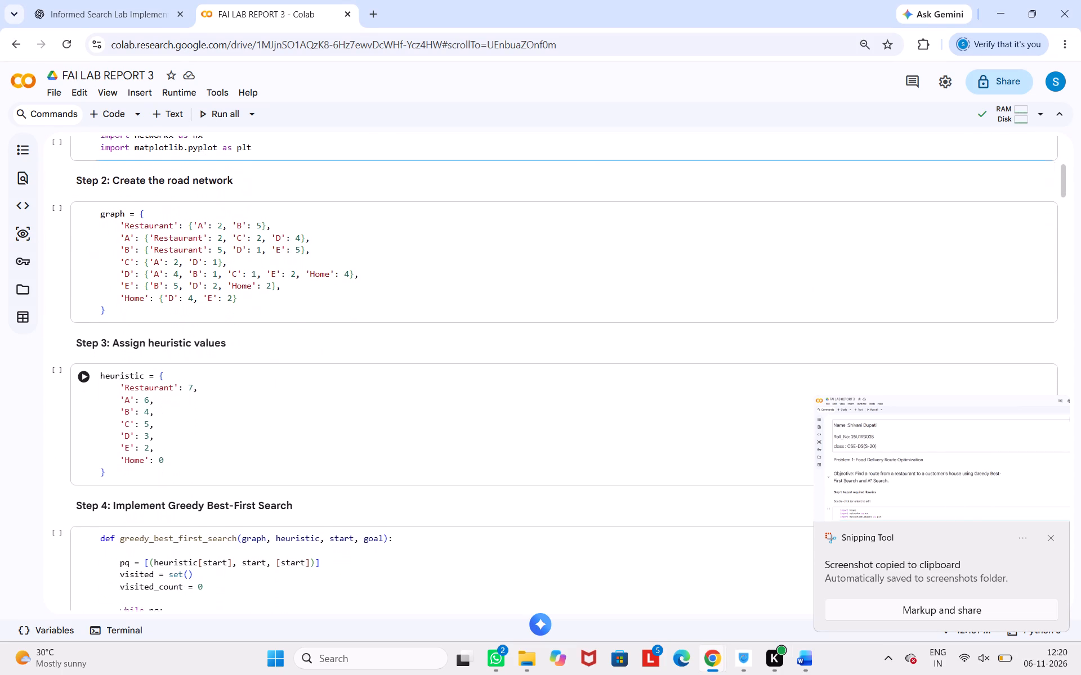
{"action": "scroll", "coordinate": [687, 422], "scroll_direction": "down", "scroll_amount": 3}
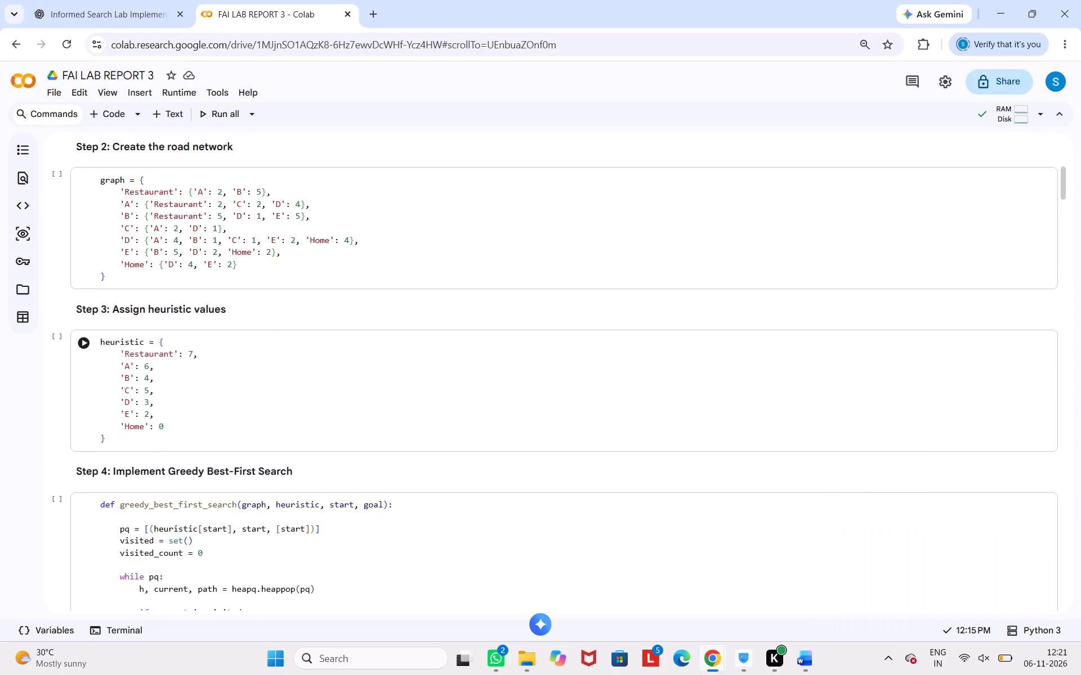
{"action": "key", "text": "shift+super+s"}
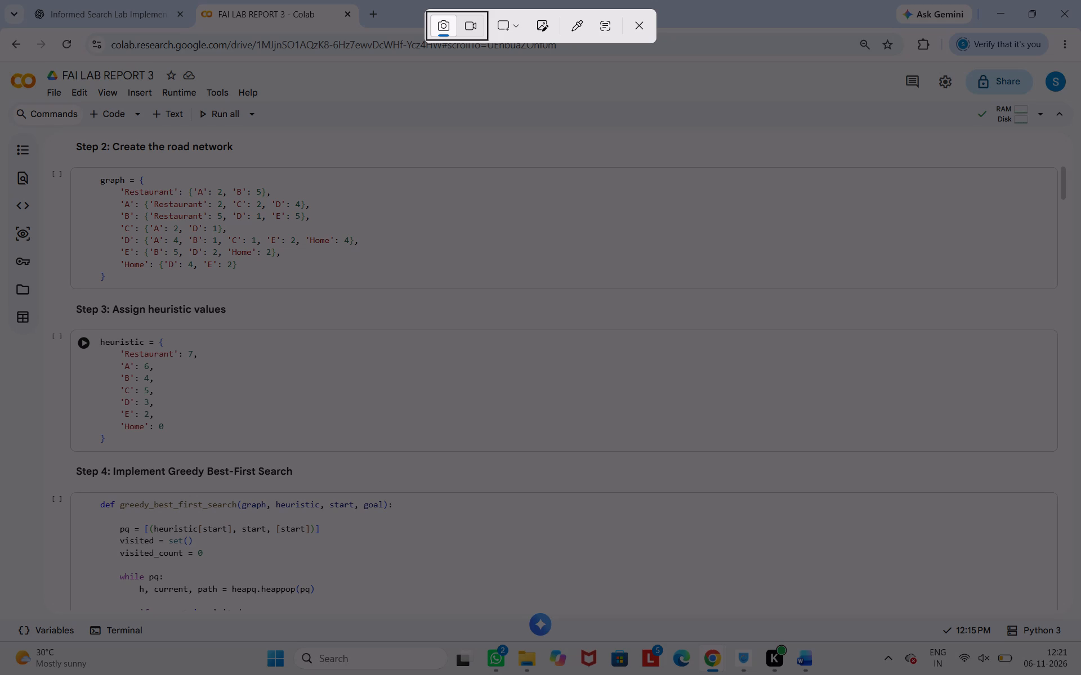
{"action": "left_click_drag", "start_coordinate": [3, 60], "coordinate": [609, 555]}
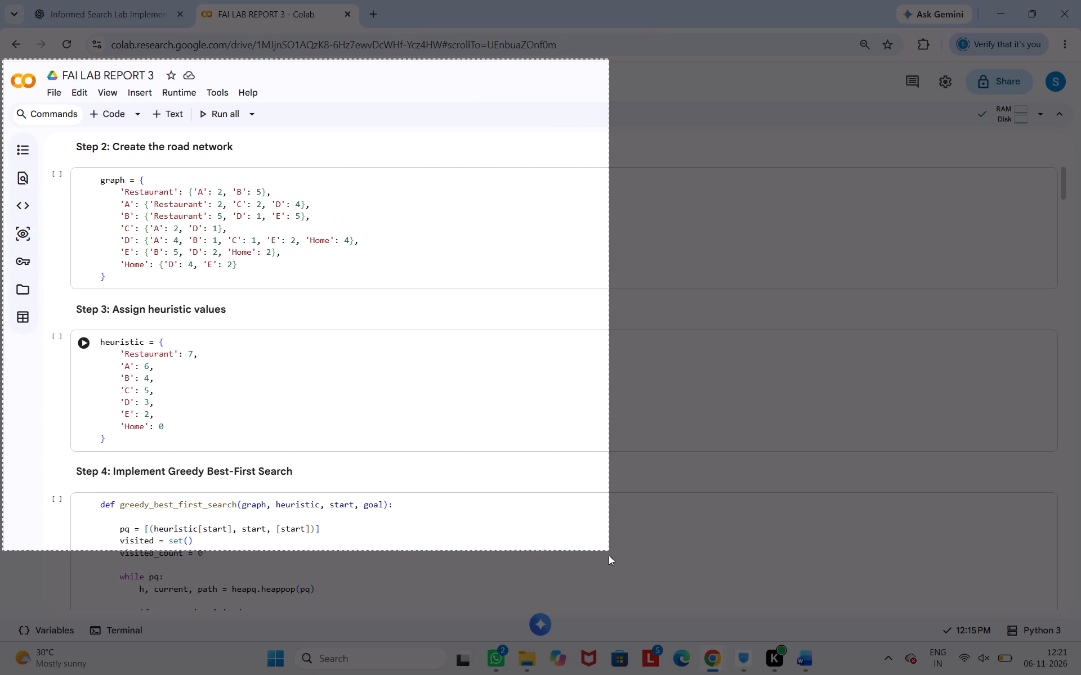
{"action": "left_click_drag", "start_coordinate": [609, 555], "coordinate": [836, 454]}
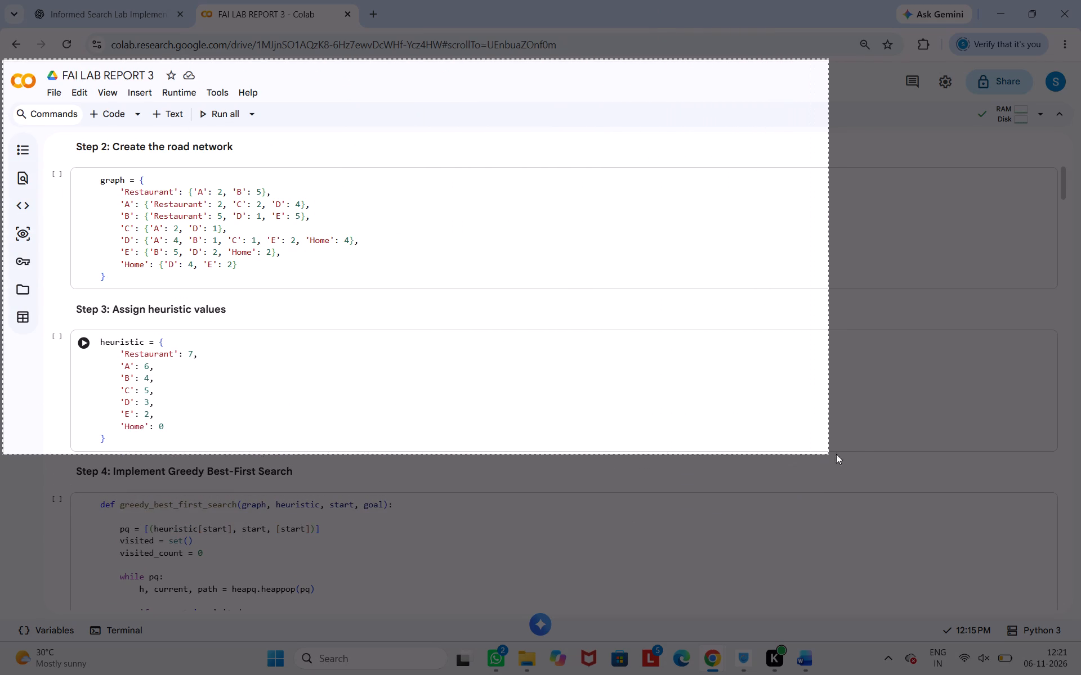
{"action": "left_click_drag", "start_coordinate": [836, 454], "coordinate": [1080, 454]}
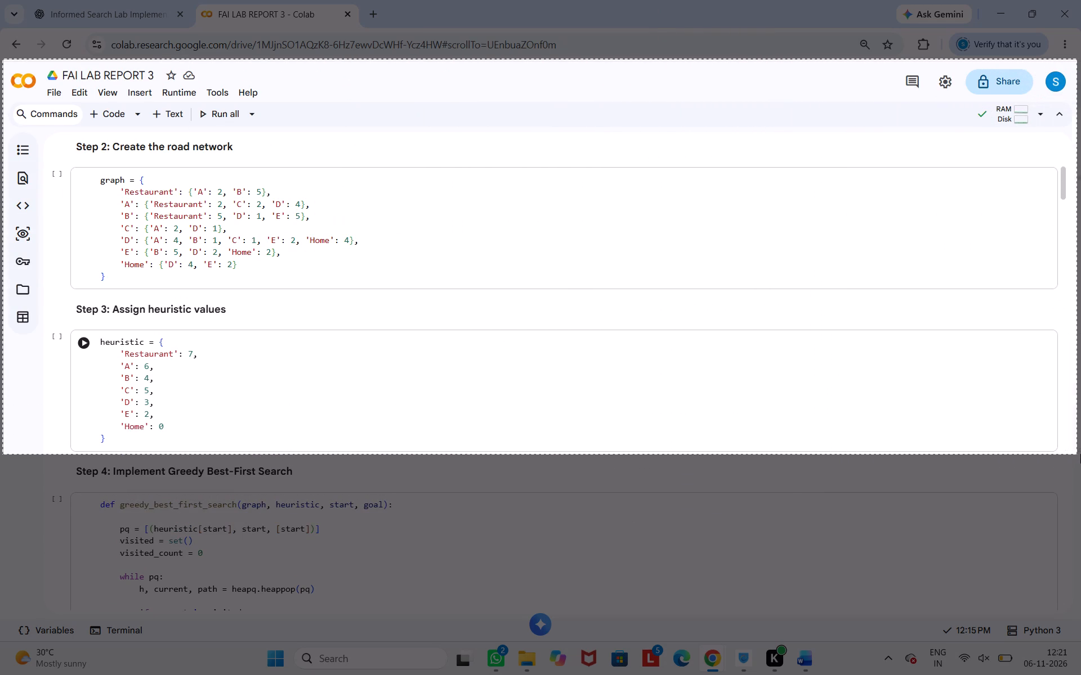
{"action": "left_click_drag", "start_coordinate": [1080, 454], "coordinate": [1080, 453]}
{"action": "key", "text": "alt+Tab"}
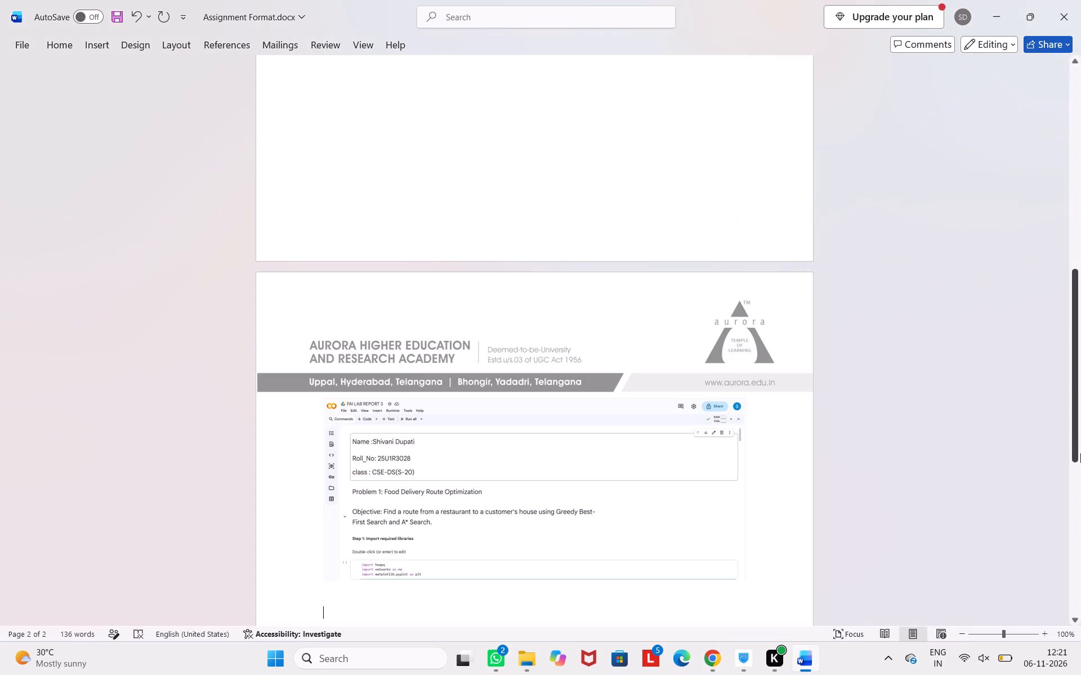
{"action": "key", "text": "ctrl+v"}
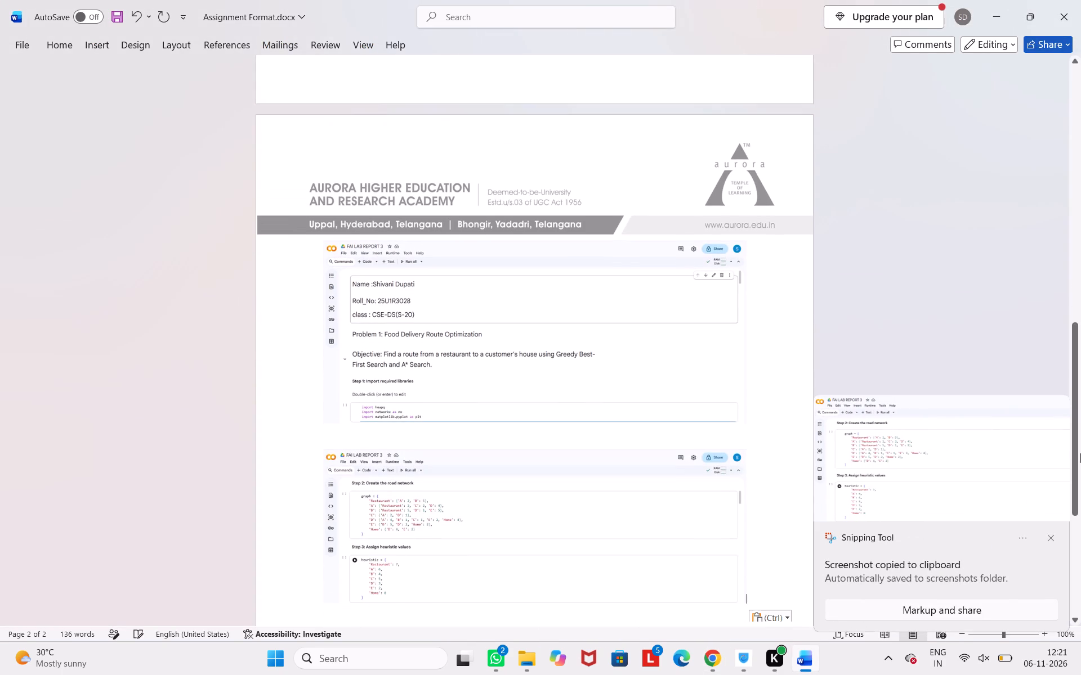
Snip the notebook's Step 4 Greedy Best-First Search code at full width and paste it below the Step 2–3 screenshot in Word, after blank lines.
{"action": "key", "text": "alt+Tab"}
{"action": "scroll", "coordinate": [574, 400], "scroll_direction": "down", "scroll_amount": 1}
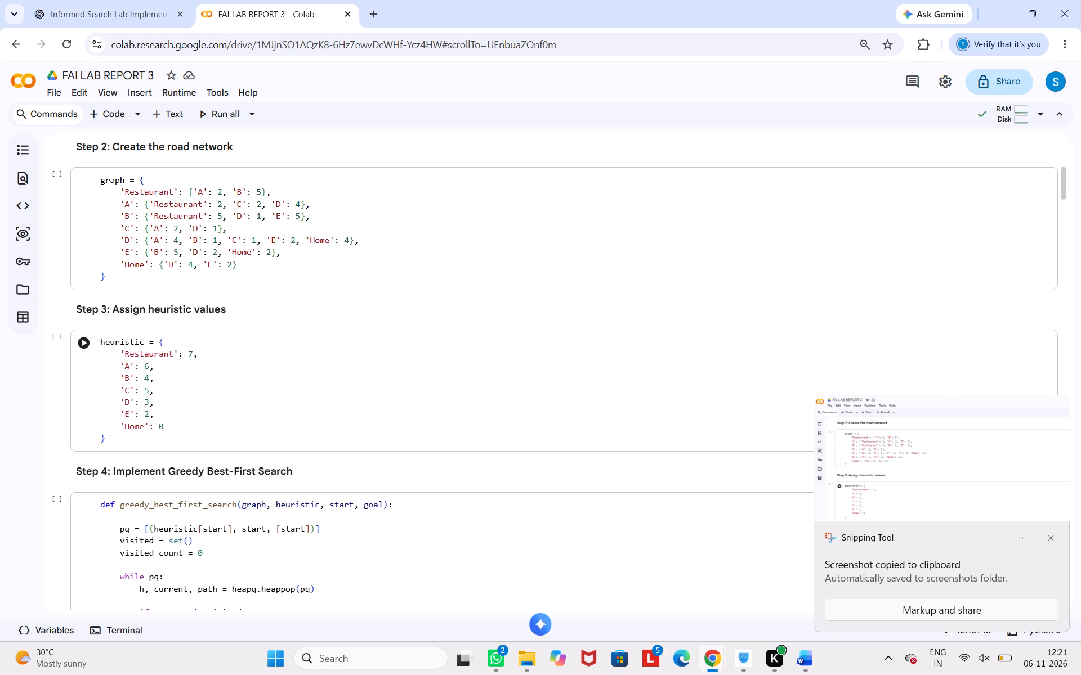
{"action": "scroll", "coordinate": [574, 400], "scroll_direction": "down", "scroll_amount": 2}
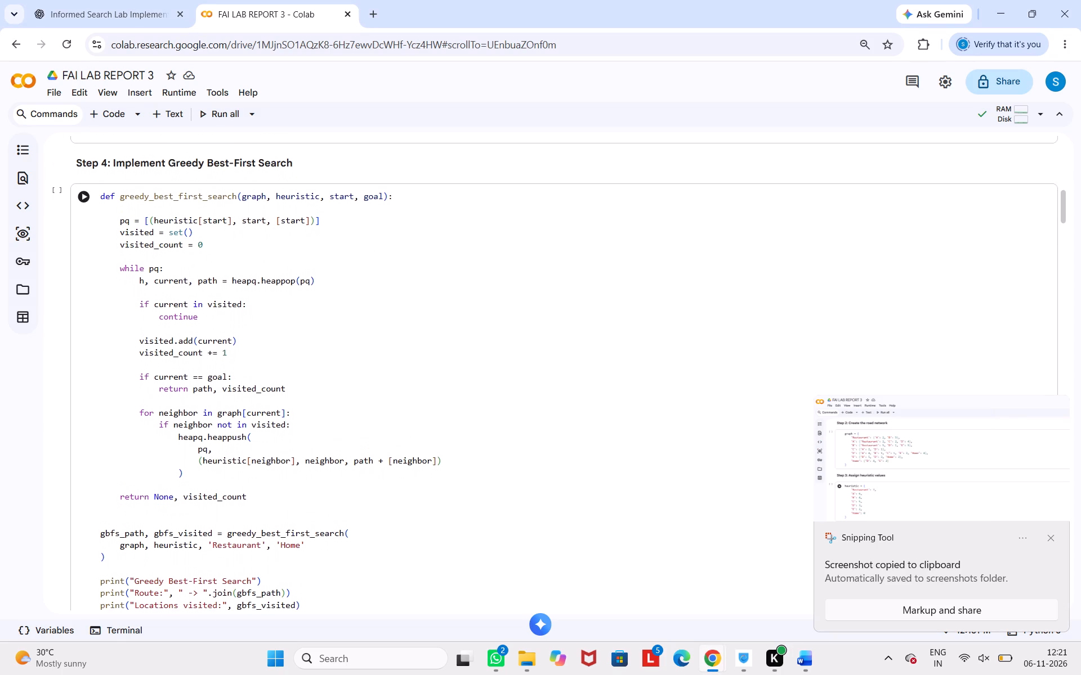
{"action": "scroll", "coordinate": [574, 400], "scroll_direction": "down", "scroll_amount": 2}
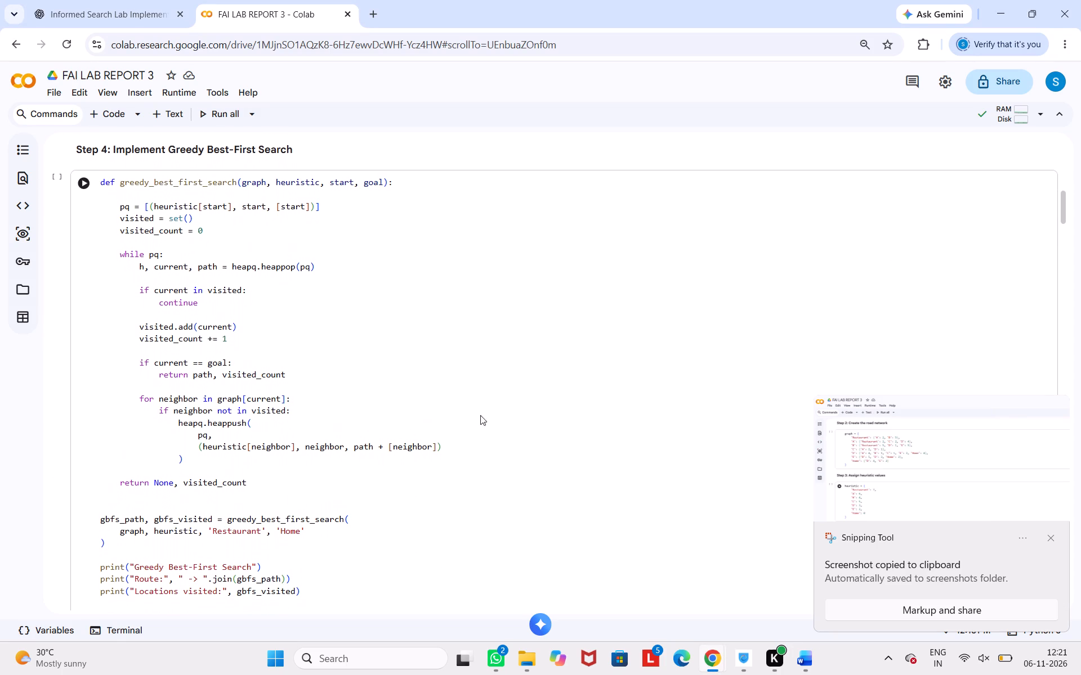
{"action": "key", "text": "shift+super+s"}
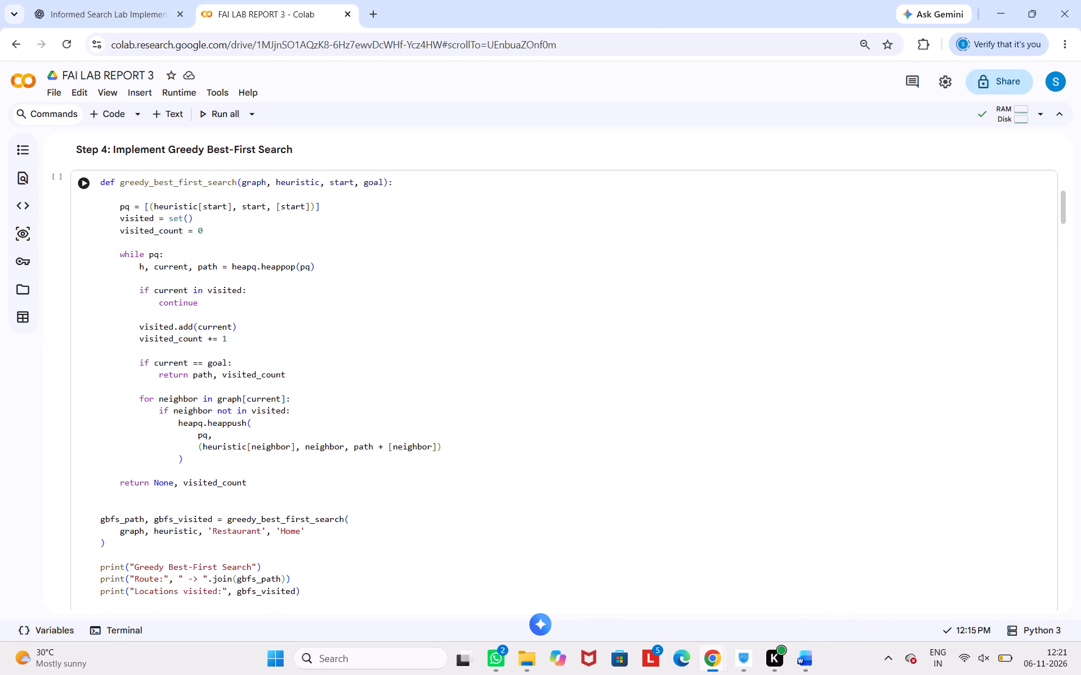
{"action": "left_click_drag", "start_coordinate": [2, 64], "coordinate": [227, 172]}
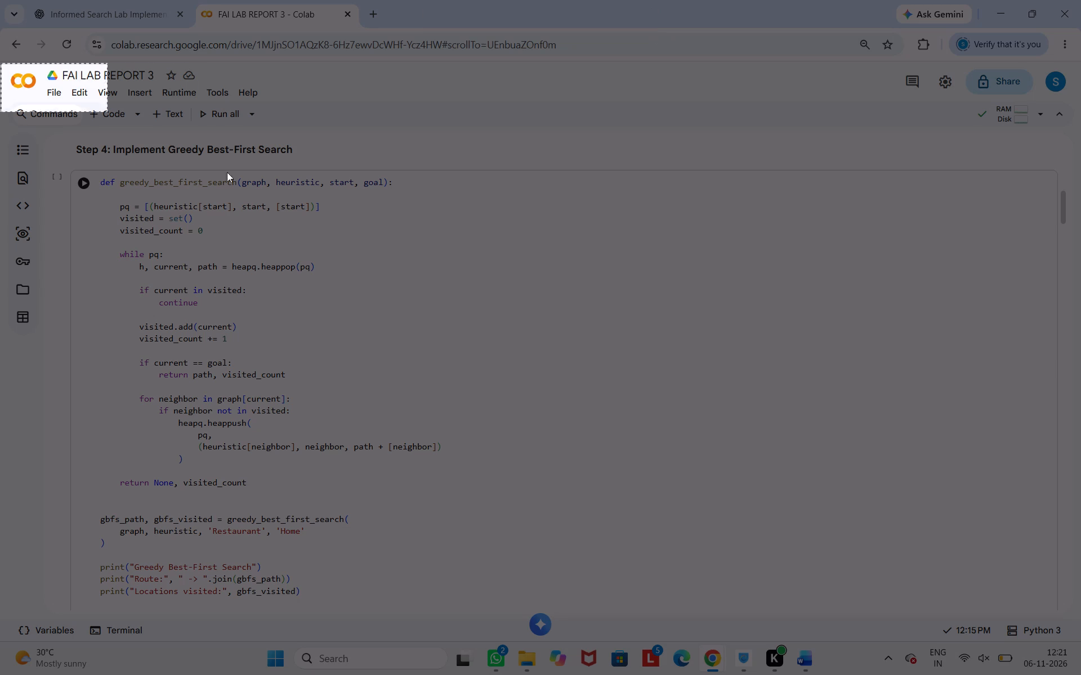
{"action": "left_click_drag", "start_coordinate": [227, 172], "coordinate": [754, 623]}
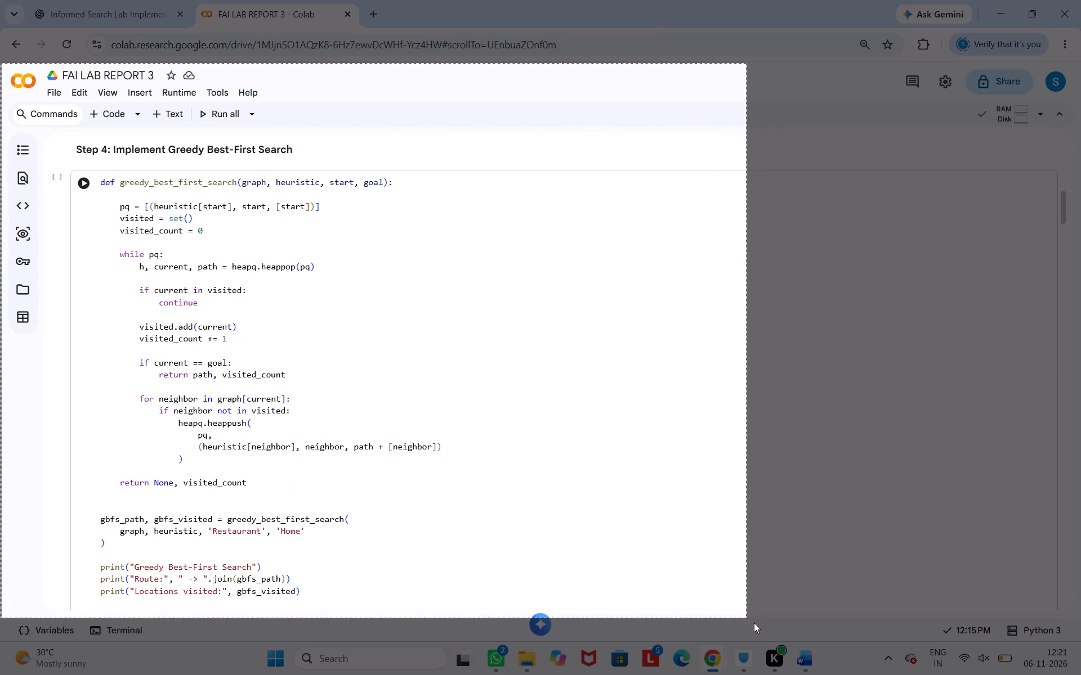
{"action": "left_click_drag", "start_coordinate": [754, 623], "coordinate": [1000, 638]}
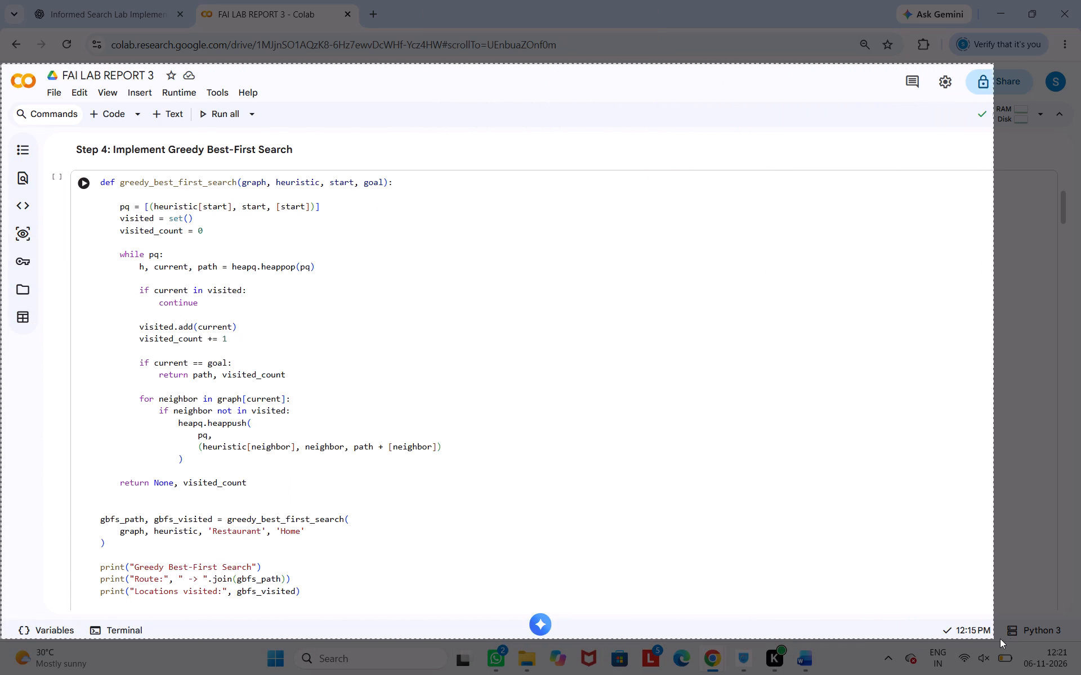
{"action": "left_click_drag", "start_coordinate": [1000, 638], "coordinate": [1080, 640]}
{"action": "key", "text": "alt+Tab"}
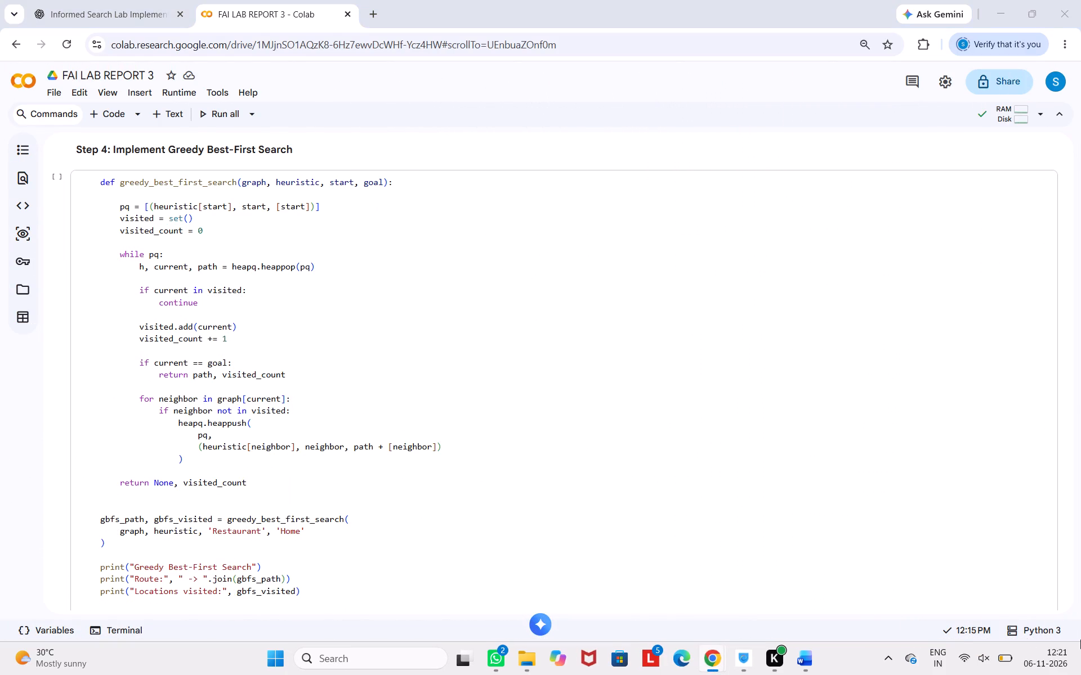
{"action": "key", "text": "Return"}
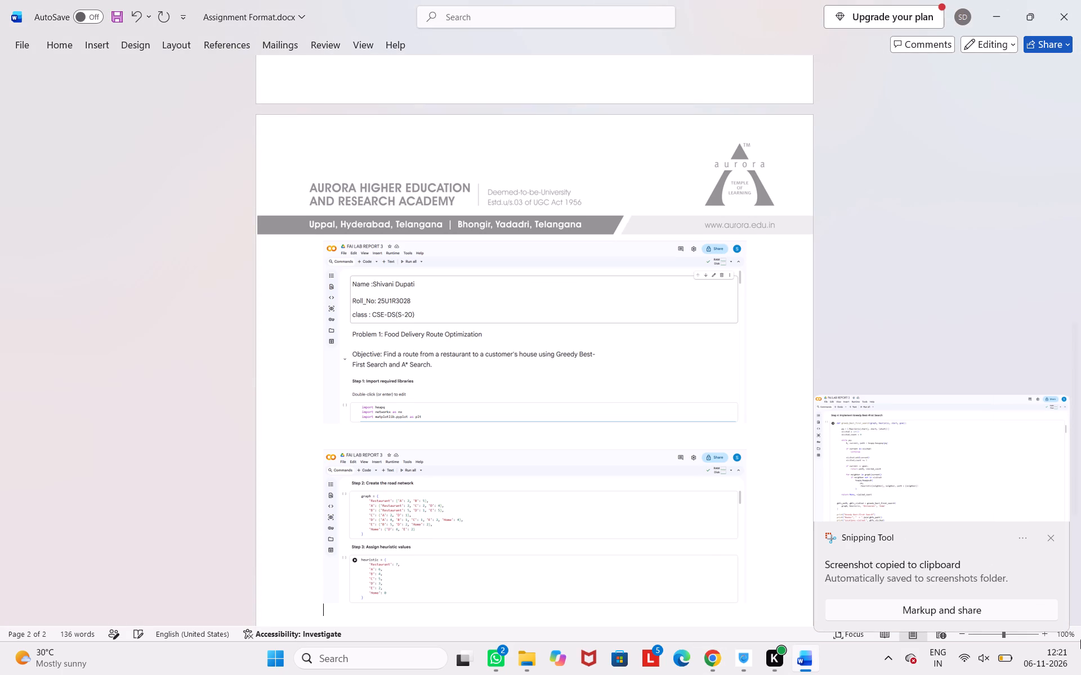
{"action": "key", "text": "Return"}
{"action": "key", "text": "ctrl+v"}
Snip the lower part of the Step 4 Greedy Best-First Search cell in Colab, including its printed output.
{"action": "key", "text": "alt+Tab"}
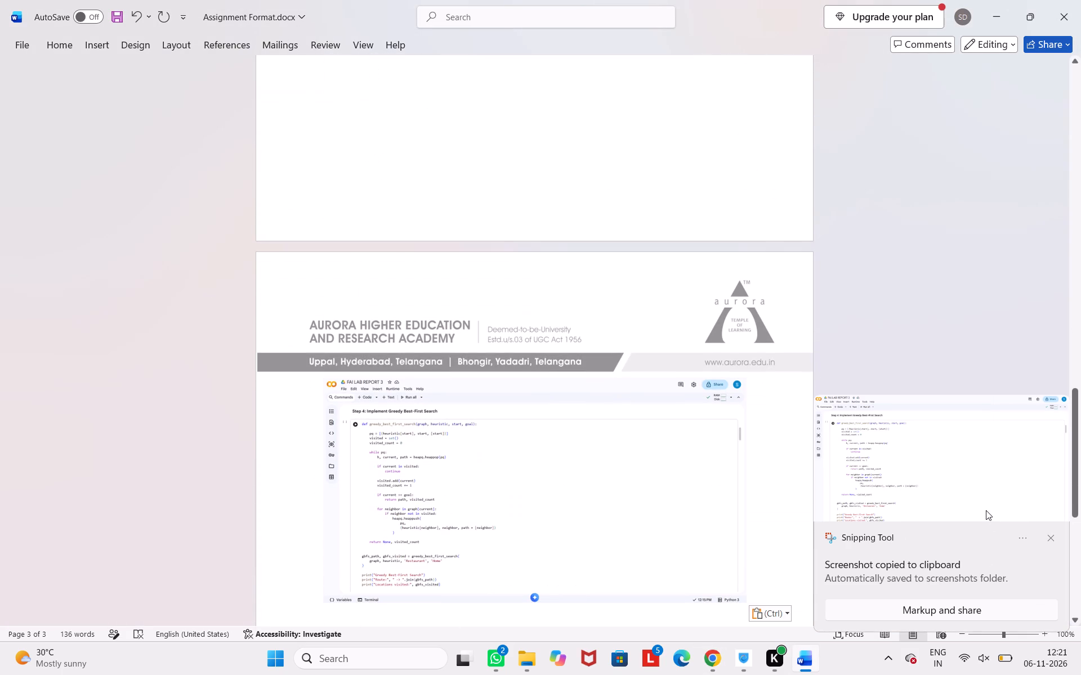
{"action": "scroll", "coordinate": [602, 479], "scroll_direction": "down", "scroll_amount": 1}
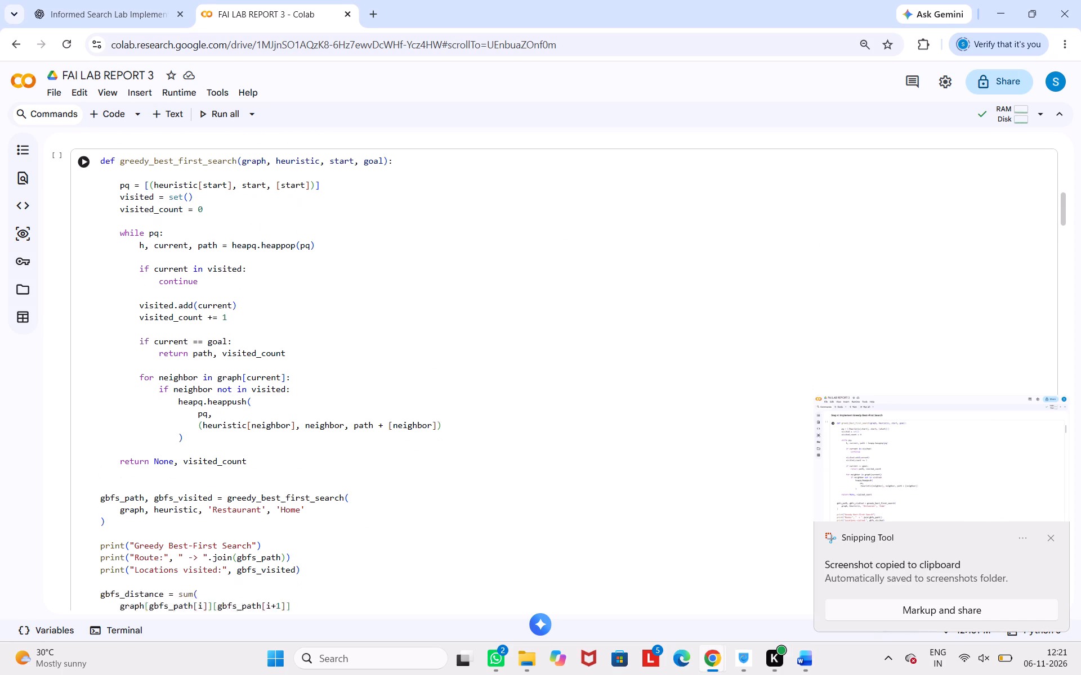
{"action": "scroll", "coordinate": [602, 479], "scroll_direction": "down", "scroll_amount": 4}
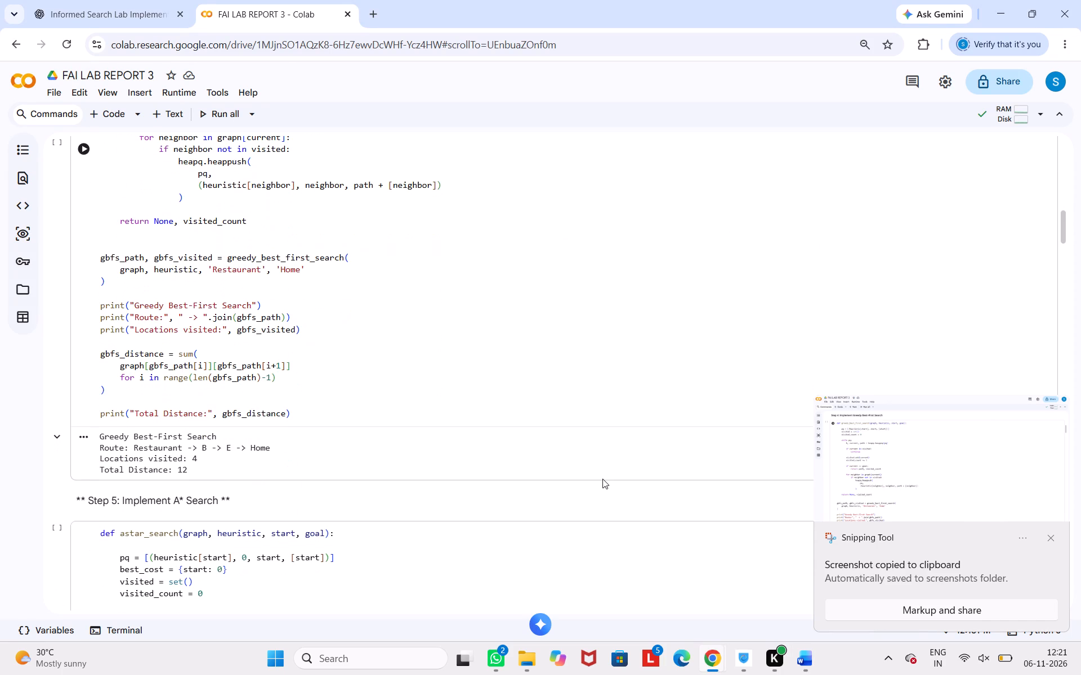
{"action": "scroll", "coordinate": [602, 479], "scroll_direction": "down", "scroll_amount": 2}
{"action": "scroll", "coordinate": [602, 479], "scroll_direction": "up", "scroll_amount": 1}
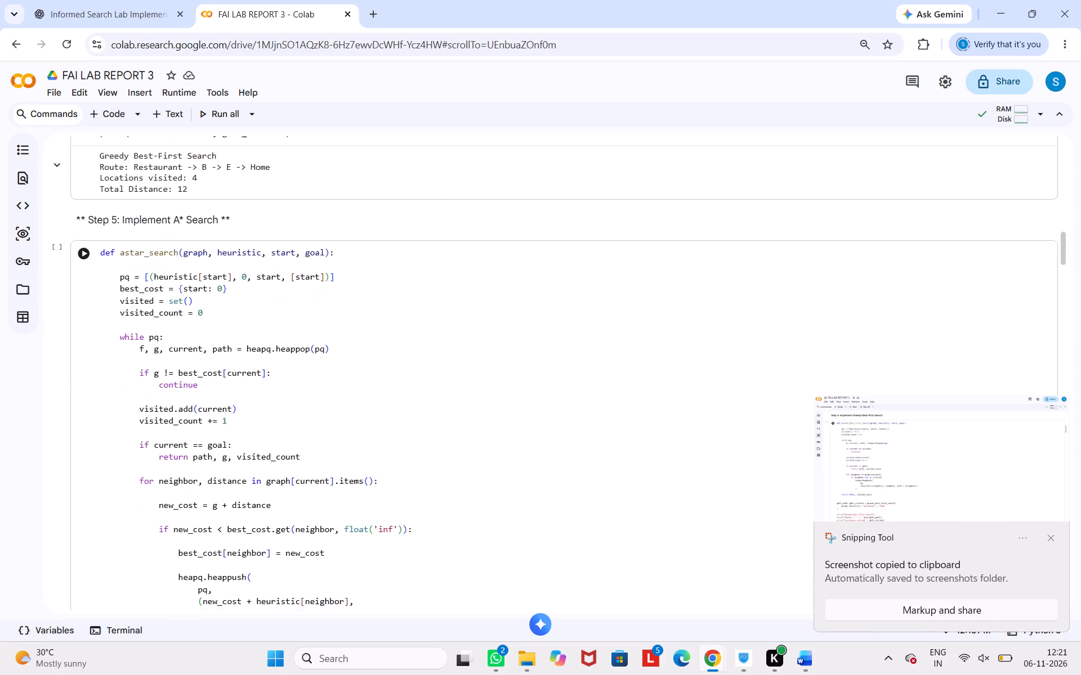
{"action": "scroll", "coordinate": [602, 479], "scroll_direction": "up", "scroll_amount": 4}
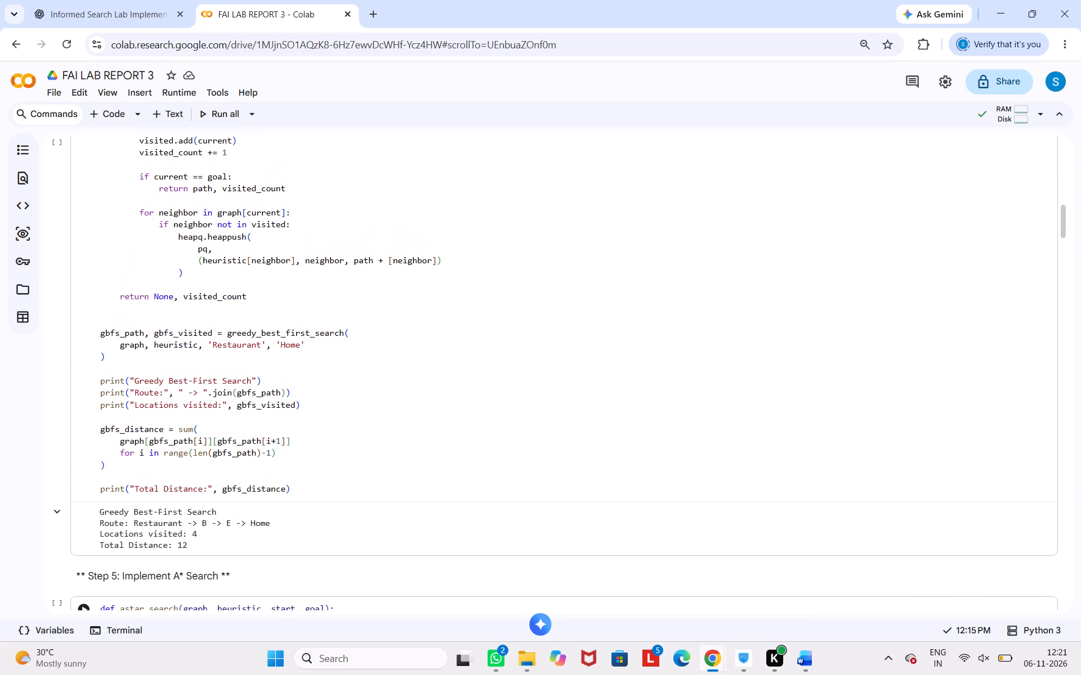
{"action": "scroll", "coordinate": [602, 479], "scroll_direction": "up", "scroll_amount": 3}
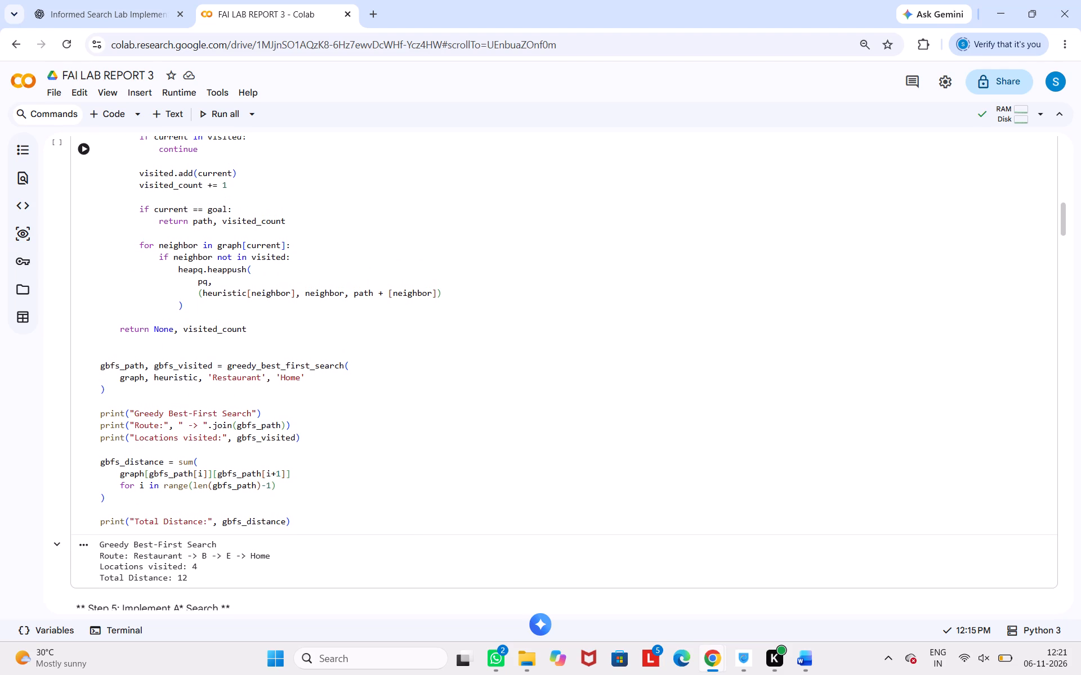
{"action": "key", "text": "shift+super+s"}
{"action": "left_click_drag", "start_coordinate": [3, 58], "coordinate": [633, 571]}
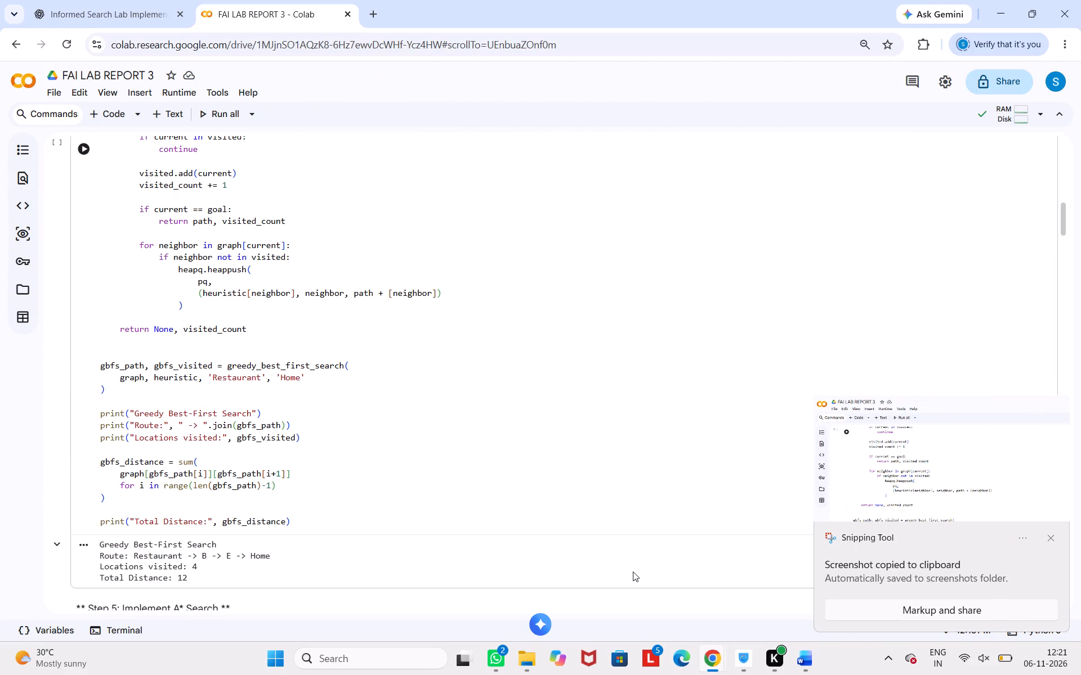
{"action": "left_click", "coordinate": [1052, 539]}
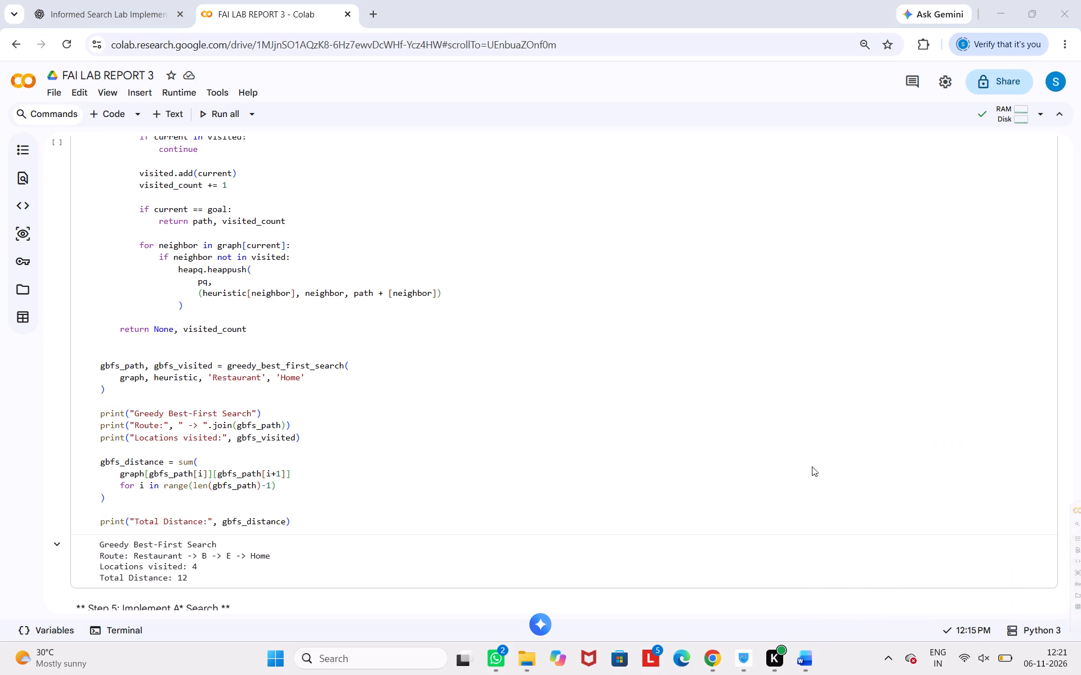
Retake the snip of the lower Step 4 code and output at full width, paste it below the previous screenshot in Word, and add blank lines.
{"action": "key", "text": "shift+super+s"}
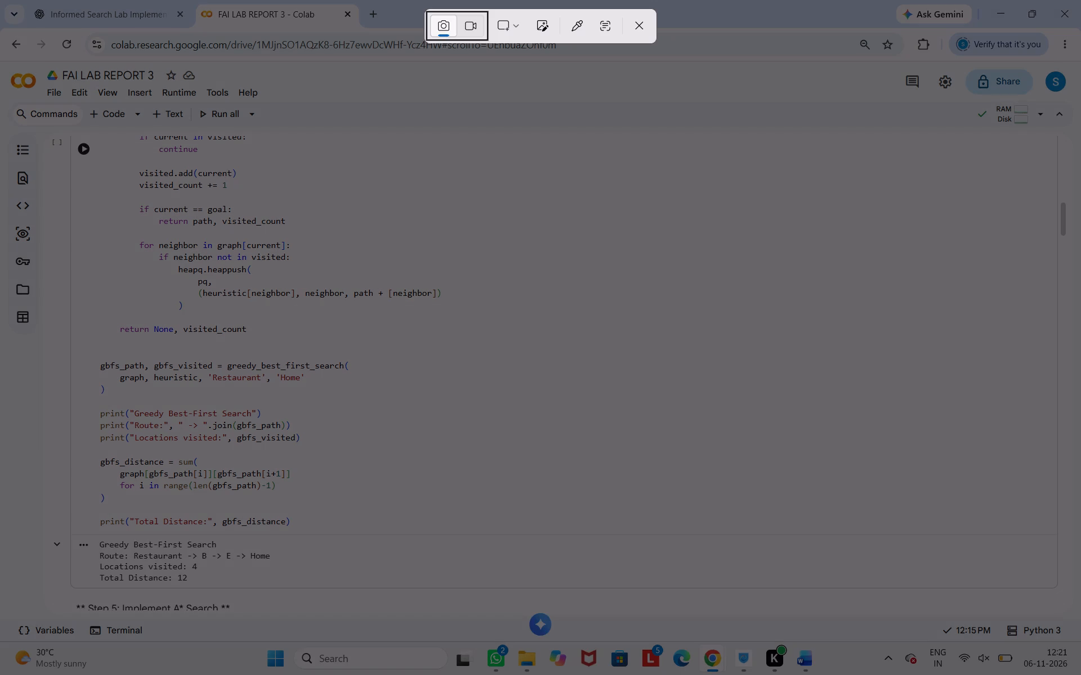
{"action": "left_click_drag", "start_coordinate": [6, 62], "coordinate": [374, 315]}
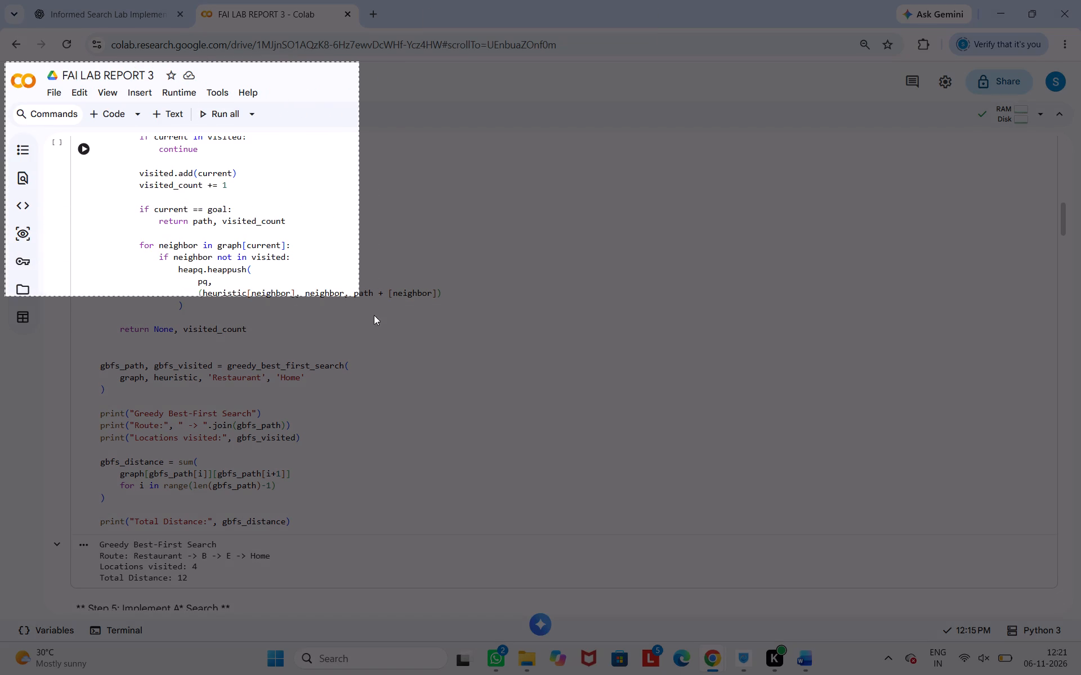
{"action": "left_click_drag", "start_coordinate": [374, 315], "coordinate": [756, 605]}
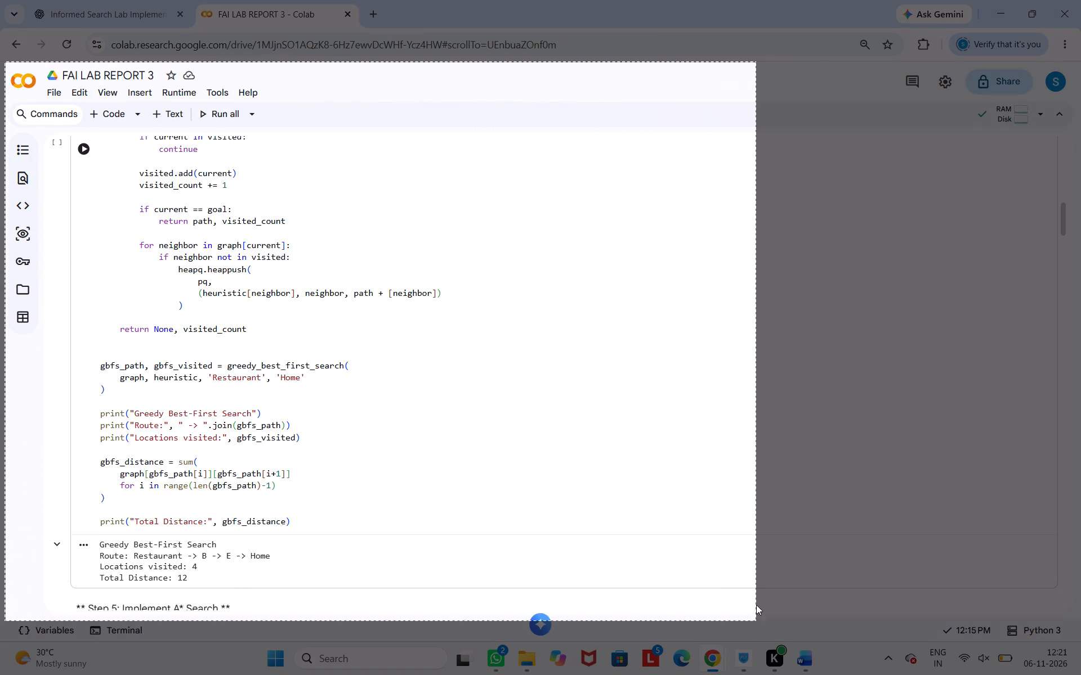
{"action": "left_click_drag", "start_coordinate": [756, 605], "coordinate": [997, 641]}
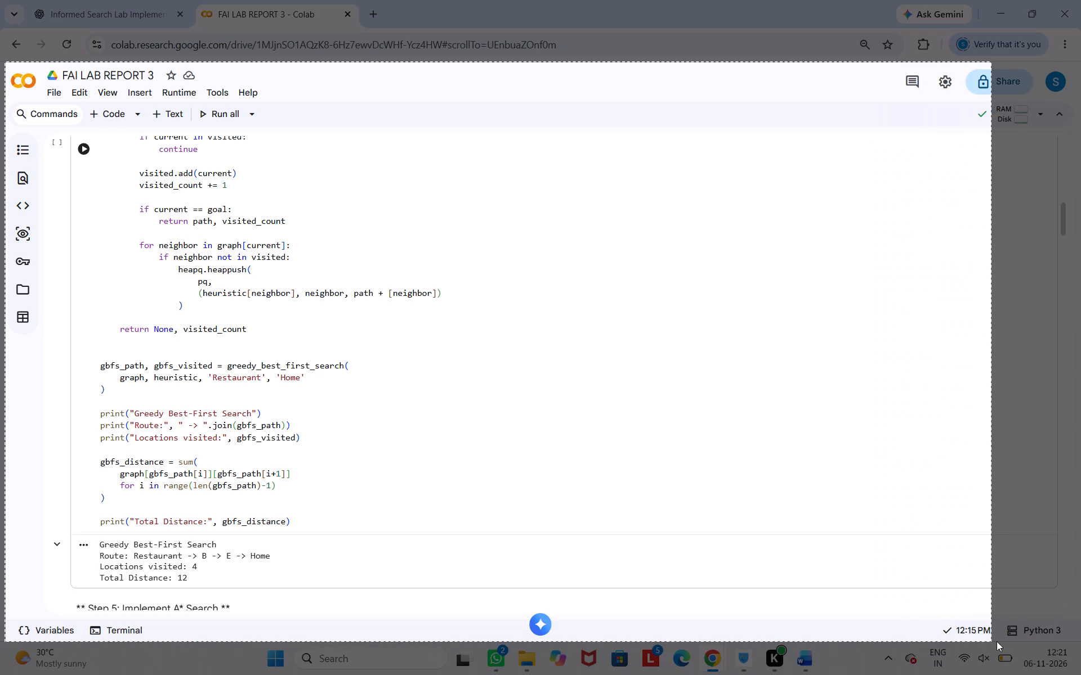
{"action": "left_click_drag", "start_coordinate": [997, 641], "coordinate": [1080, 641]}
{"action": "key", "text": "alt+Tab"}
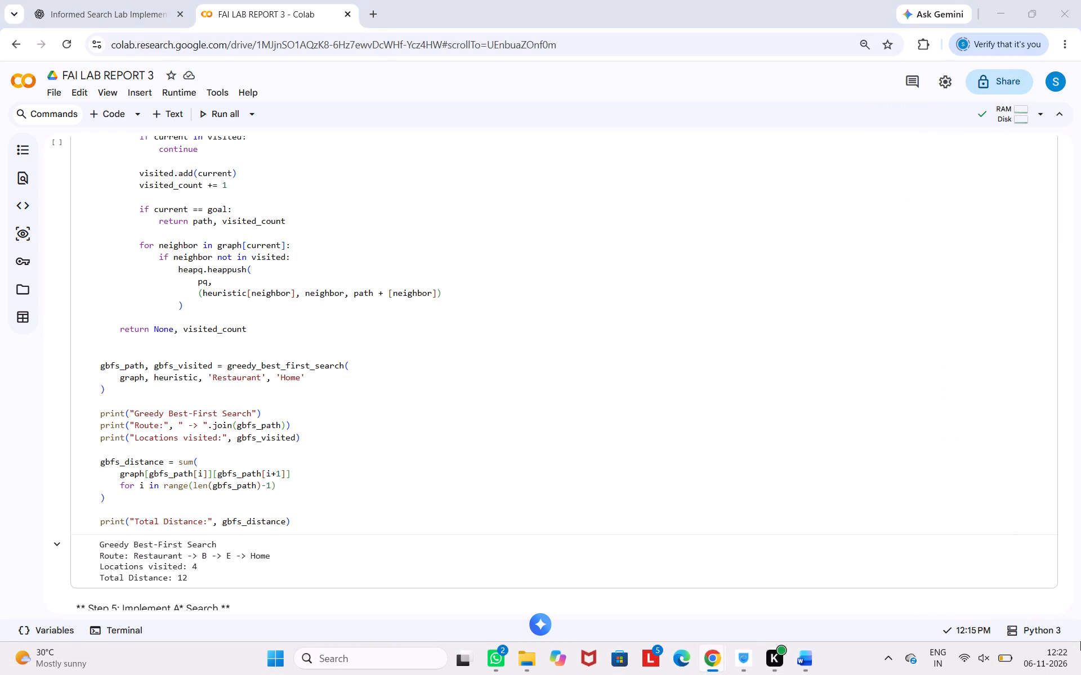
{"action": "key", "text": "Return"}
{"action": "key", "text": "Return"}
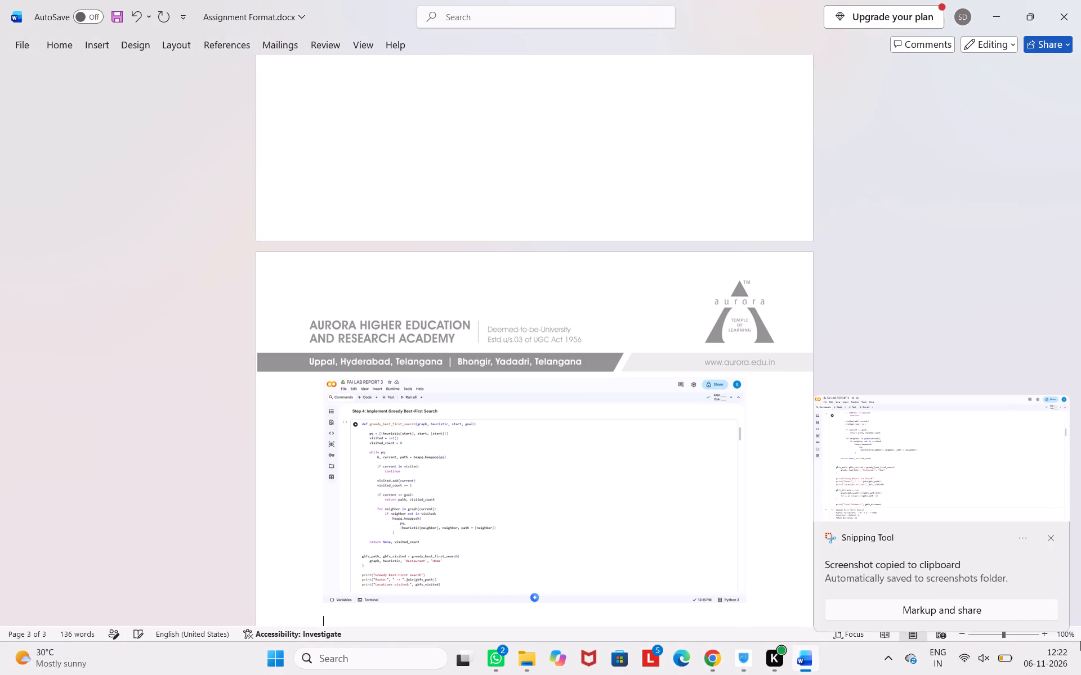
{"action": "key", "text": "ctrl+v"}
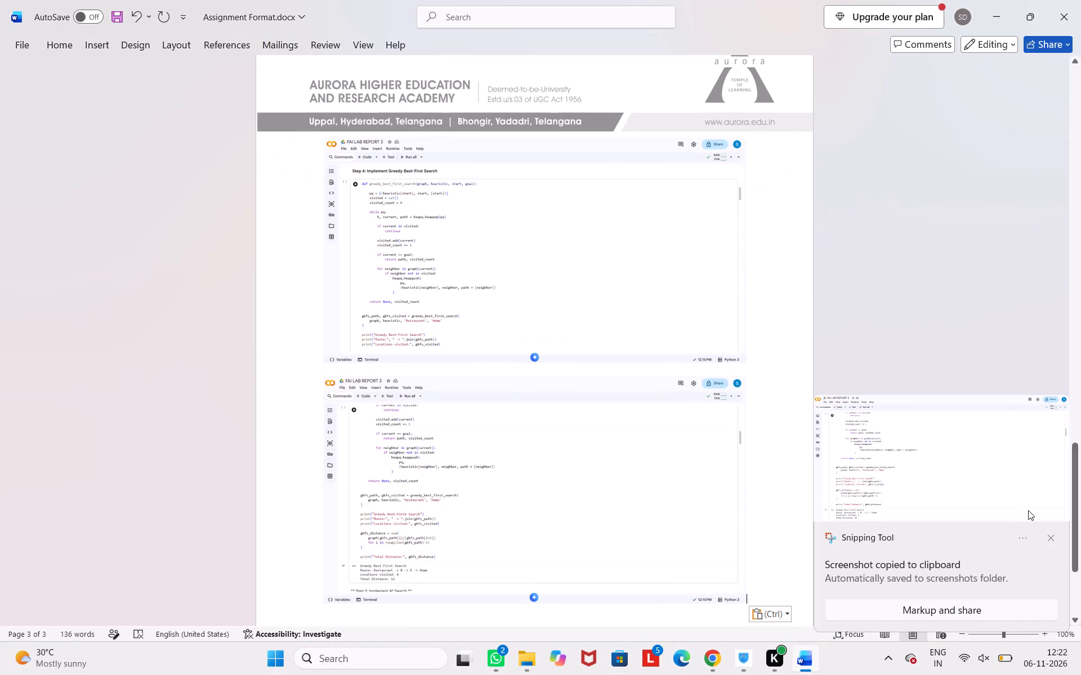
{"action": "key", "text": "Return"}
{"action": "key", "text": "Return"}
Snip the notebook's Step 5 A* Search code at full width and paste it below the Step 4 output screenshot in Word.
{"action": "key", "text": "alt+Tab"}
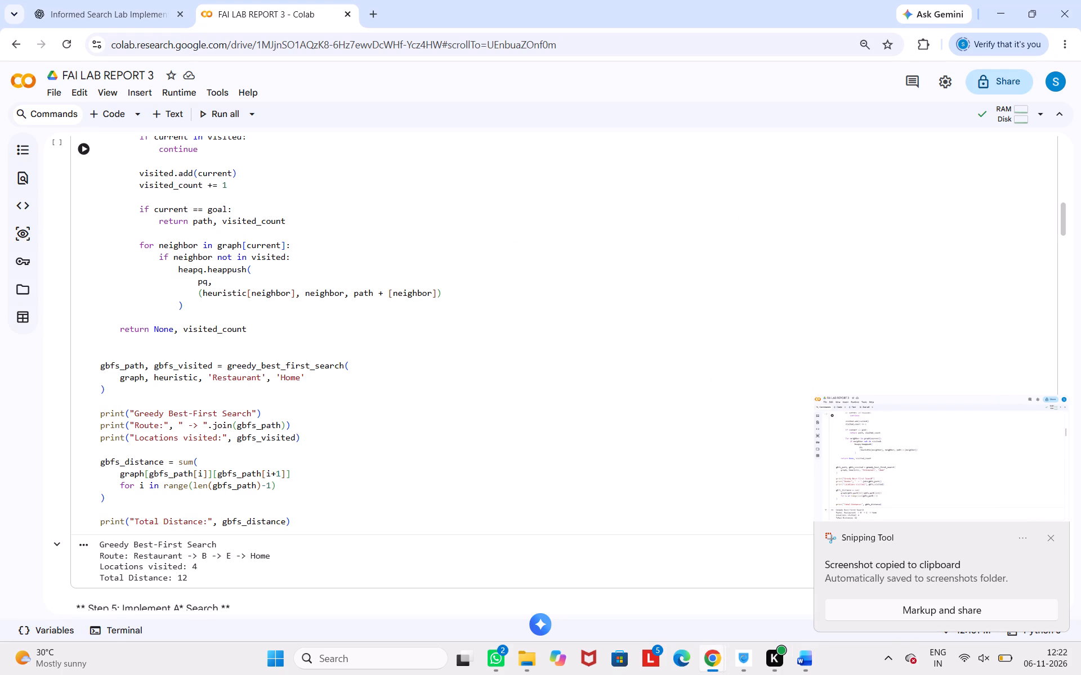
{"action": "scroll", "coordinate": [629, 399], "scroll_direction": "down", "scroll_amount": 4}
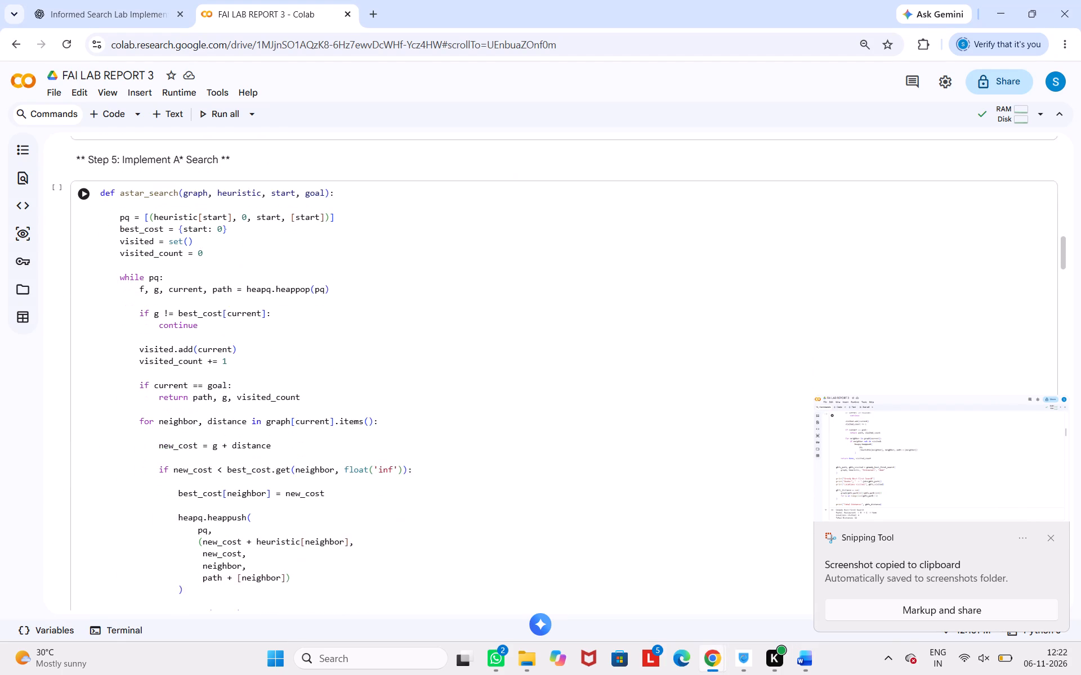
{"action": "scroll", "coordinate": [629, 399], "scroll_direction": "down", "scroll_amount": 3}
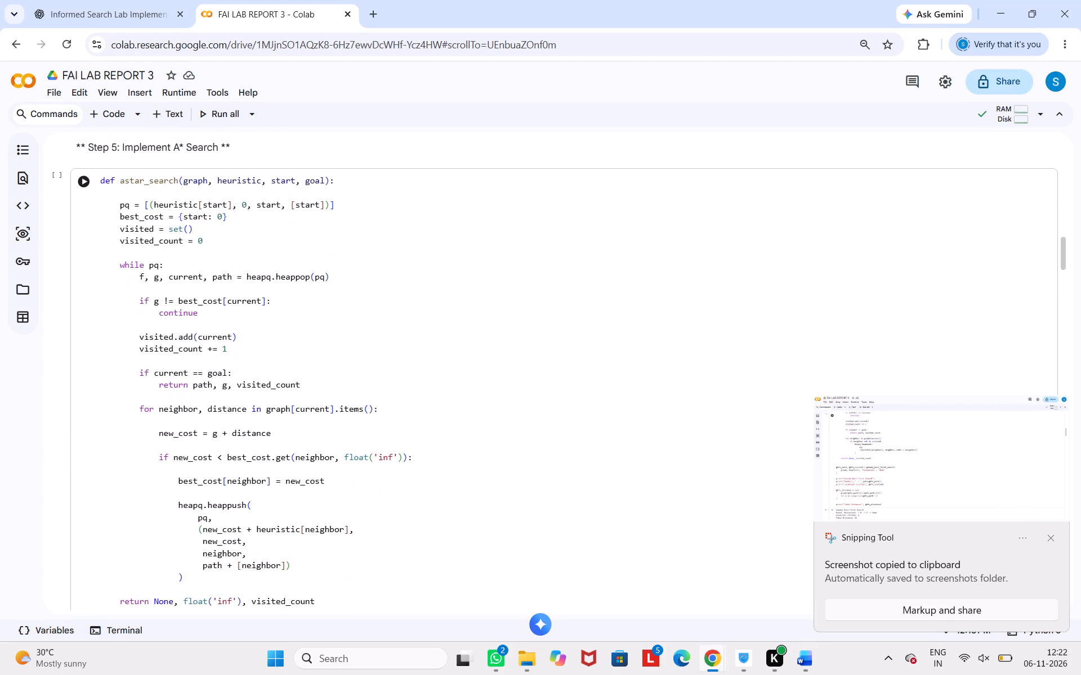
{"action": "left_click", "coordinate": [1051, 535]}
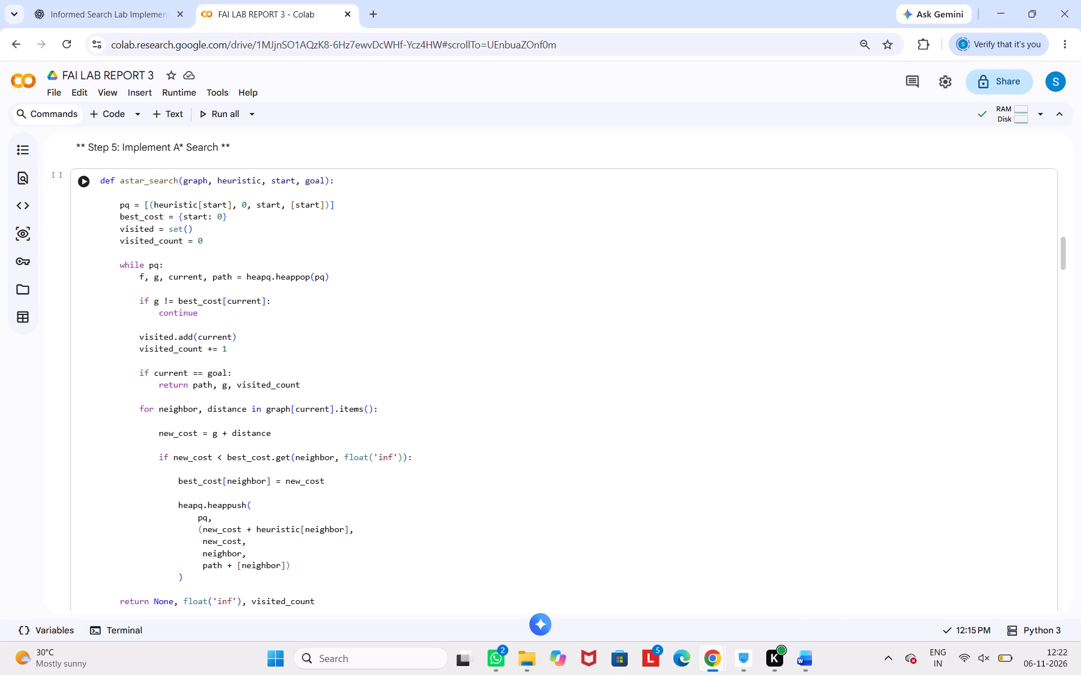
{"action": "key", "text": "shift+super+s"}
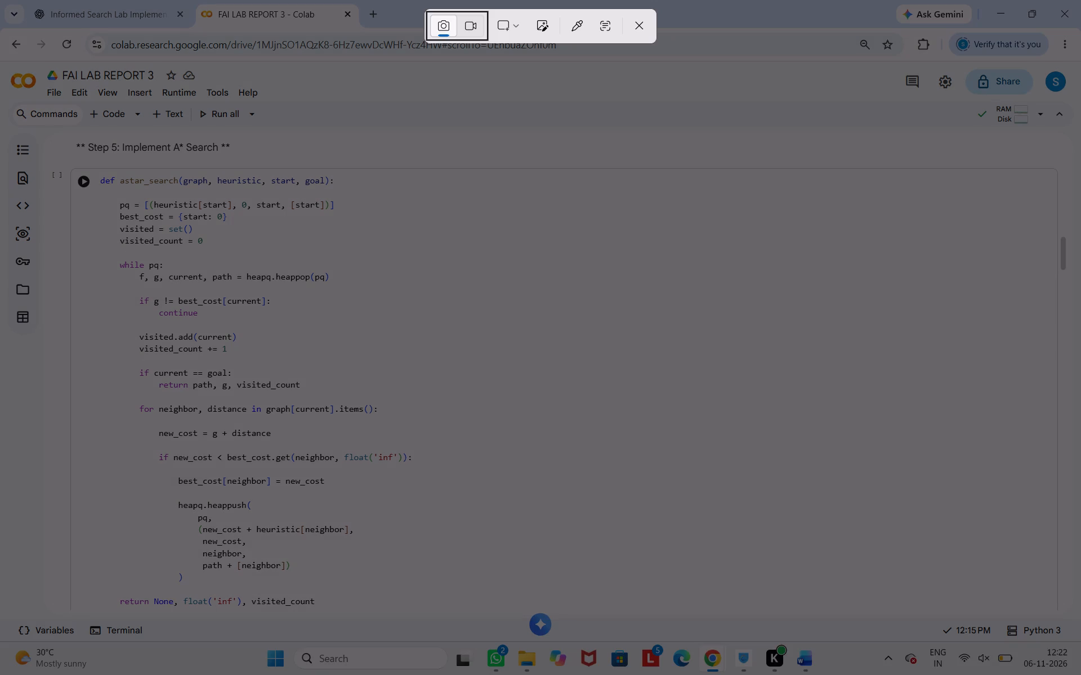
{"action": "left_click_drag", "start_coordinate": [1, 61], "coordinate": [786, 551]}
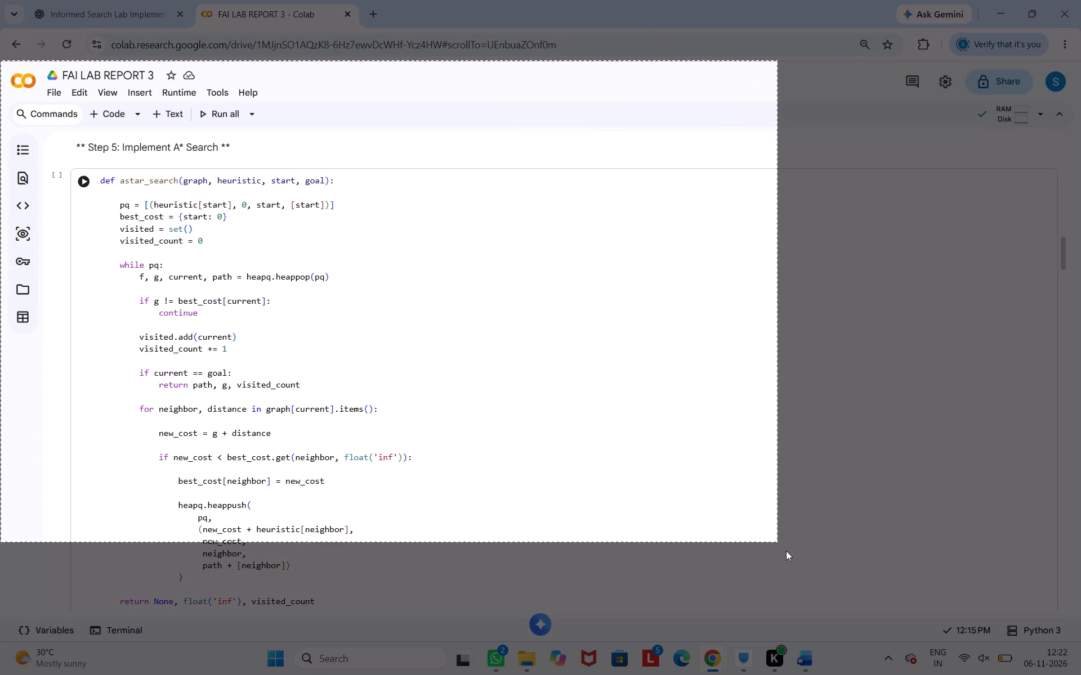
{"action": "left_click_drag", "start_coordinate": [786, 551], "coordinate": [1017, 656]}
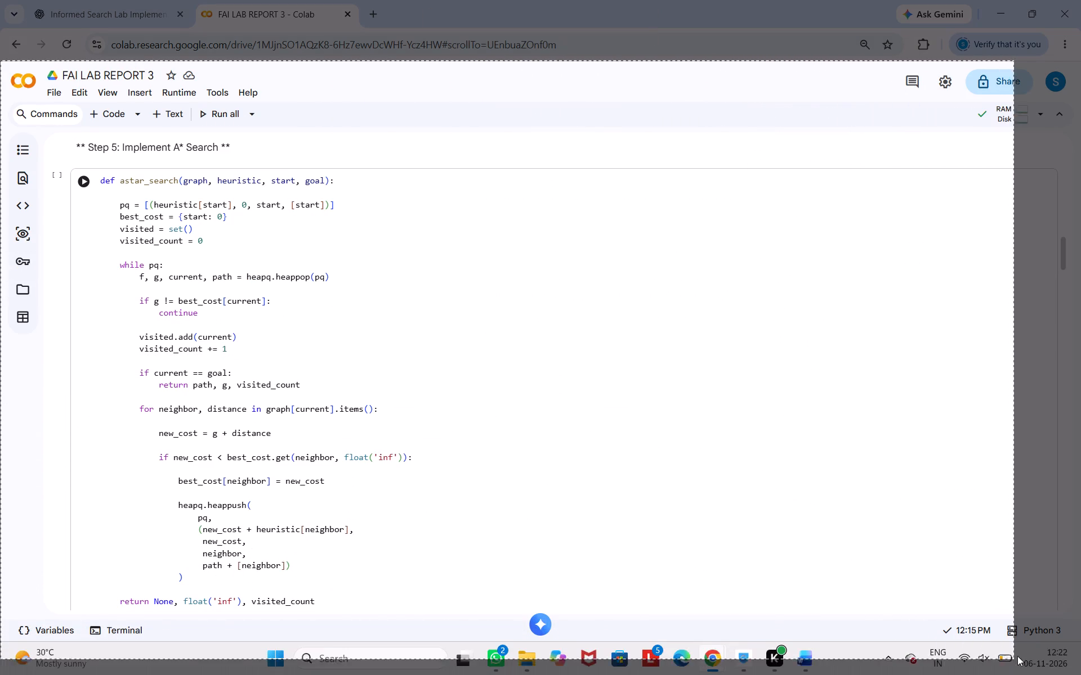
{"action": "left_click_drag", "start_coordinate": [1017, 656], "coordinate": [1080, 640]}
{"action": "key", "text": "alt+Tab"}
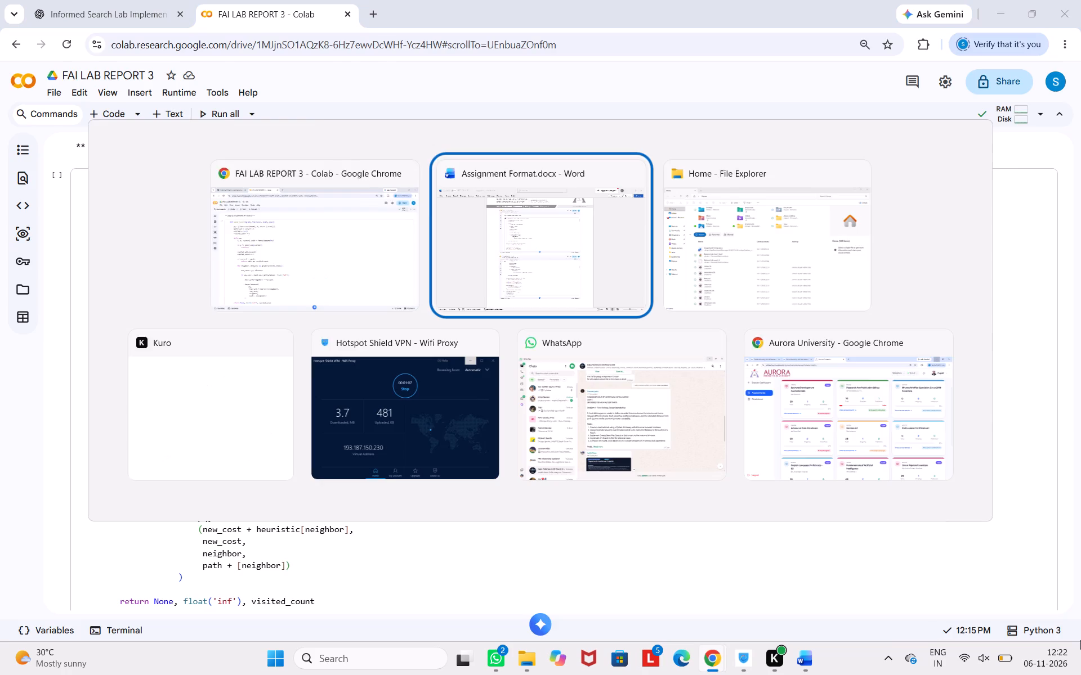
{"action": "key", "text": "ctrl+v"}
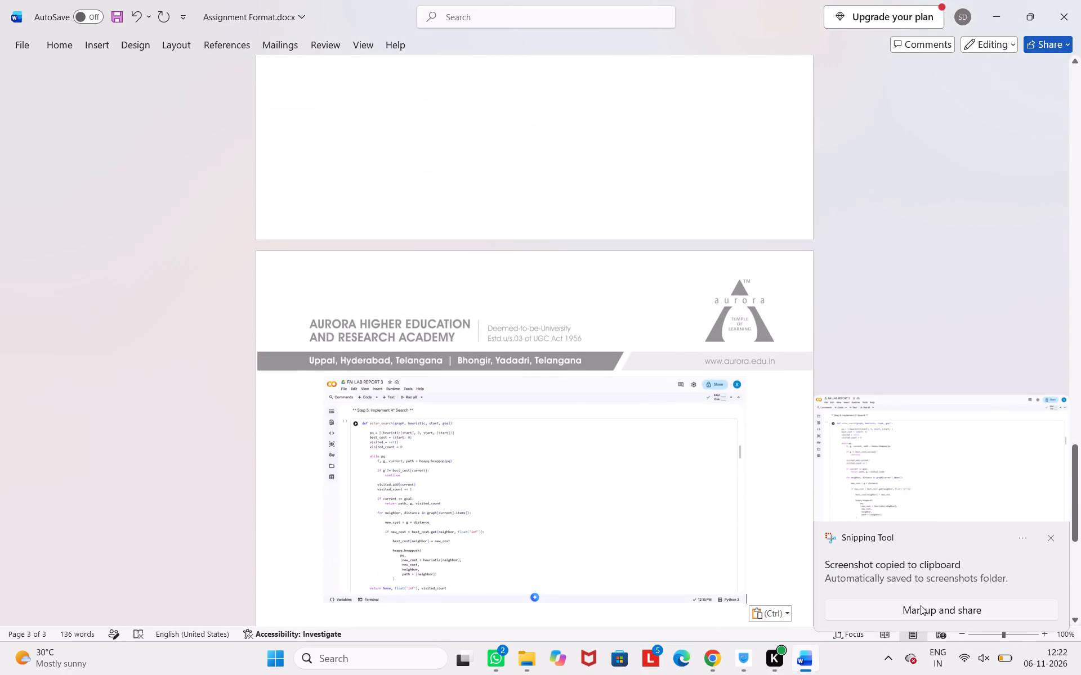
Snip the lower part of the Step 5 A* Search cell with its printed output at full width and paste it below the previous screenshot in Word, after blank lines.
{"action": "key", "text": "alt+Tab"}
{"action": "scroll", "coordinate": [580, 539], "scroll_direction": "down", "scroll_amount": 3}
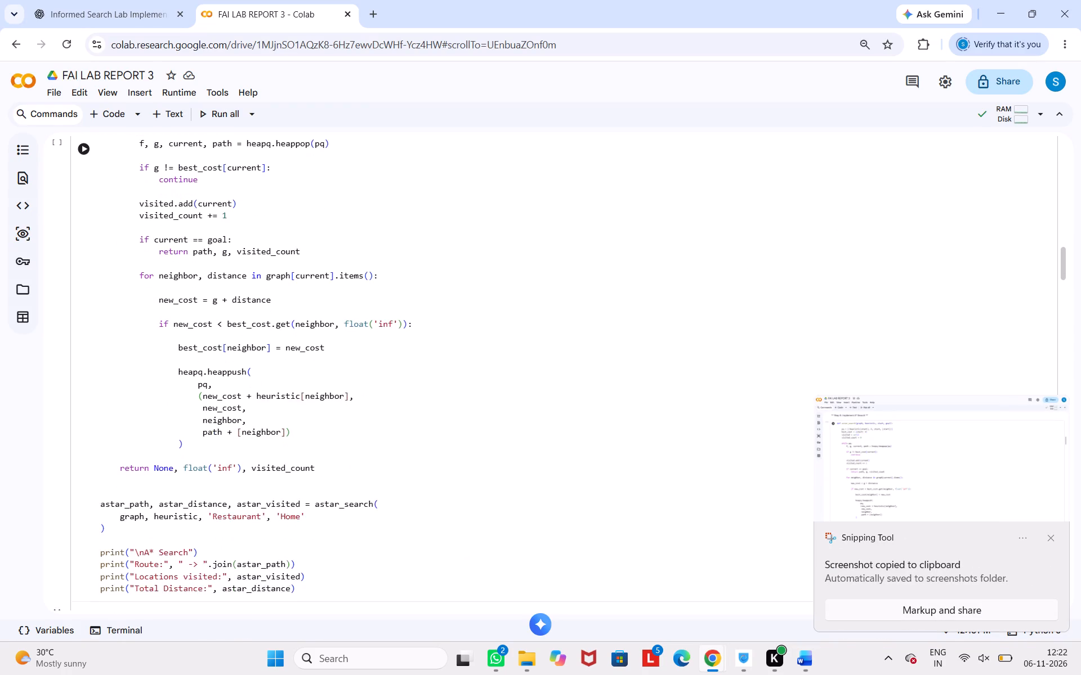
{"action": "scroll", "coordinate": [580, 539], "scroll_direction": "down", "scroll_amount": 2}
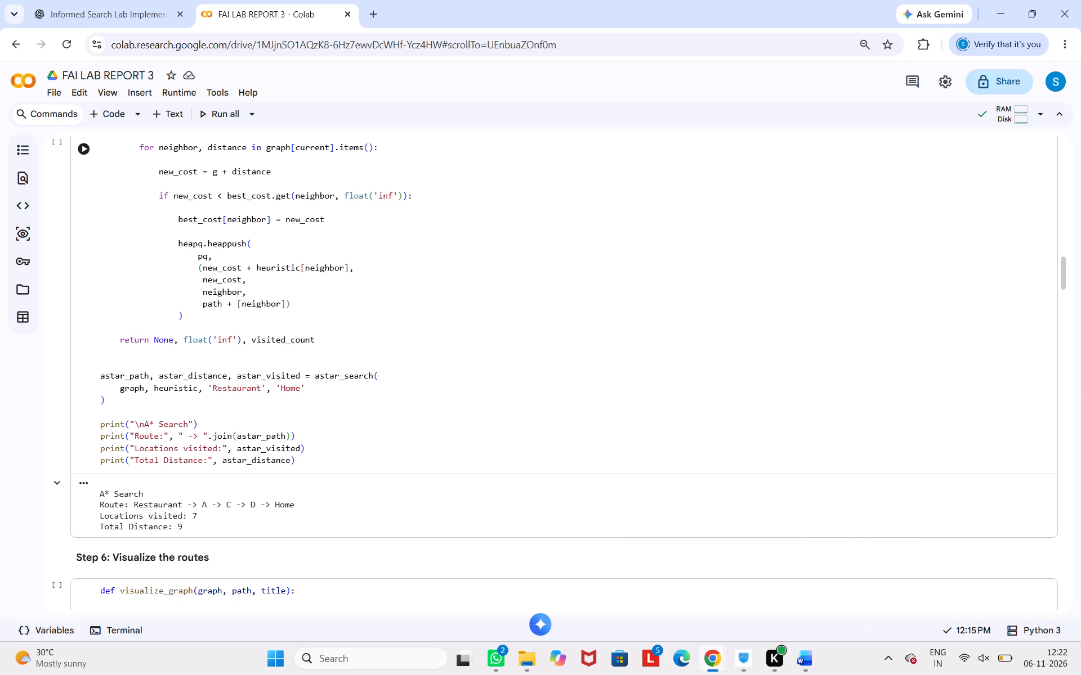
{"action": "key", "text": "shift+super+s"}
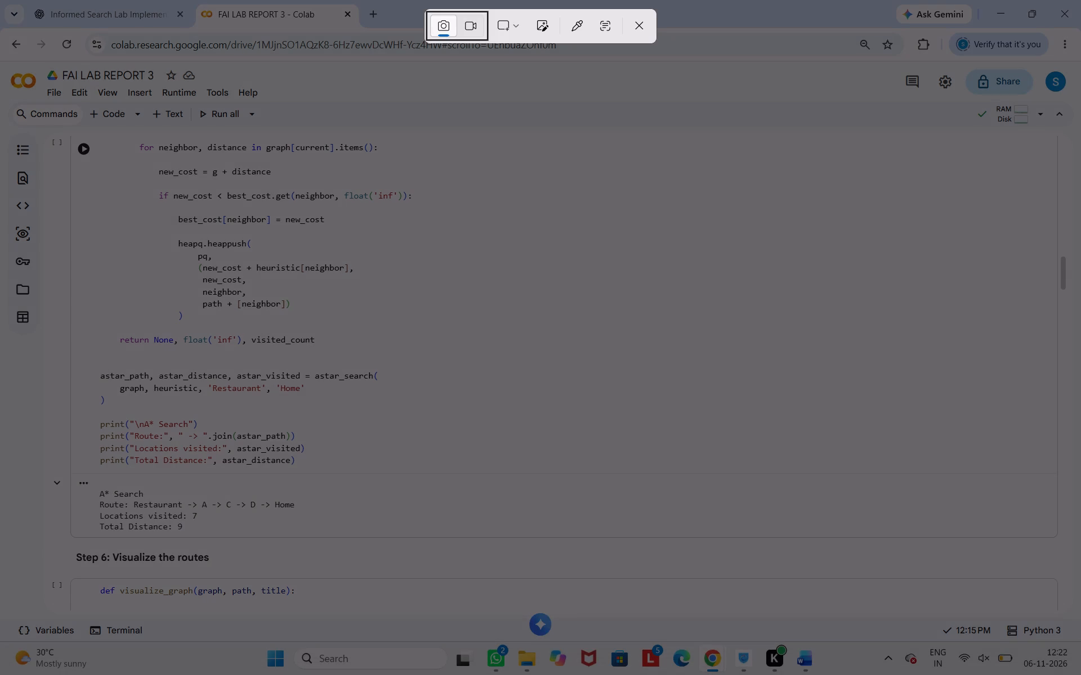
{"action": "left_click_drag", "start_coordinate": [3, 60], "coordinate": [851, 495]}
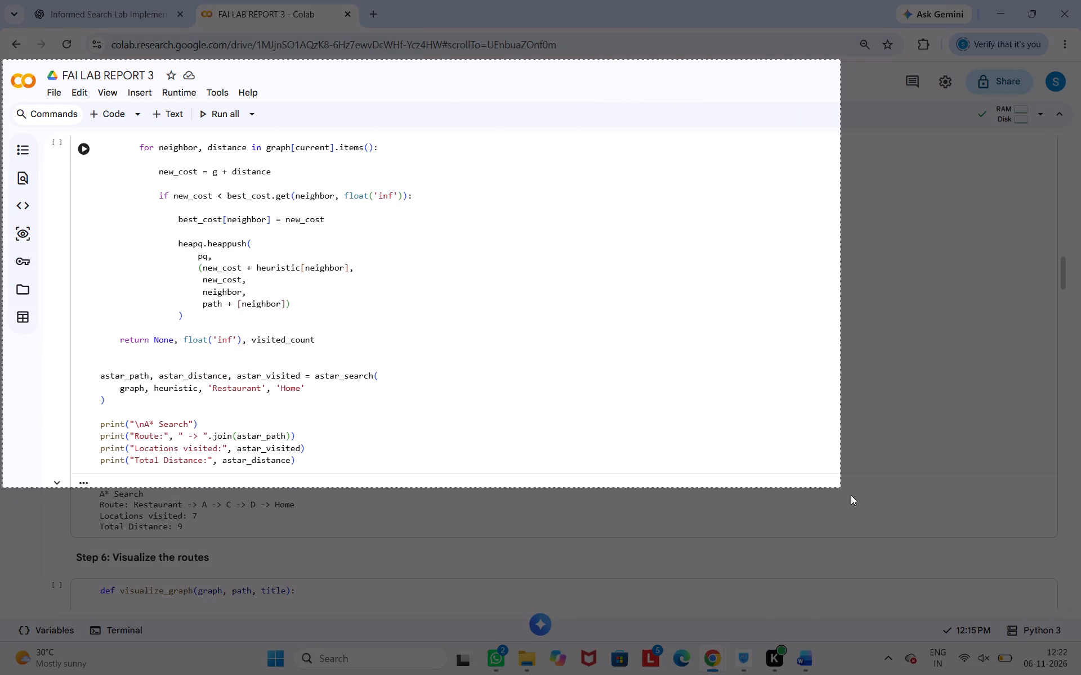
{"action": "left_click_drag", "start_coordinate": [851, 495], "coordinate": [1080, 538]}
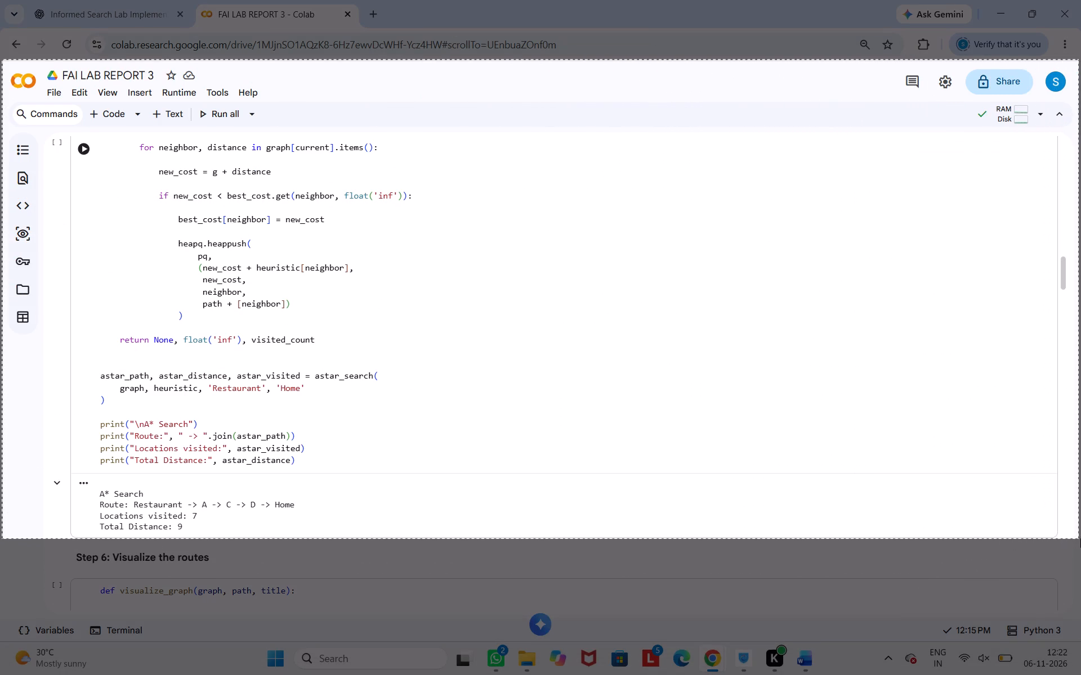
{"action": "left_click_drag", "start_coordinate": [1080, 538], "coordinate": [1080, 538]}
{"action": "key", "text": "alt+Tab"}
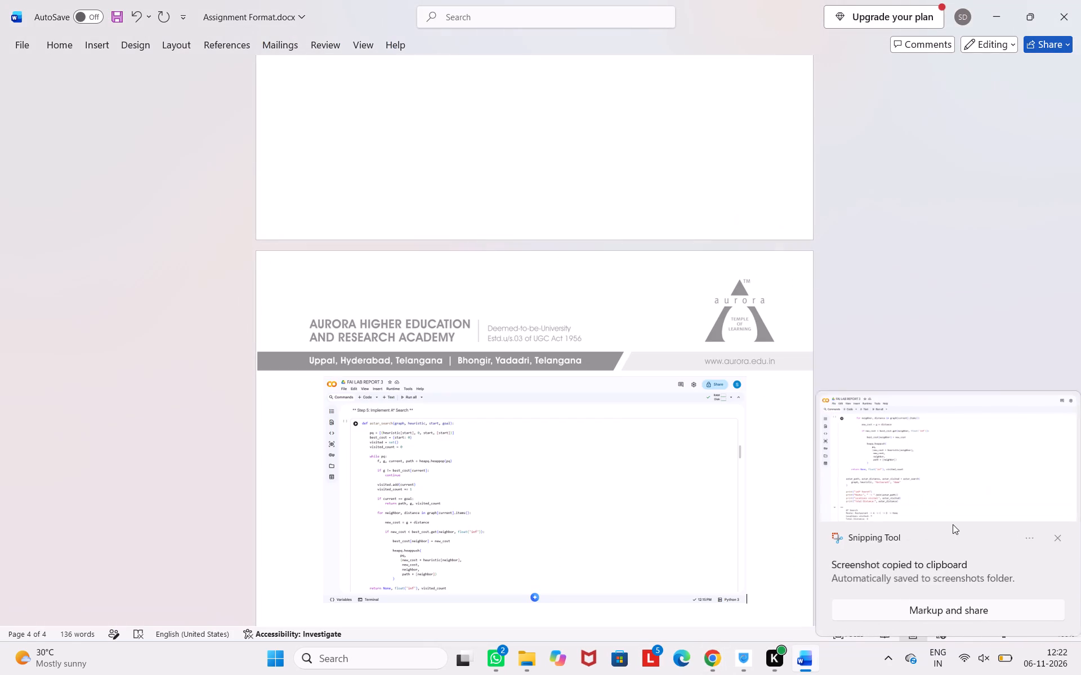
{"action": "key", "text": "Return"}
{"action": "key", "text": "Return"}
{"action": "key", "text": "ctrl+v"}
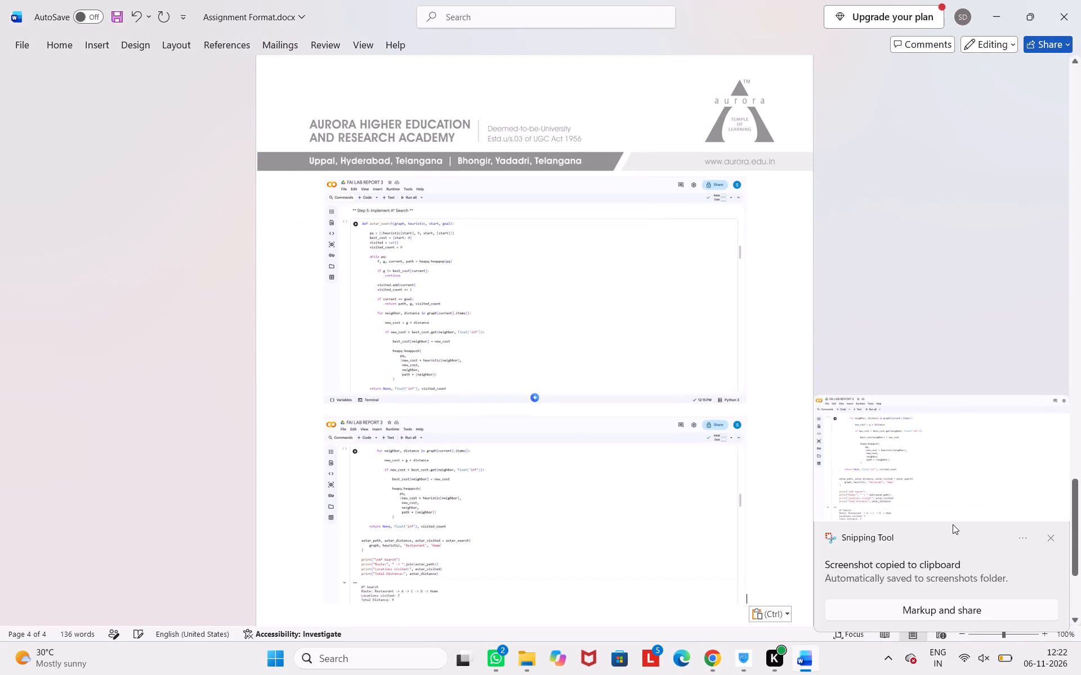
Snip the notebook's Step 6 route visualization code at full width and paste it below the A* Search output screenshot in Word, after blank lines.
{"action": "key", "text": "alt+Tab"}
{"action": "scroll", "coordinate": [559, 340], "scroll_direction": "down", "scroll_amount": 1}
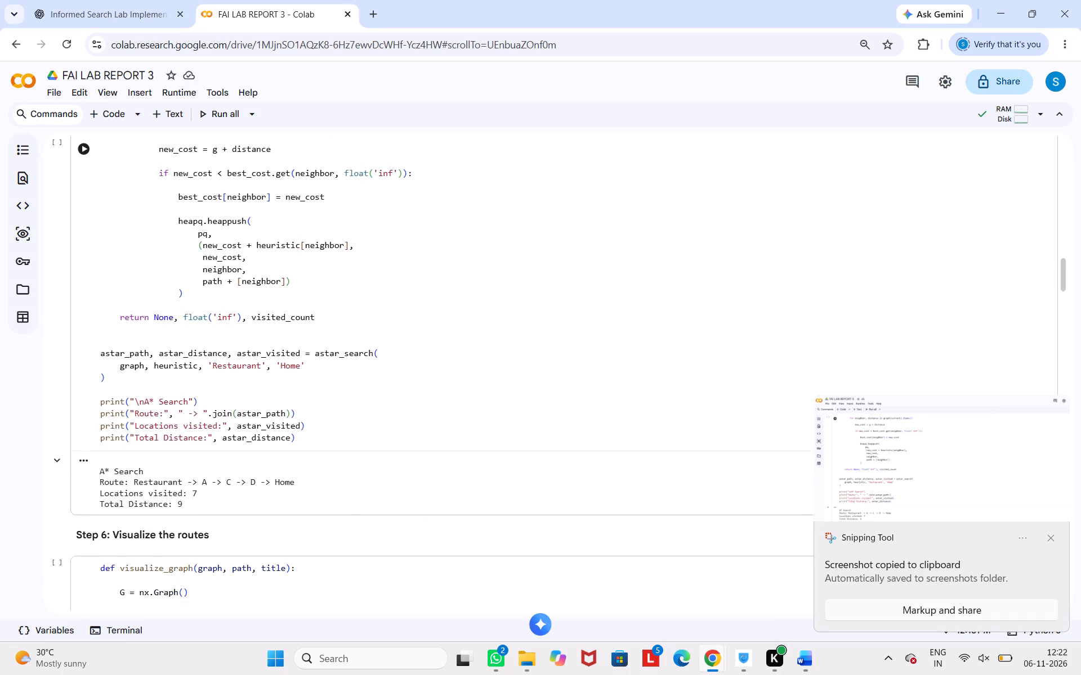
{"action": "scroll", "coordinate": [559, 340], "scroll_direction": "down", "scroll_amount": 3}
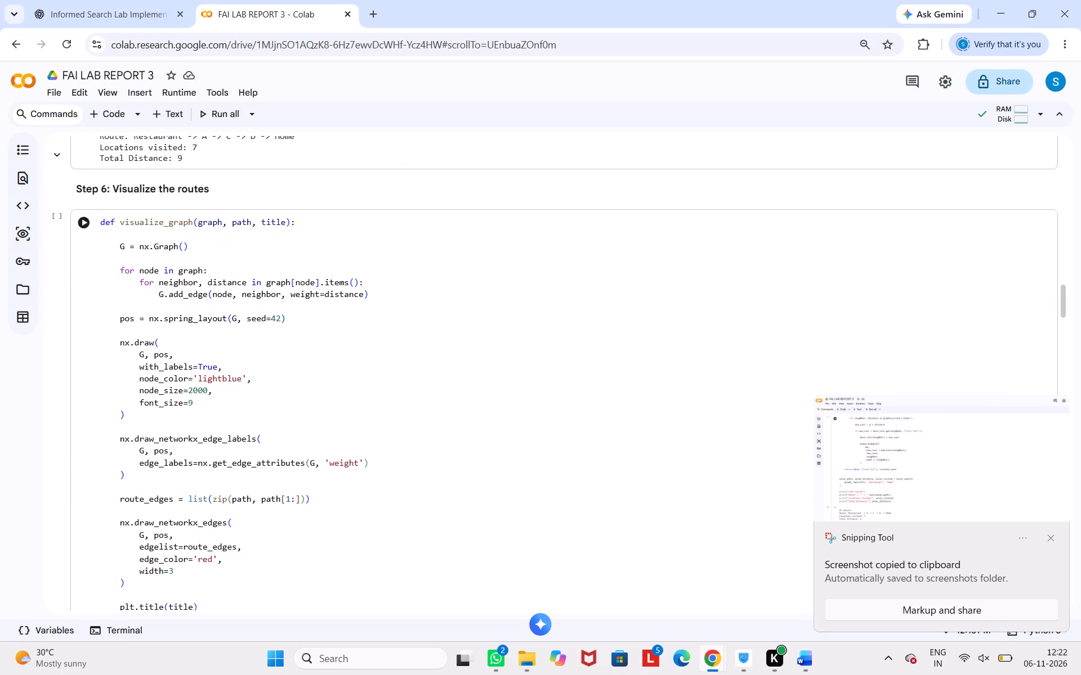
{"action": "scroll", "coordinate": [559, 340], "scroll_direction": "down", "scroll_amount": 2}
{"action": "scroll", "coordinate": [559, 340], "scroll_direction": "up", "scroll_amount": 1}
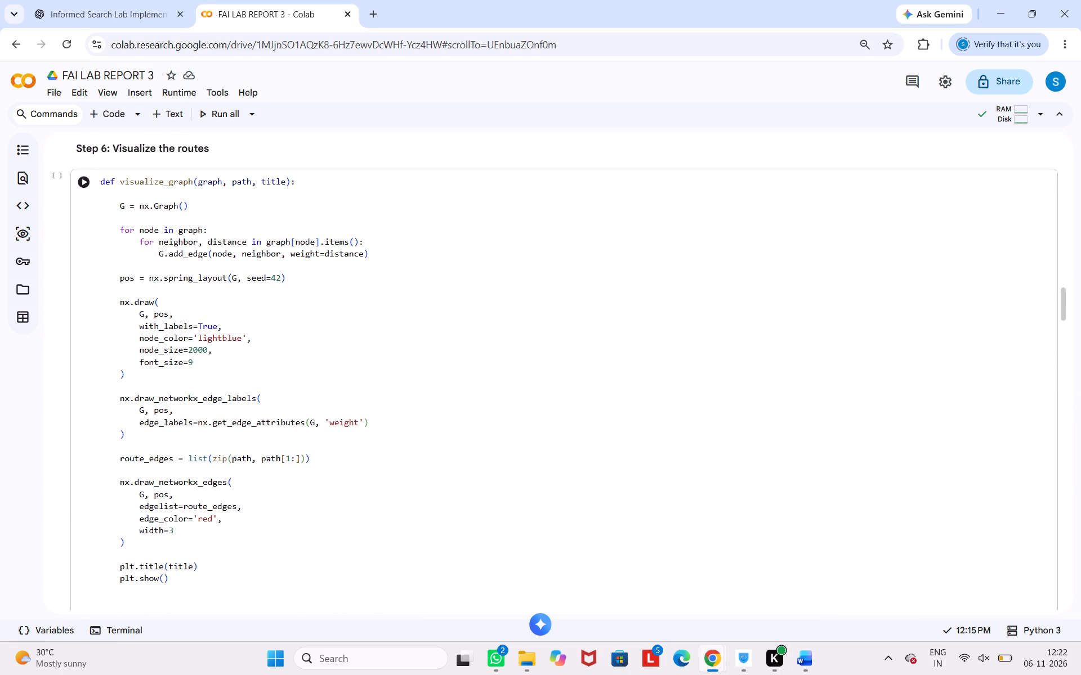
{"action": "scroll", "coordinate": [559, 340], "scroll_direction": "up", "scroll_amount": 1}
{"action": "key", "text": "shift+super+s"}
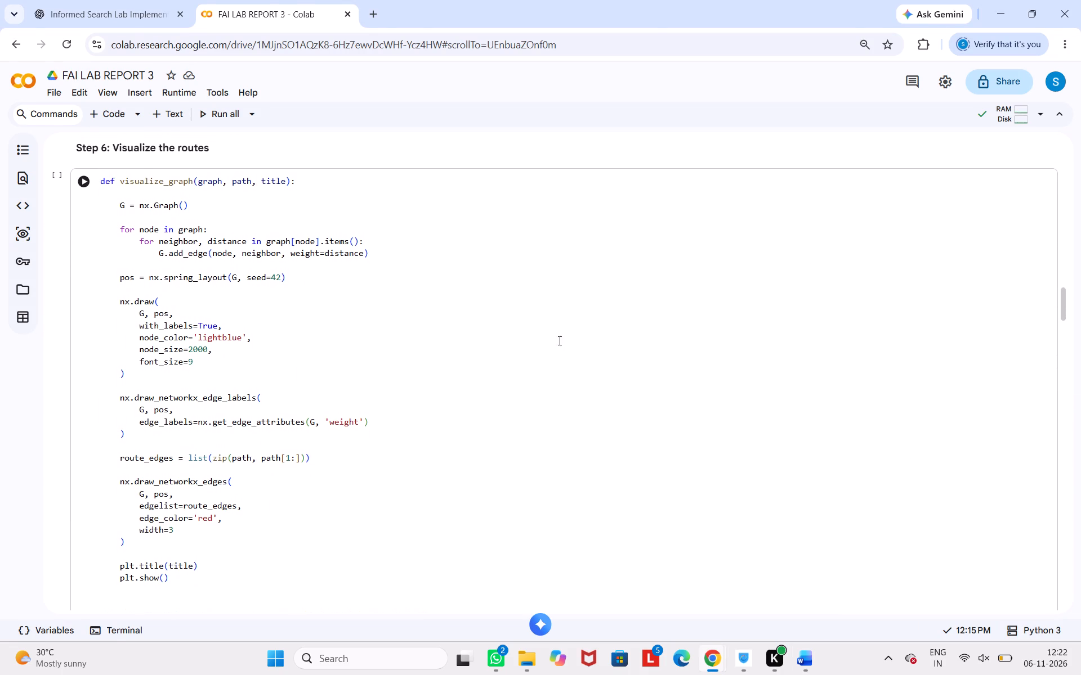
{"action": "left_click_drag", "start_coordinate": [3, 58], "coordinate": [333, 197]}
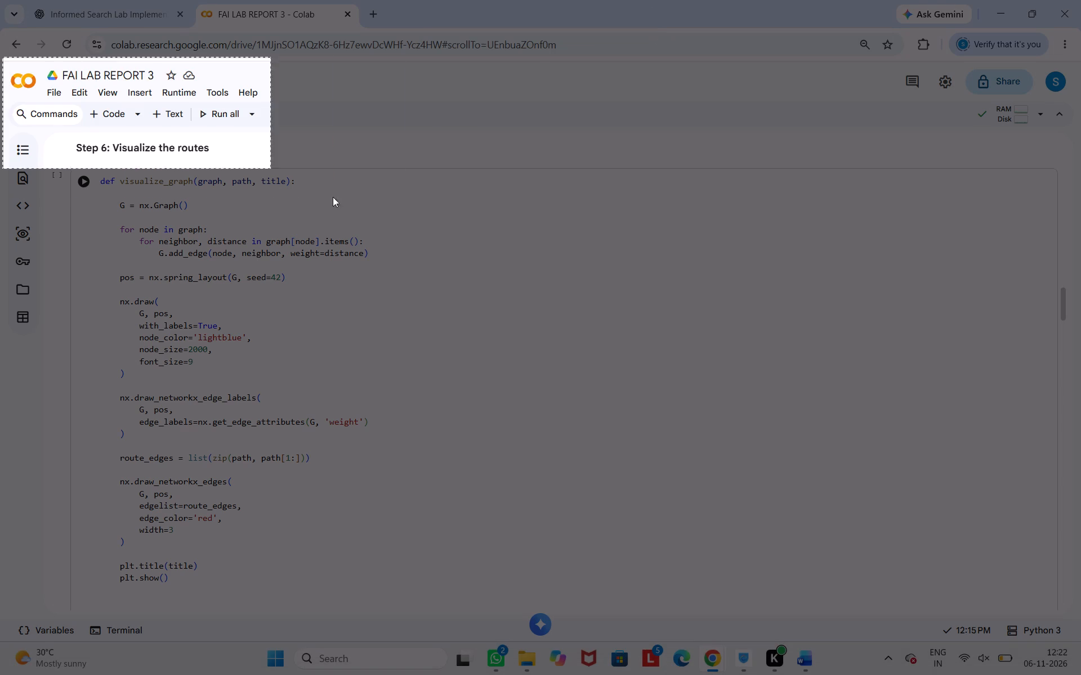
{"action": "left_click_drag", "start_coordinate": [333, 197], "coordinate": [829, 616]}
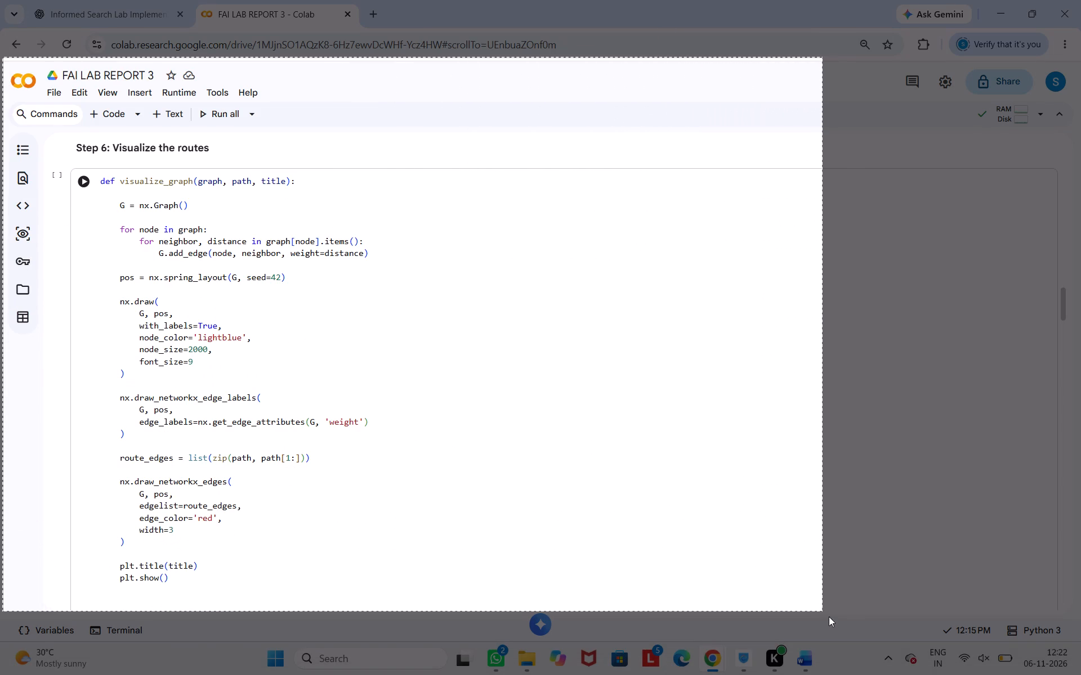
{"action": "left_click_drag", "start_coordinate": [829, 616], "coordinate": [1064, 641]}
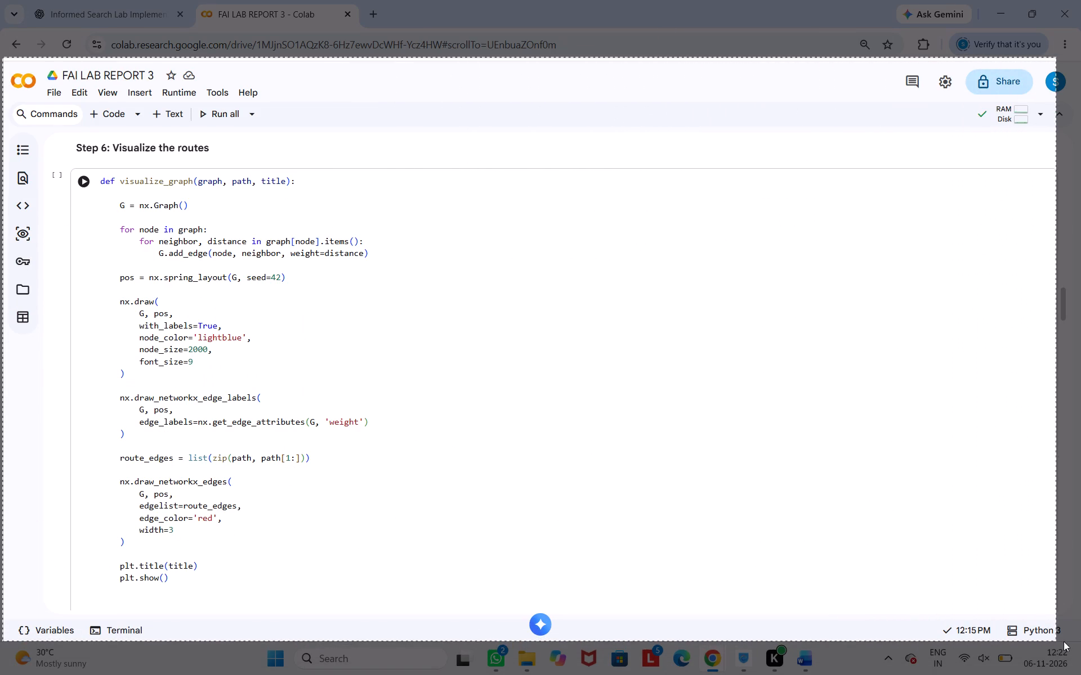
{"action": "left_click_drag", "start_coordinate": [1064, 641], "coordinate": [1080, 641]}
{"action": "key", "text": "alt+Tab"}
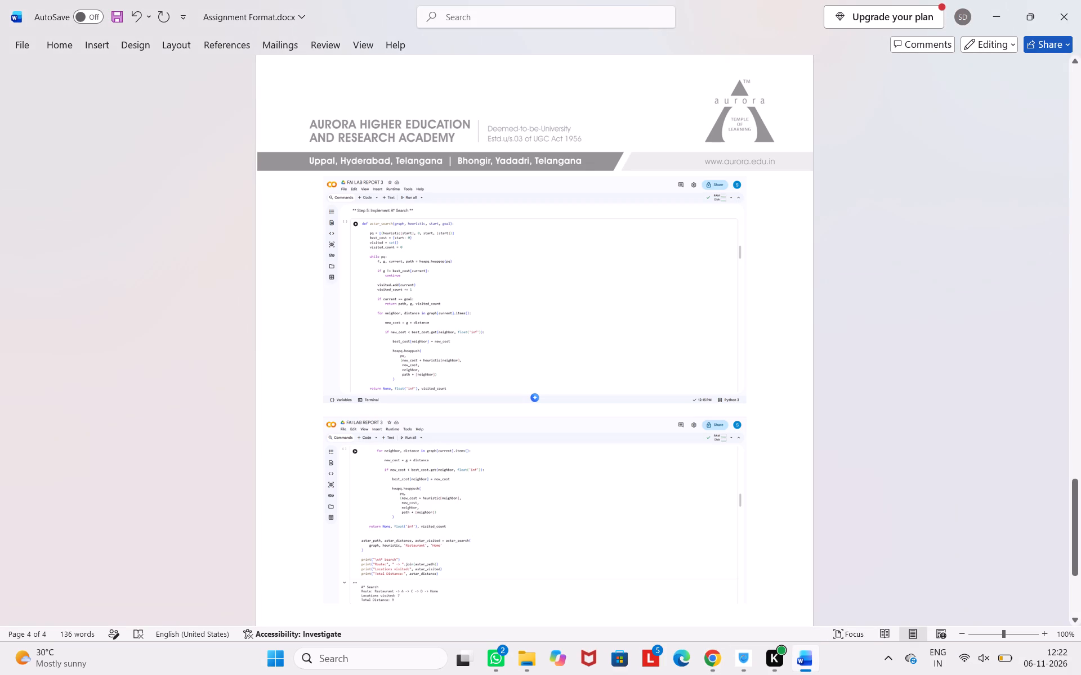
{"action": "key", "text": "Return"}
{"action": "key", "text": "Return"}
{"action": "key", "text": "ctrl+v"}
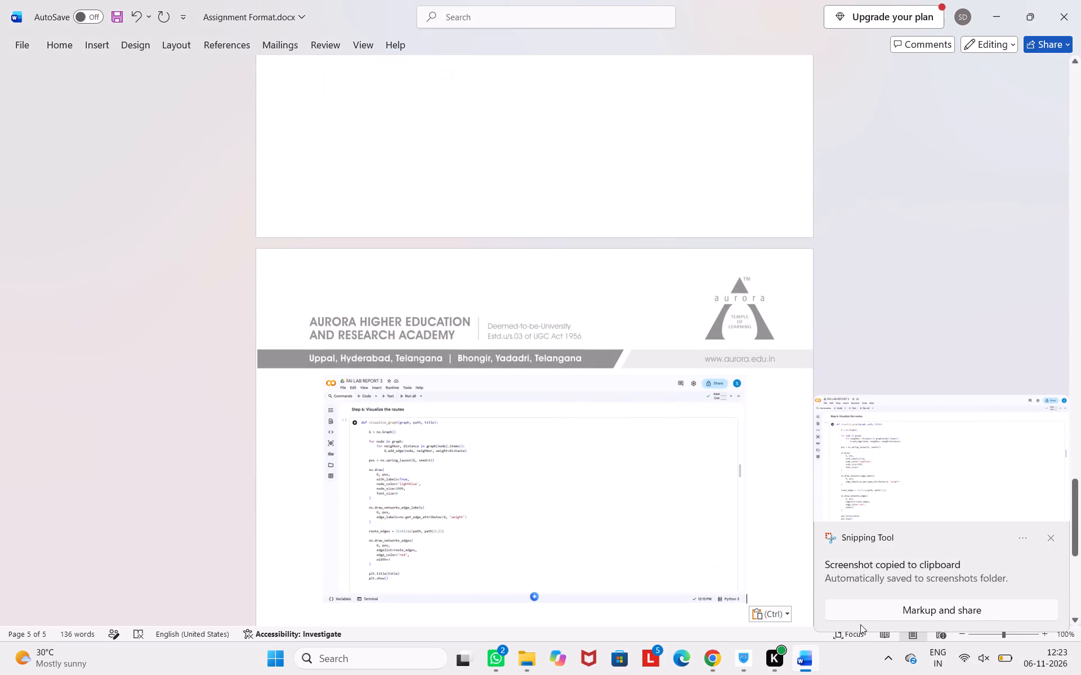
Snip the visualize_graph calls and Greedy Best-First Search Route graph at full width and paste them below the Step 6 code in Word, after blank lines.
{"action": "key", "text": "alt+Tab"}
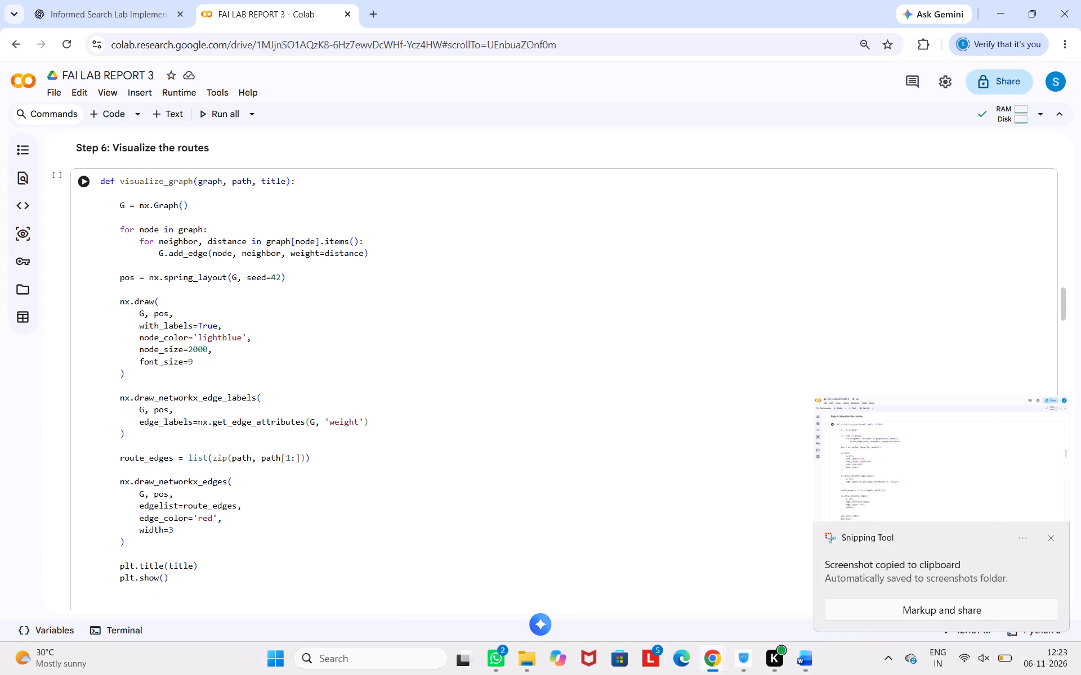
{"action": "scroll", "coordinate": [658, 469], "scroll_direction": "down", "scroll_amount": 5}
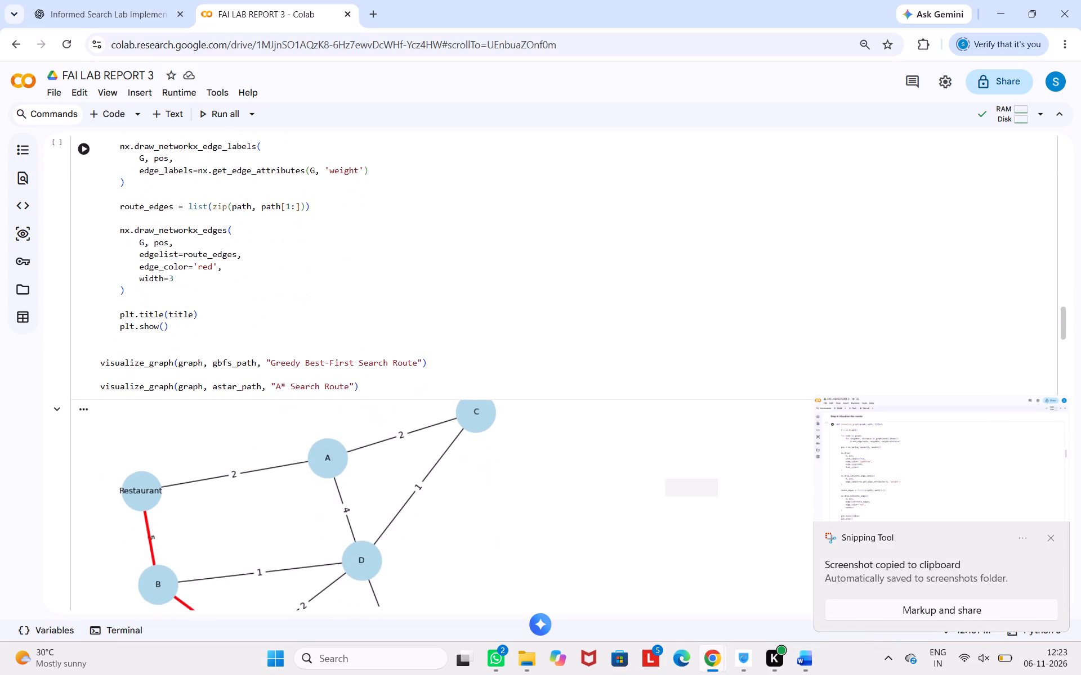
{"action": "scroll", "coordinate": [658, 469], "scroll_direction": "up", "scroll_amount": 1}
{"action": "scroll", "coordinate": [661, 308], "scroll_direction": "down", "scroll_amount": 4}
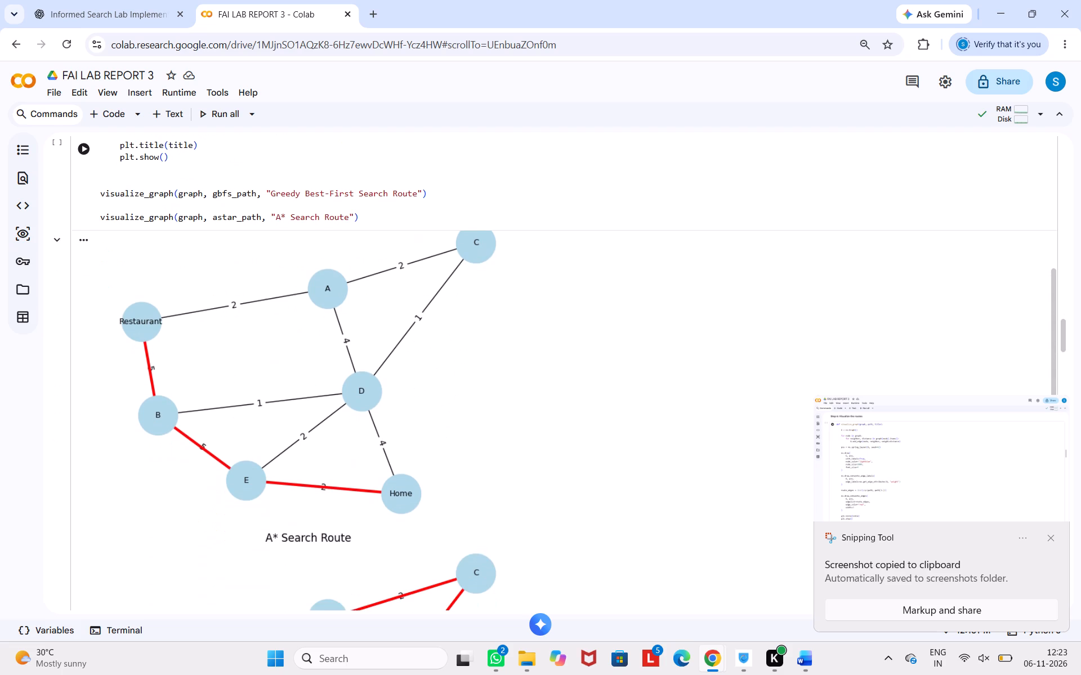
{"action": "scroll", "coordinate": [661, 308], "scroll_direction": "down", "scroll_amount": 1}
{"action": "scroll", "coordinate": [607, 363], "scroll_direction": "up", "scroll_amount": 2}
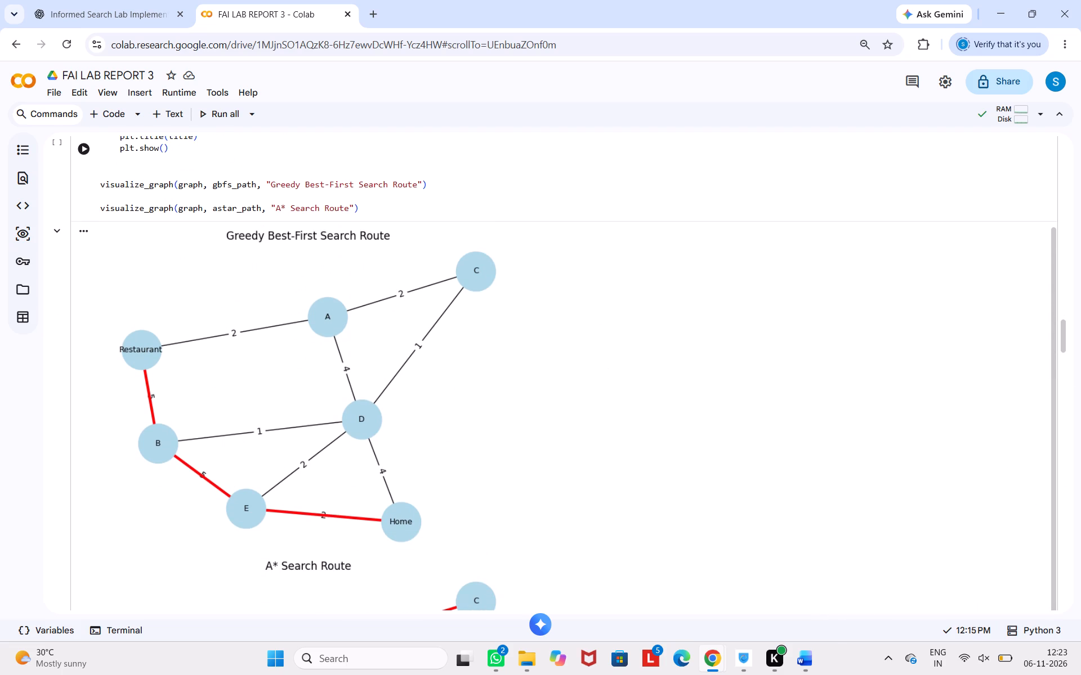
{"action": "scroll", "coordinate": [573, 169], "scroll_direction": "down", "scroll_amount": 2}
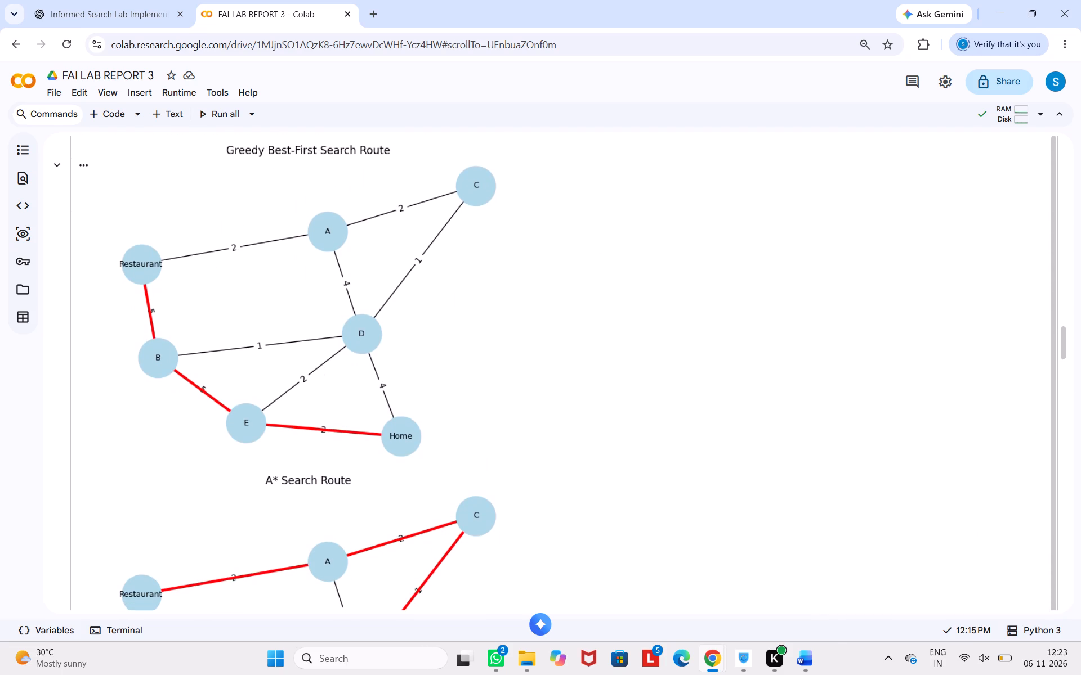
{"action": "scroll", "coordinate": [573, 169], "scroll_direction": "down", "scroll_amount": 8}
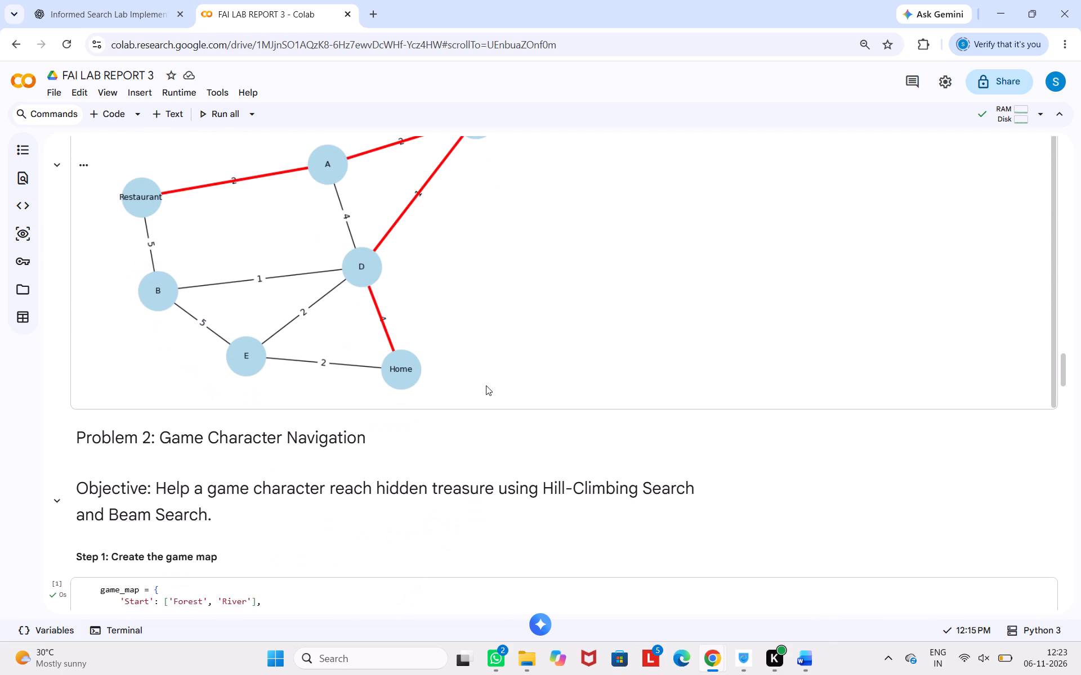
{"action": "scroll", "coordinate": [485, 392], "scroll_direction": "up", "scroll_amount": 5}
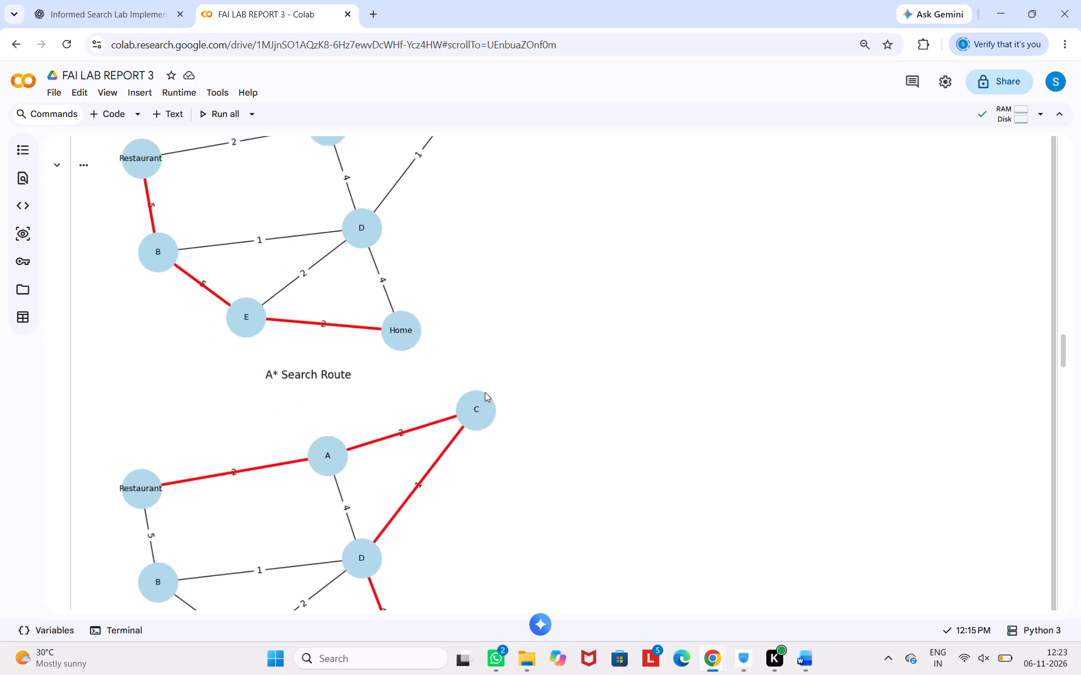
{"action": "scroll", "coordinate": [485, 392], "scroll_direction": "up", "scroll_amount": 4}
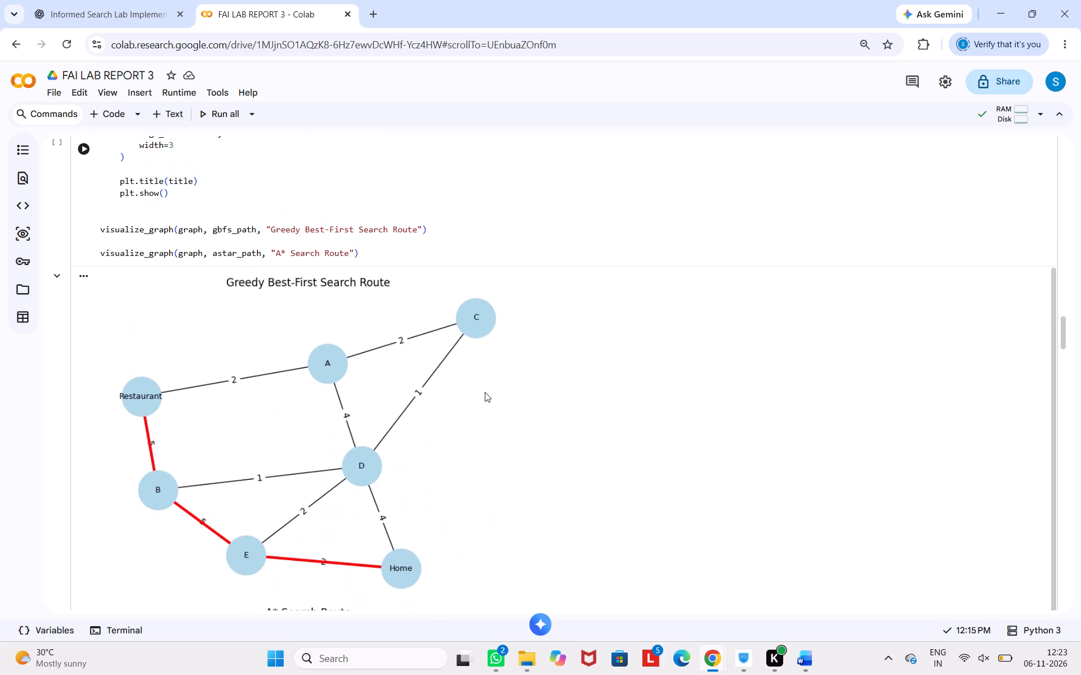
{"action": "scroll", "coordinate": [506, 242], "scroll_direction": "down", "scroll_amount": 1}
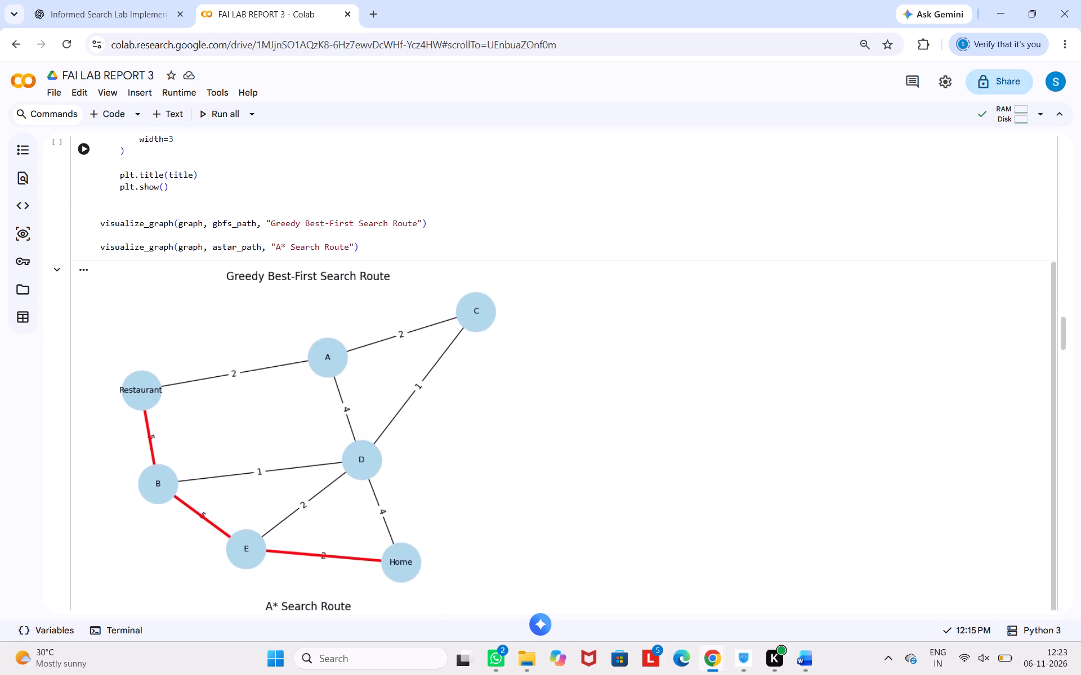
{"action": "scroll", "coordinate": [506, 242], "scroll_direction": "down", "scroll_amount": 1}
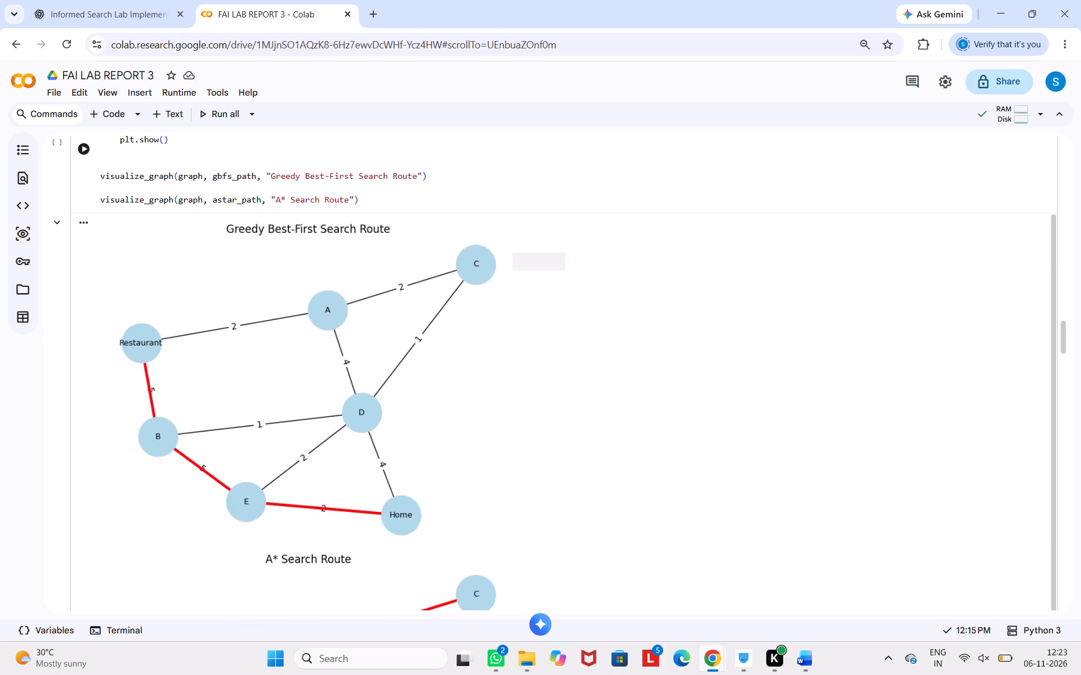
{"action": "key", "text": "Delete"}
{"action": "key", "text": "shift+super+s"}
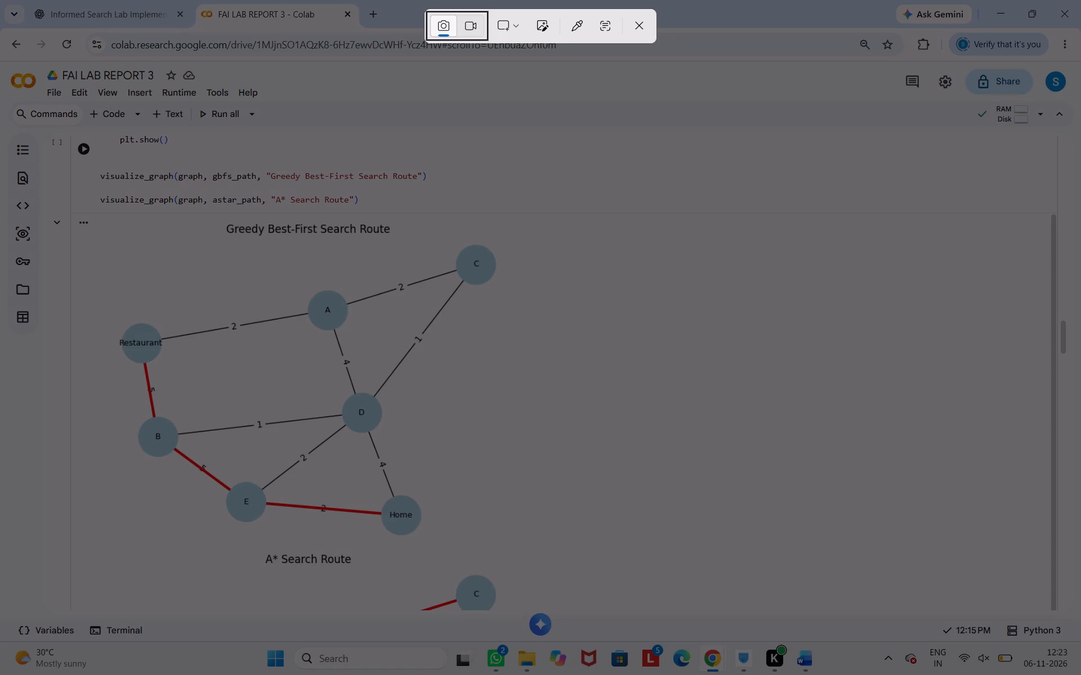
{"action": "left_click", "coordinate": [2, 58]}
{"action": "left_click_drag", "start_coordinate": [3, 60], "coordinate": [261, 254]}
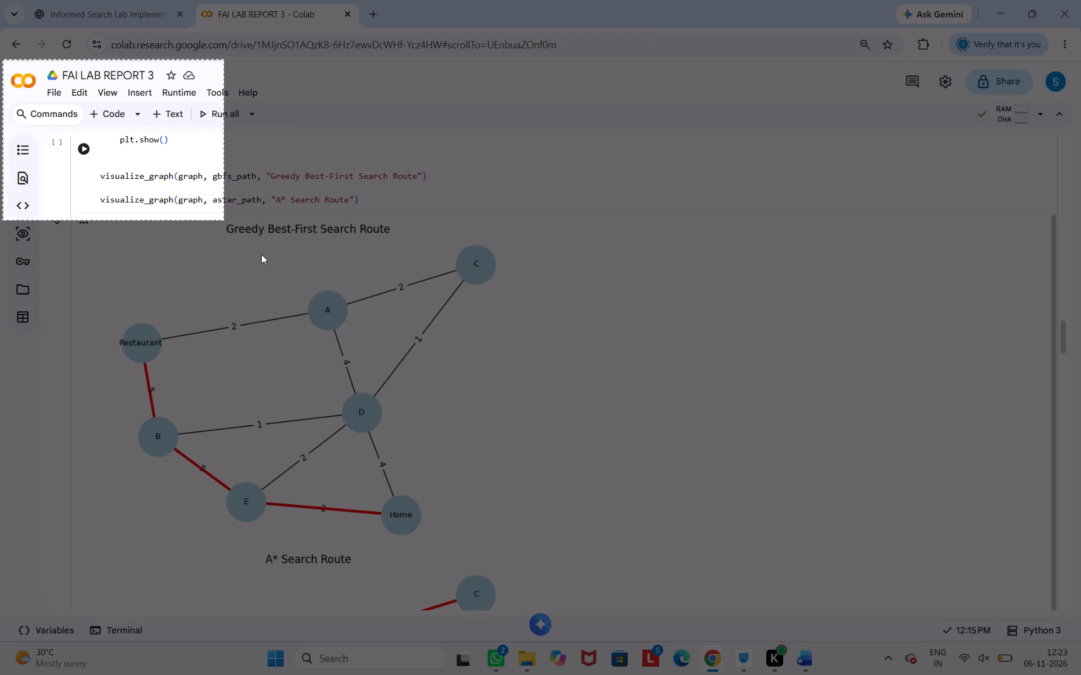
{"action": "left_click_drag", "start_coordinate": [261, 254], "coordinate": [617, 613]}
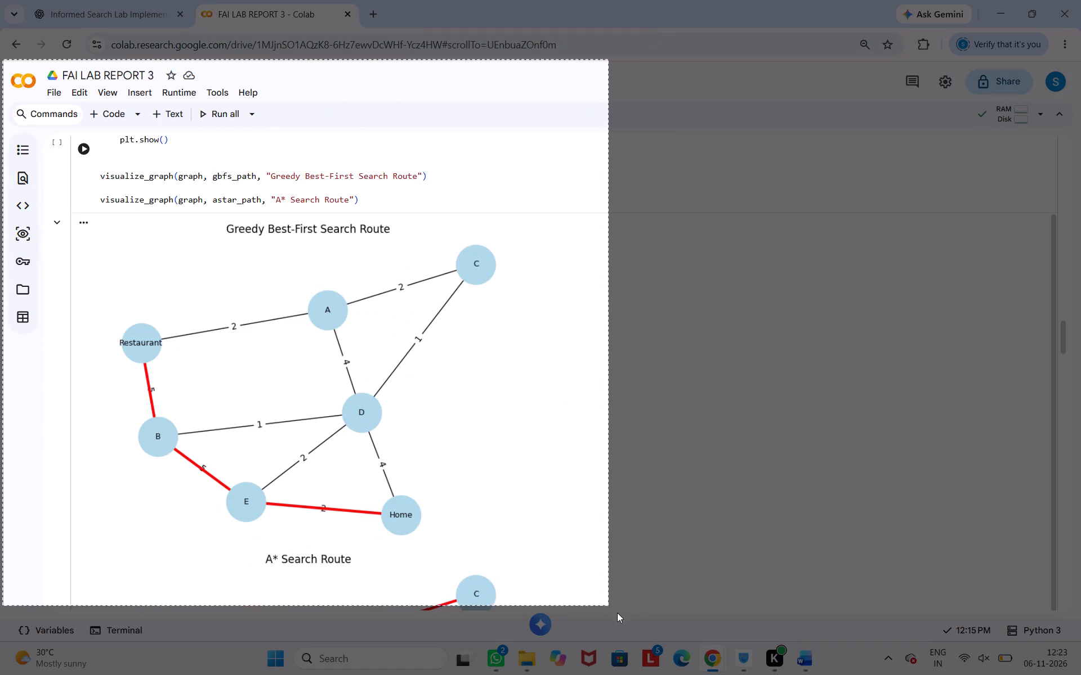
{"action": "left_click_drag", "start_coordinate": [617, 613], "coordinate": [871, 638]}
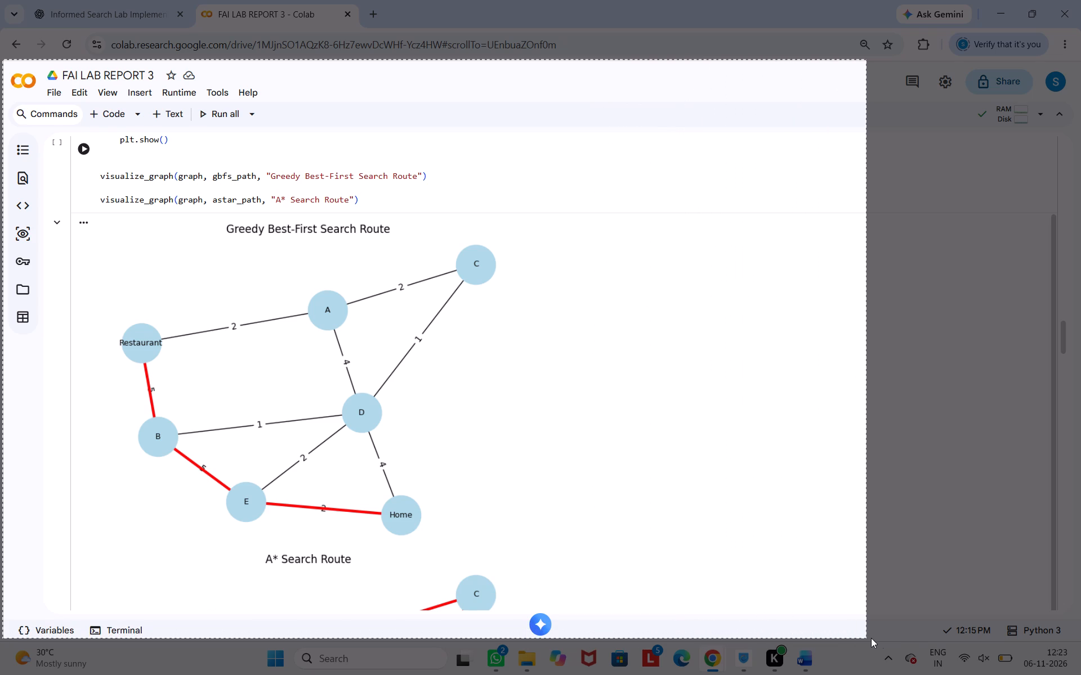
{"action": "left_click_drag", "start_coordinate": [871, 638], "coordinate": [1080, 638]}
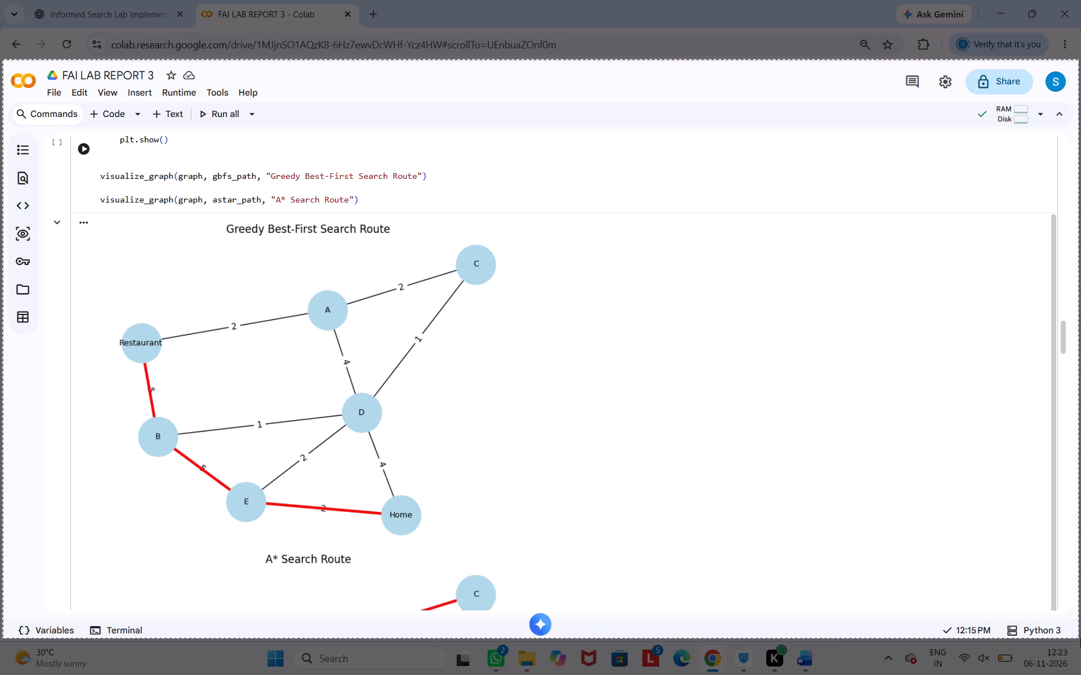
{"action": "left_click_drag", "start_coordinate": [1080, 638], "coordinate": [1080, 641]}
{"action": "key", "text": "alt+Tab"}
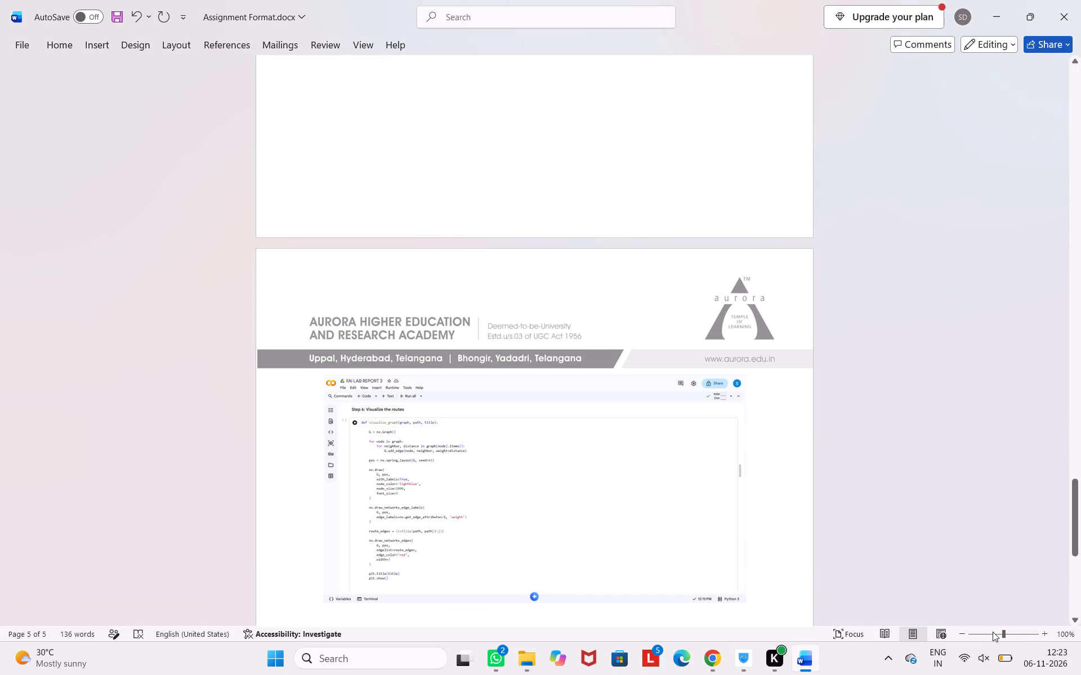
{"action": "key", "text": "Return"}
{"action": "key", "text": "Return"}
{"action": "key", "text": "ctrl+v"}
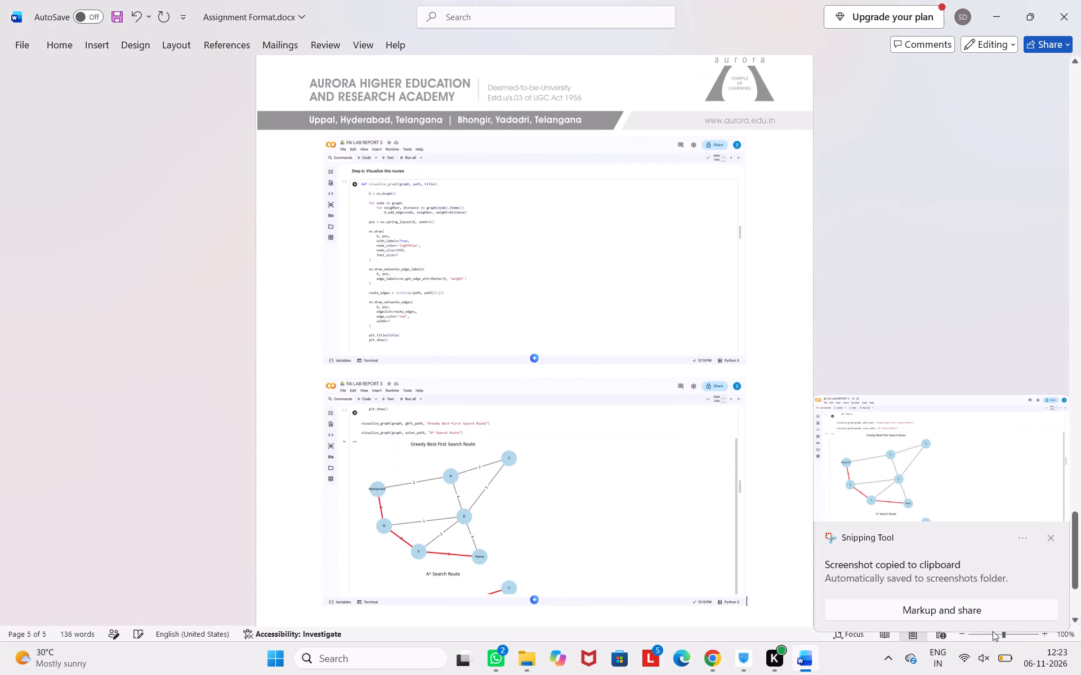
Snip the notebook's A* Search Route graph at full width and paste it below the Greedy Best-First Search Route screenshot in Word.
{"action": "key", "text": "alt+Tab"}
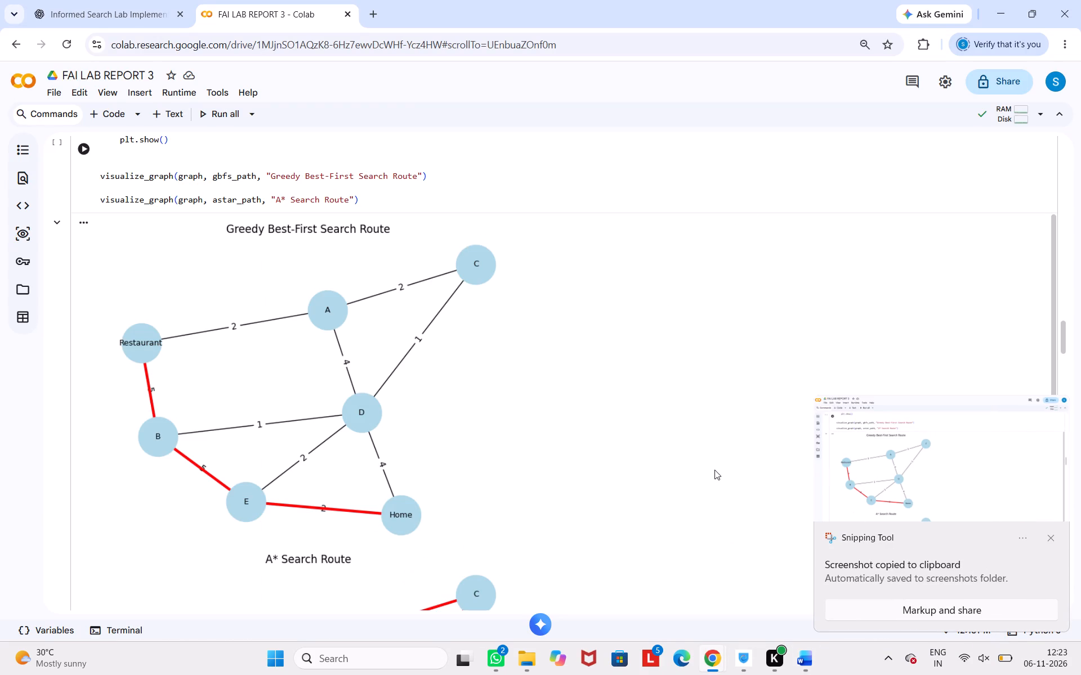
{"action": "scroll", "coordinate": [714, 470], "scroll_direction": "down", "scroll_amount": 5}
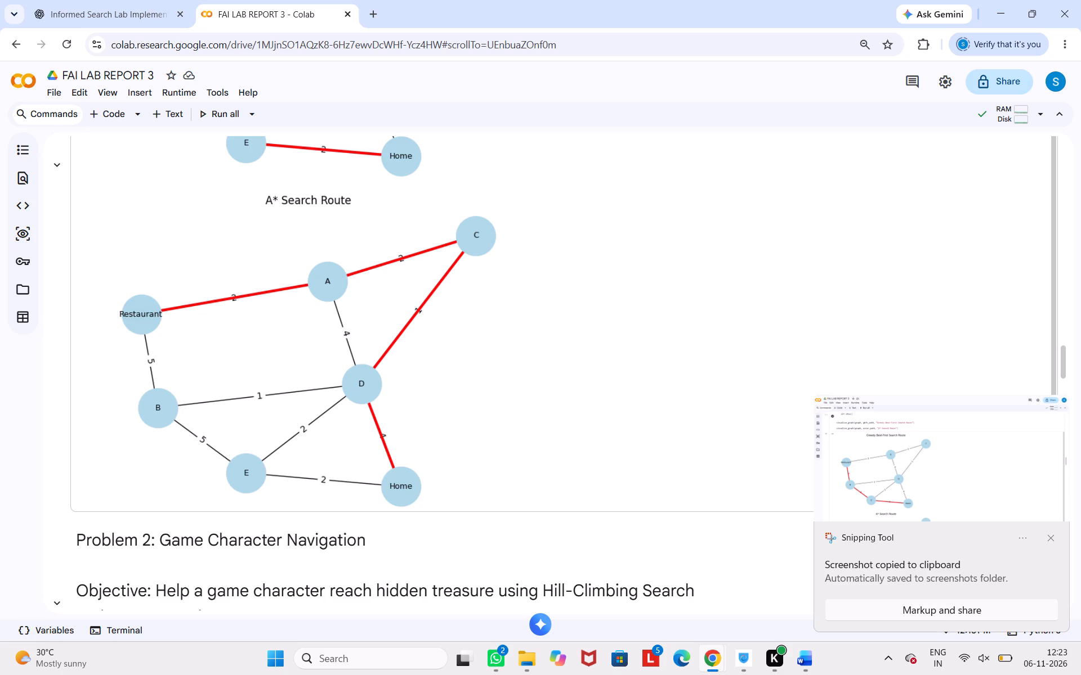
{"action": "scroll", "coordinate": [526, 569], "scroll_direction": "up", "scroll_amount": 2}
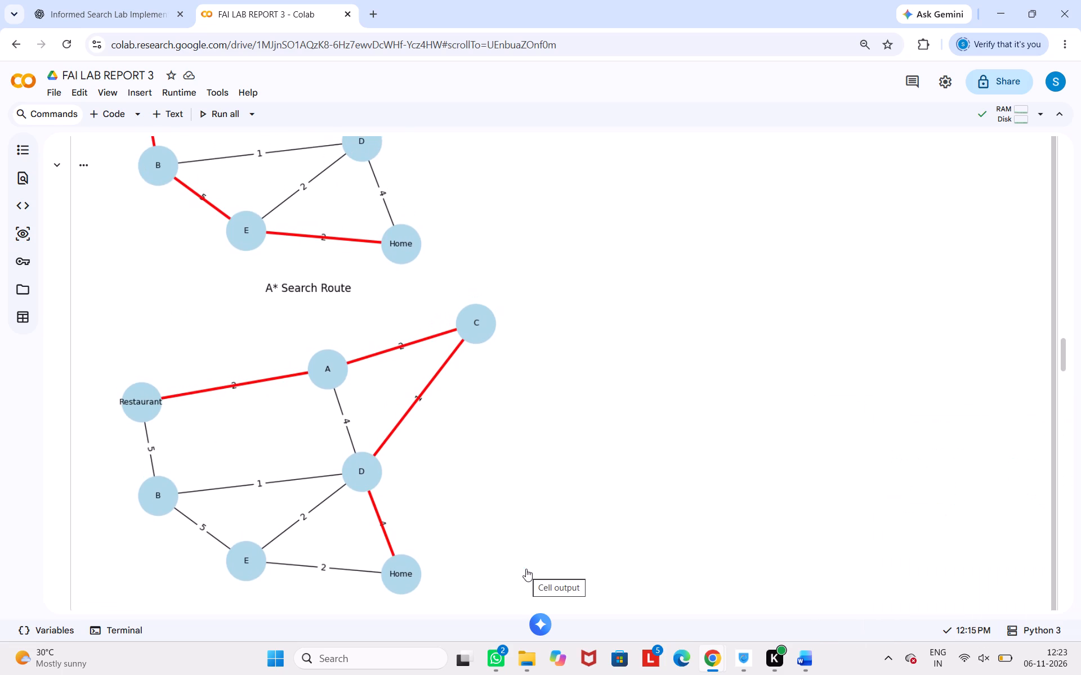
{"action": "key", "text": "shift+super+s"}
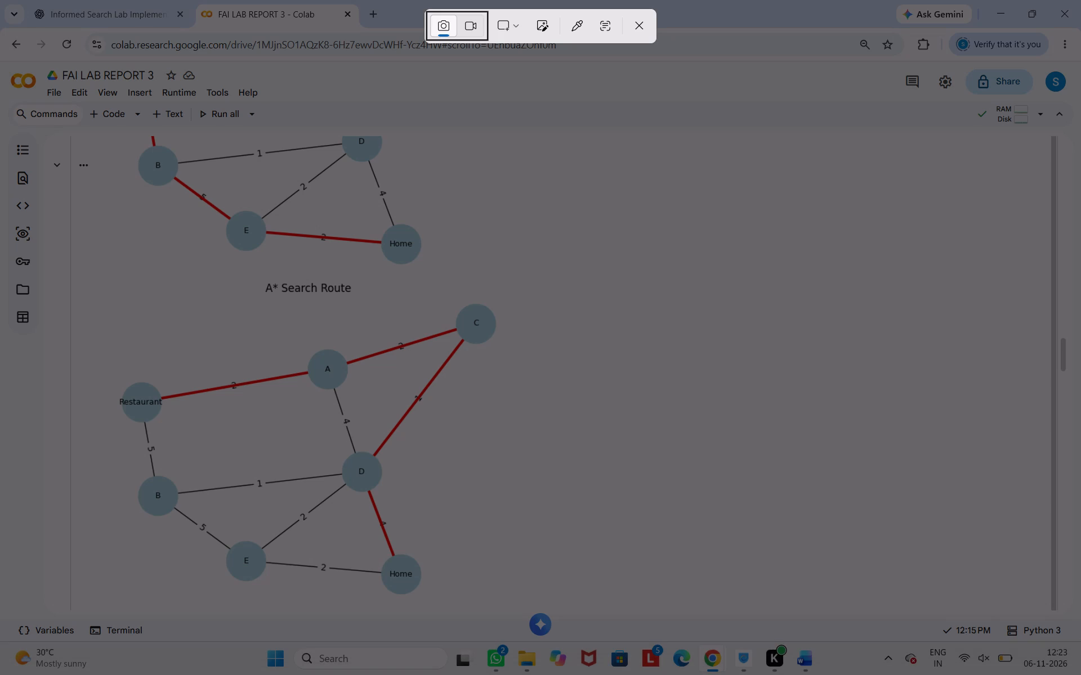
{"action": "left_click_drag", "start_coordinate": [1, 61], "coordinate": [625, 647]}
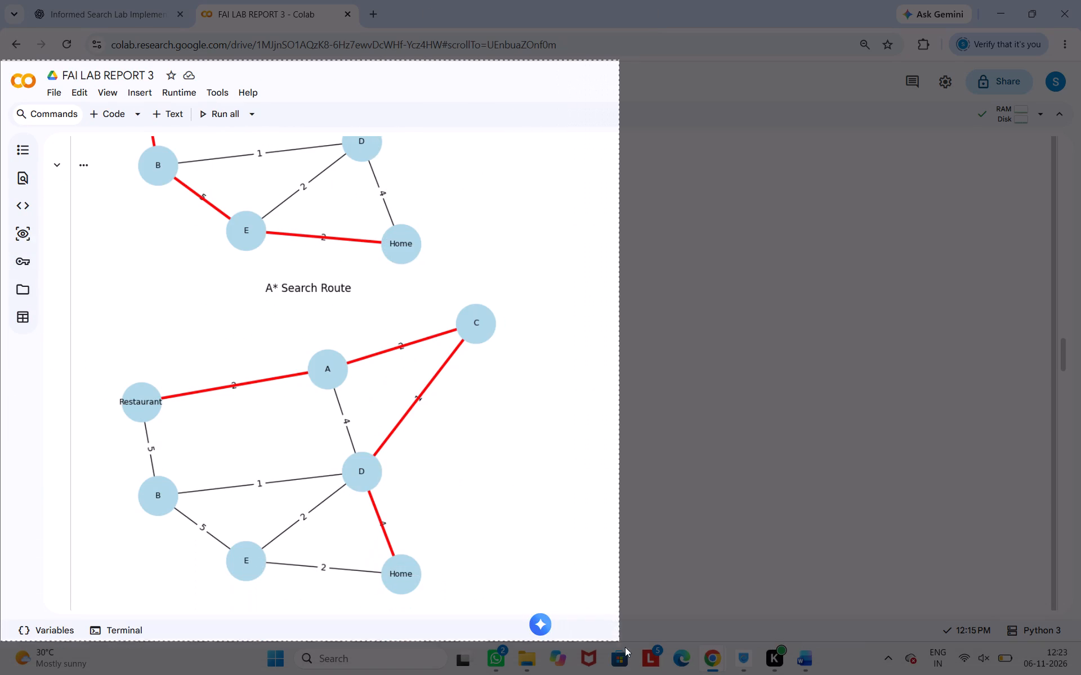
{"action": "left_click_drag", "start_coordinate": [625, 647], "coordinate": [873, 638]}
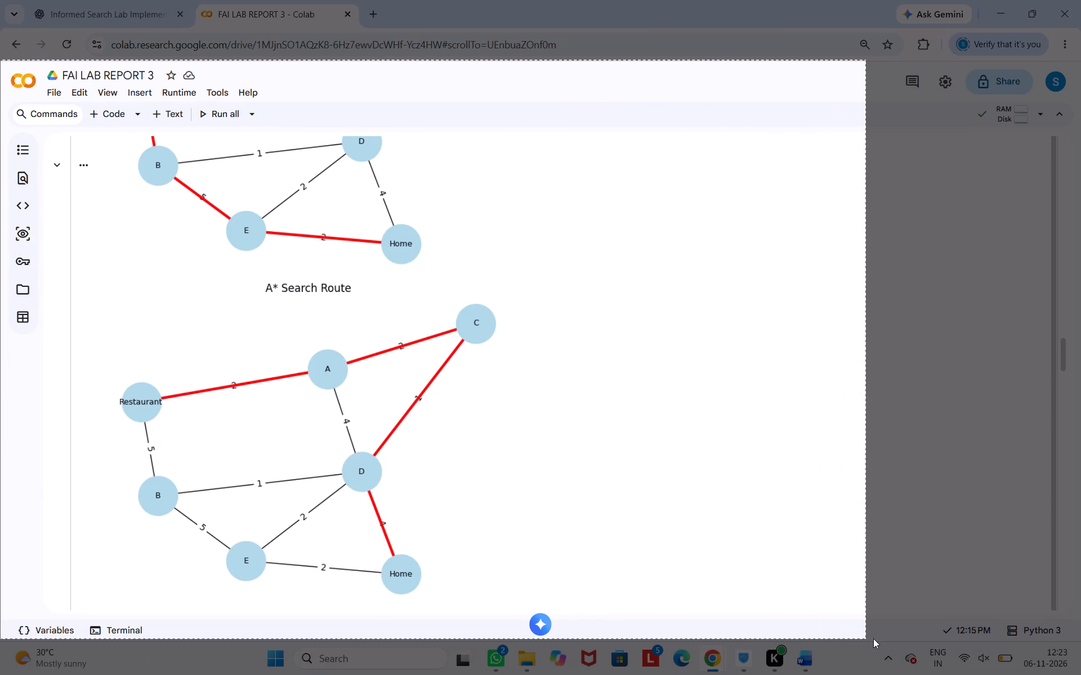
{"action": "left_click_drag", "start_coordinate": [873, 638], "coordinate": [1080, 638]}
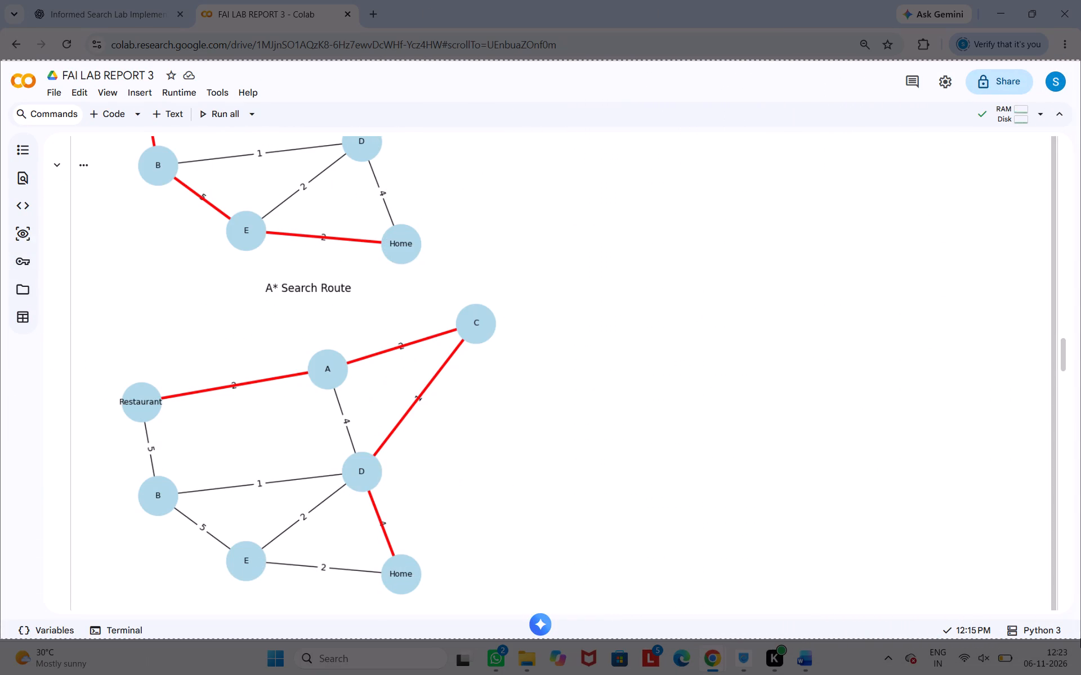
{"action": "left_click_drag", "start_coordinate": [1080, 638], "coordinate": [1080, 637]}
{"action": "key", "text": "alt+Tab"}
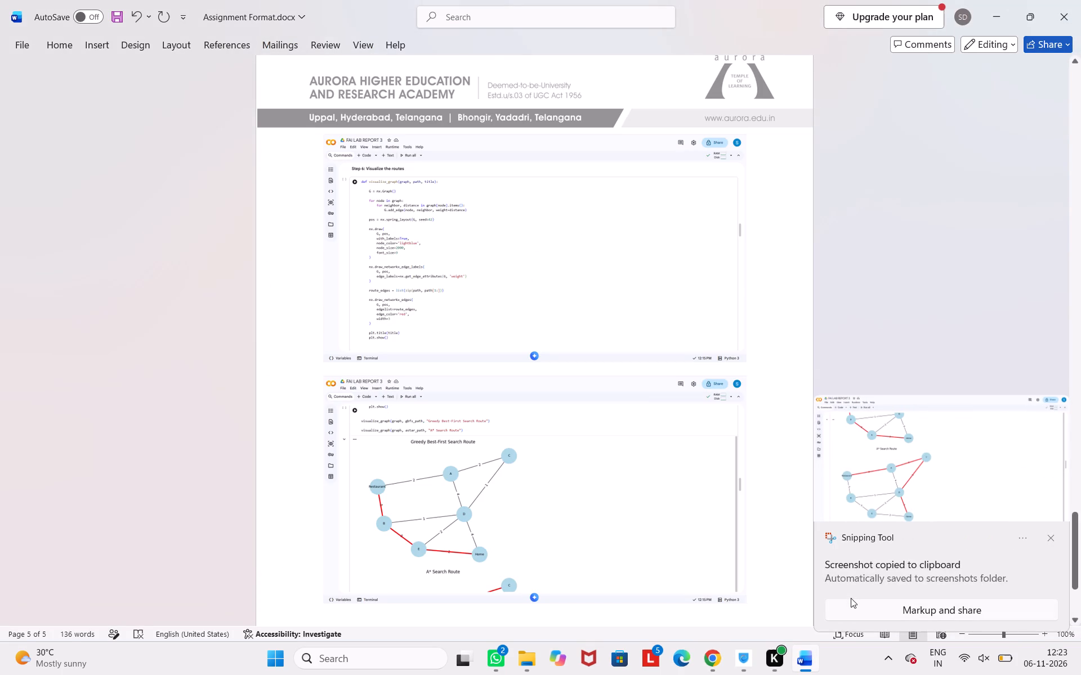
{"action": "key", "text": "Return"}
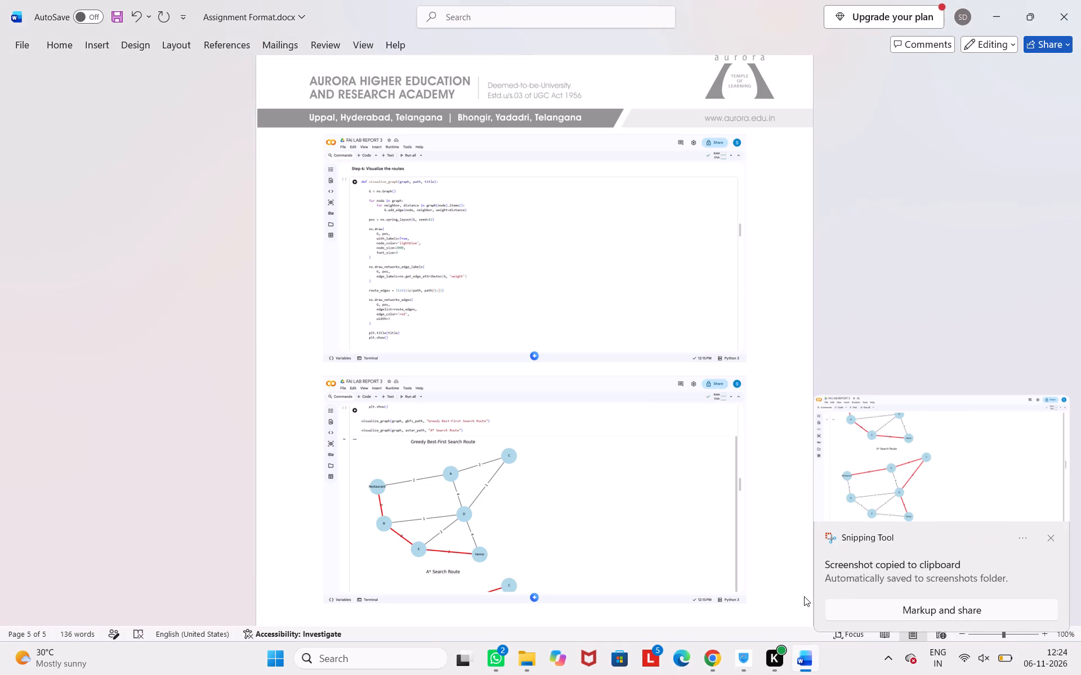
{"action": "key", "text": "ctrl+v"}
Zoom the Colab notebook out to 67% and snip the Greedy Best-First and A* Search Route graphs together at full width.
{"action": "key", "text": "alt+Tab"}
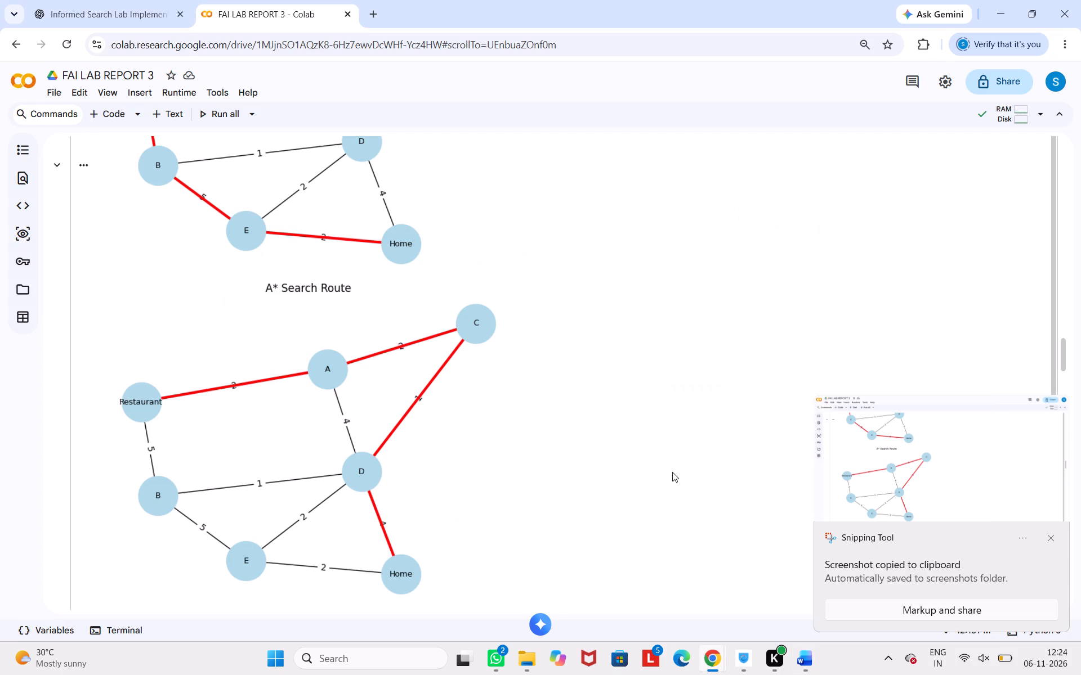
{"action": "key", "text": "ctrl+minus"}
{"action": "key", "text": "ctrl+minus"}
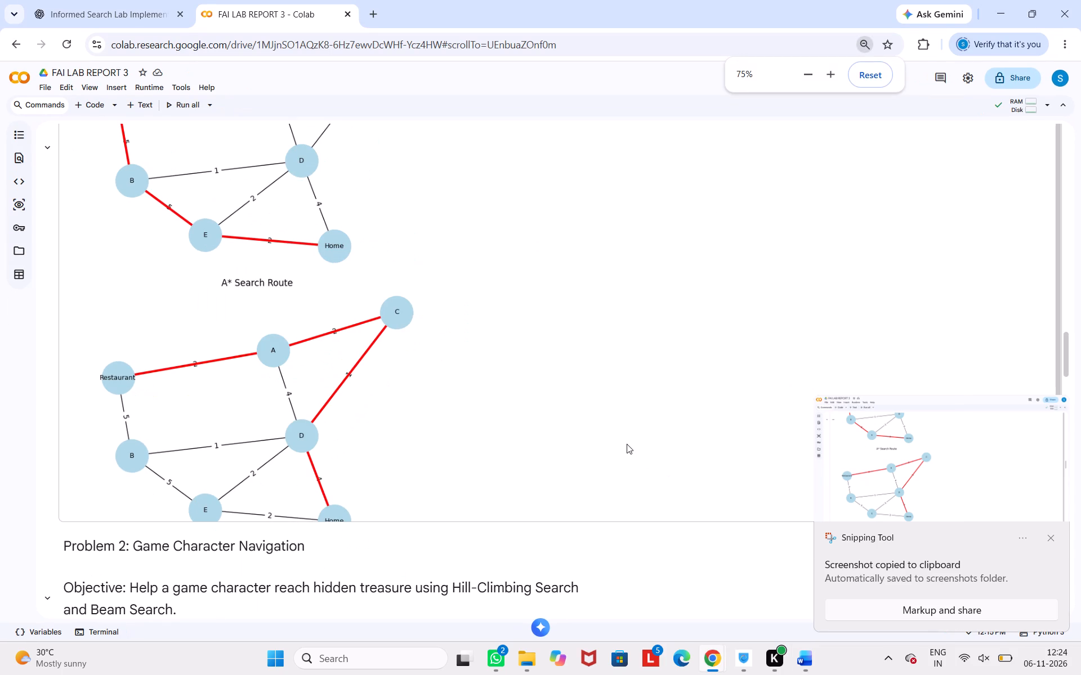
{"action": "scroll", "coordinate": [627, 444], "scroll_direction": "up", "scroll_amount": 2}
{"action": "key", "text": "ctrl+minus"}
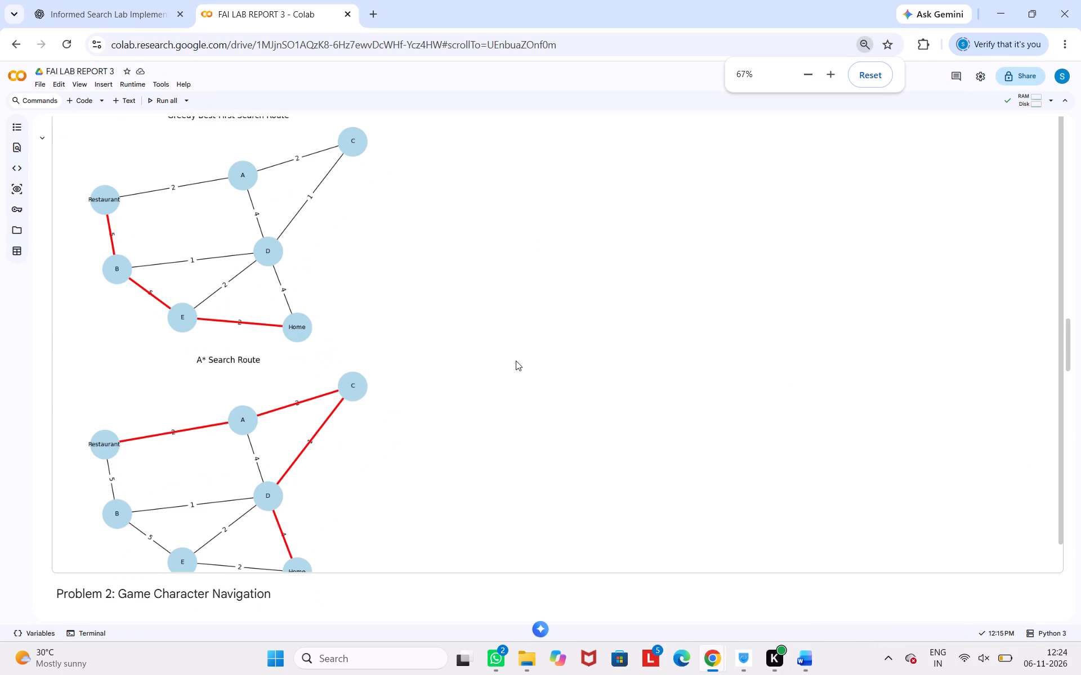
{"action": "scroll", "coordinate": [517, 361], "scroll_direction": "right", "scroll_amount": 1}
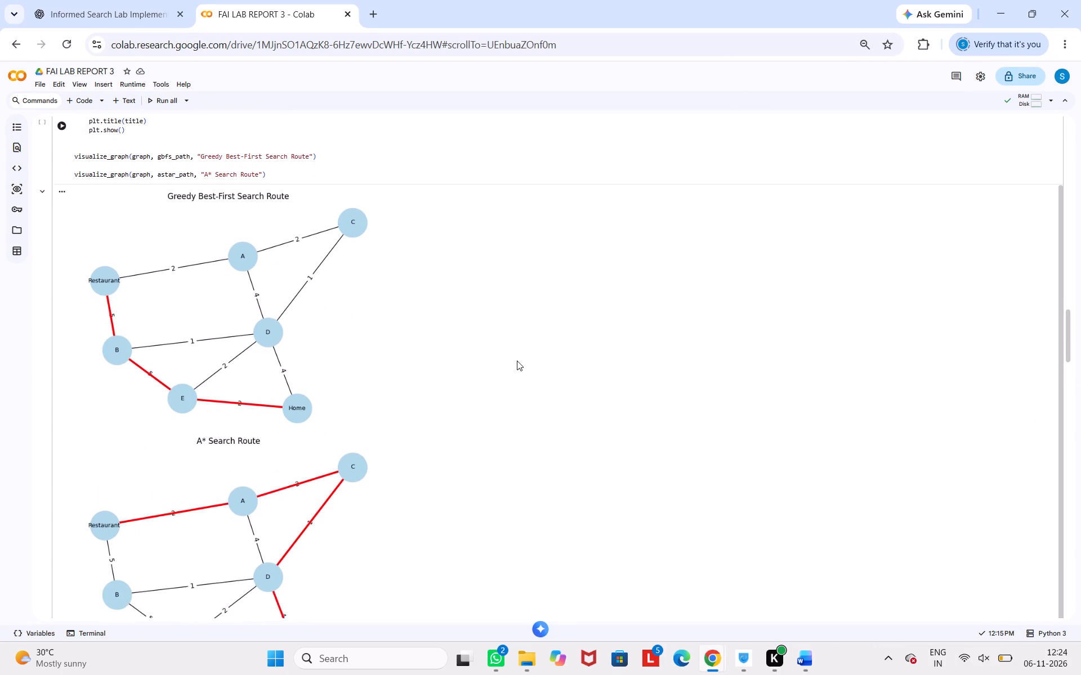
{"action": "scroll", "coordinate": [517, 361], "scroll_direction": "right", "scroll_amount": 1}
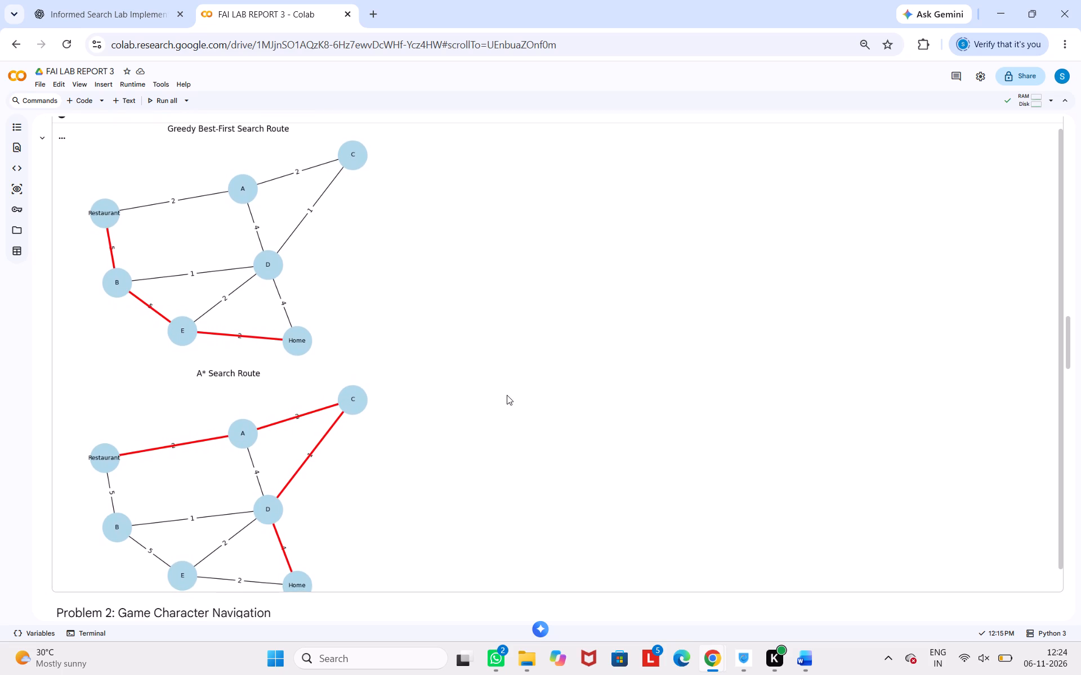
{"action": "key", "text": "shift+super+s"}
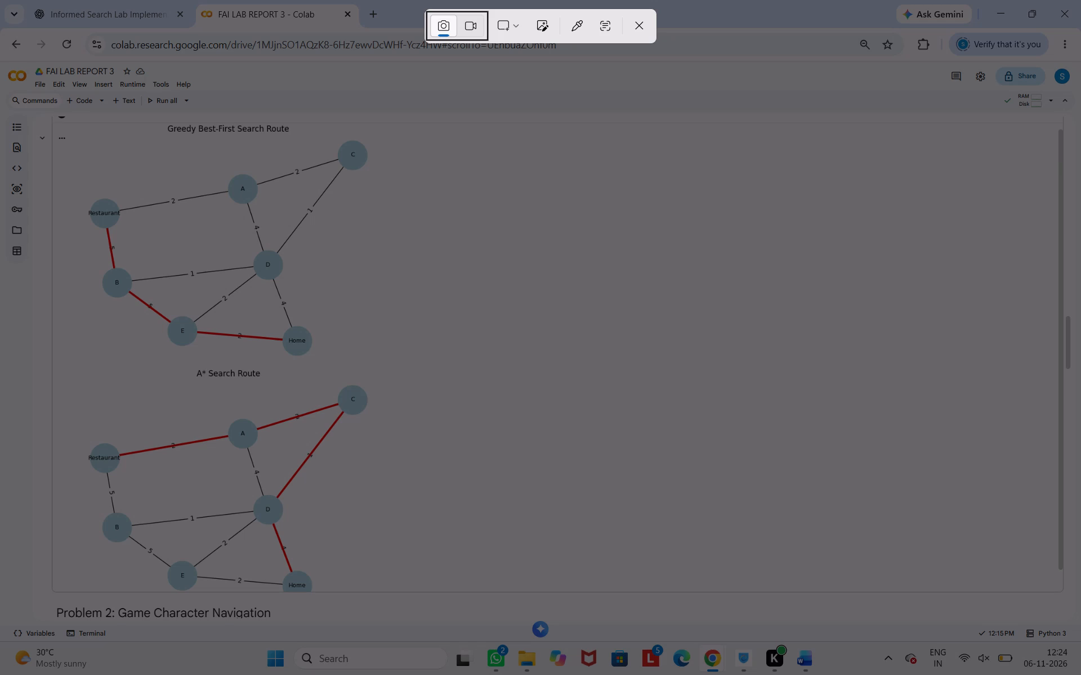
{"action": "left_click_drag", "start_coordinate": [3, 57], "coordinate": [716, 534]}
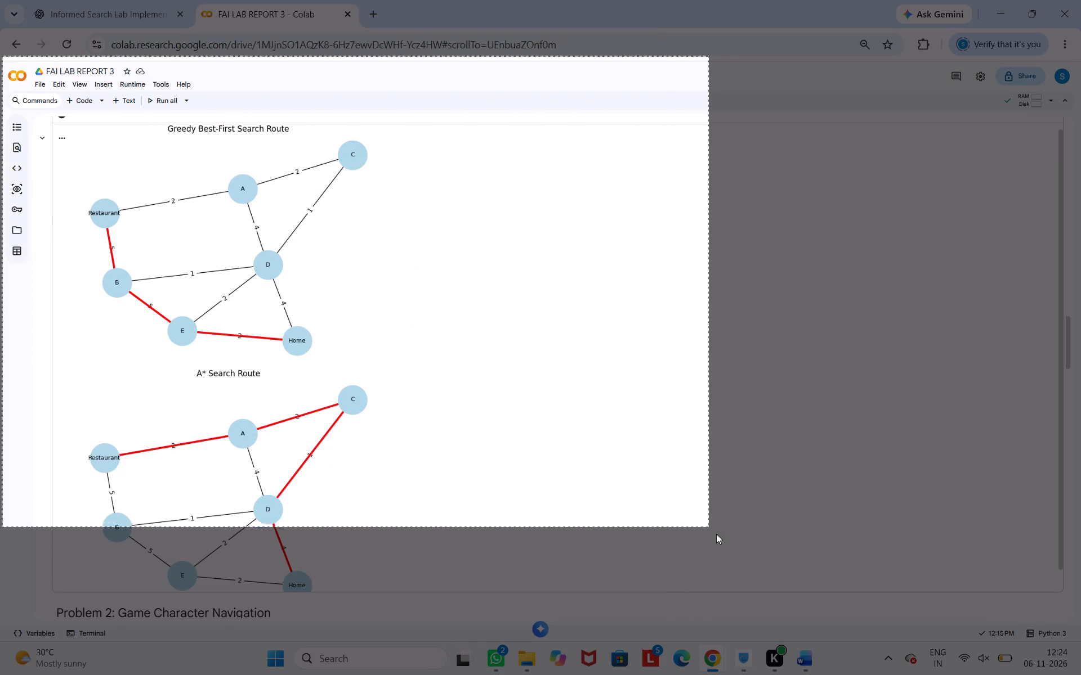
{"action": "left_click_drag", "start_coordinate": [716, 534], "coordinate": [968, 608]}
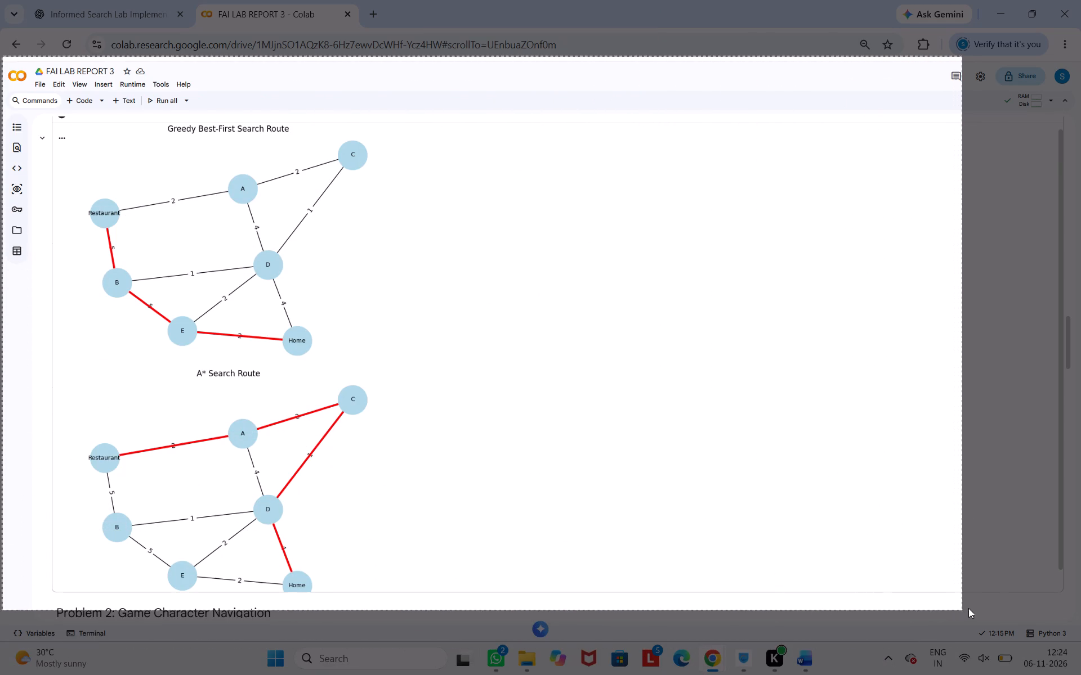
{"action": "left_click_drag", "start_coordinate": [968, 608], "coordinate": [1080, 605]}
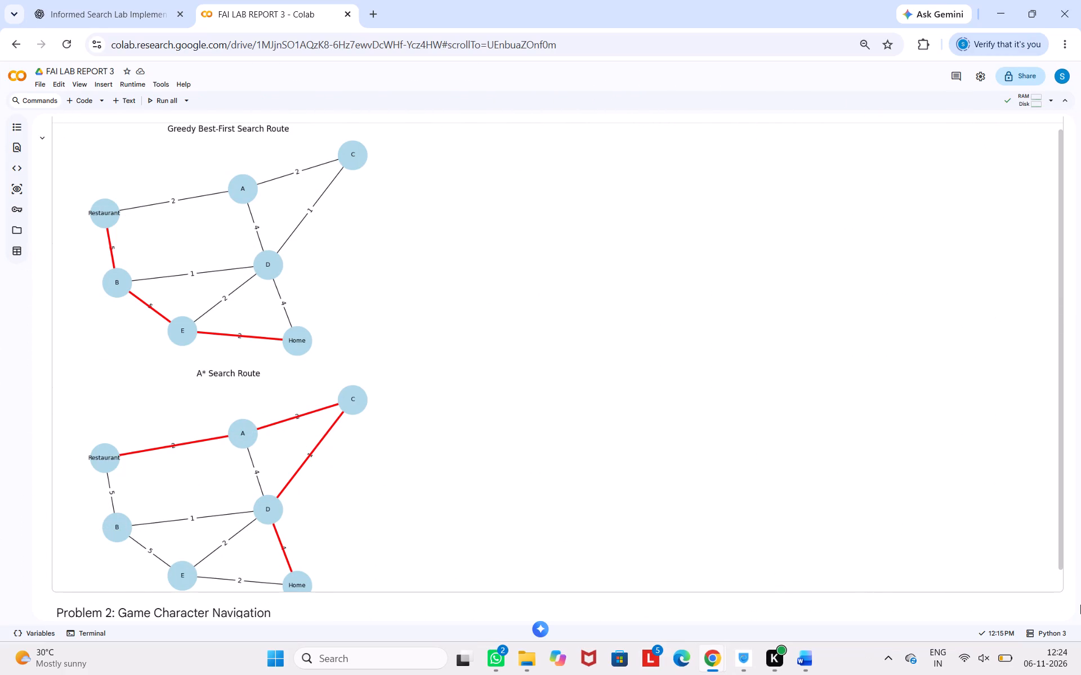
Replace the two separate route graph screenshots in Word with the combined screenshot, followed by blank lines.
{"action": "key", "text": "alt+Tab"}
{"action": "left_click", "coordinate": [690, 475]}
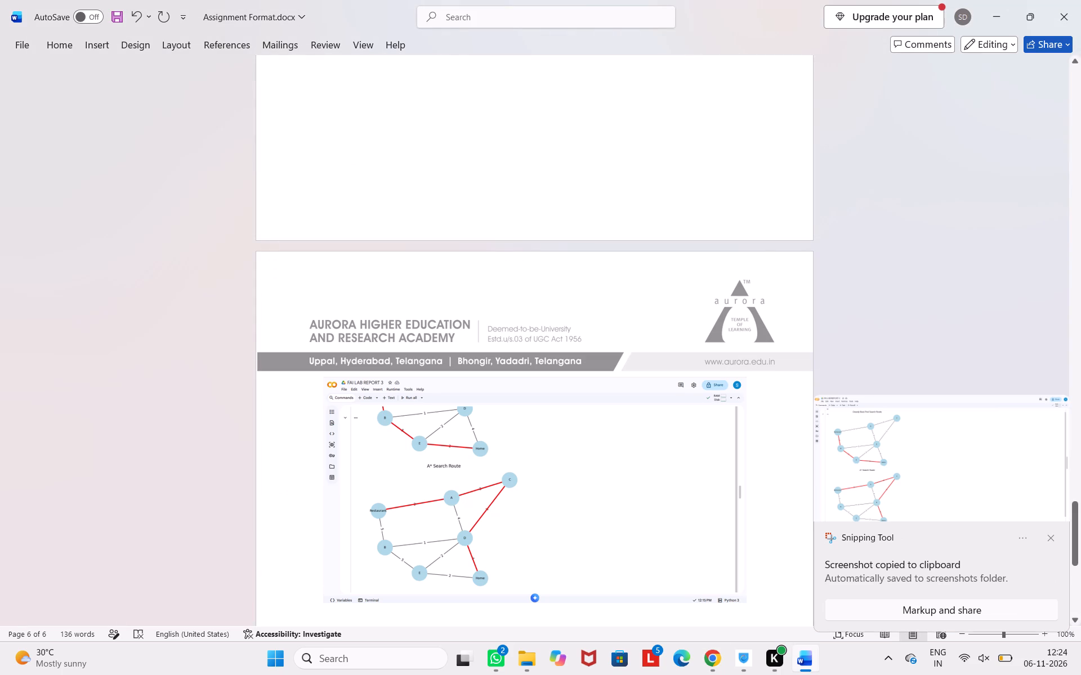
{"action": "key", "text": "BackSpace"}
{"action": "left_click", "coordinate": [624, 393]}
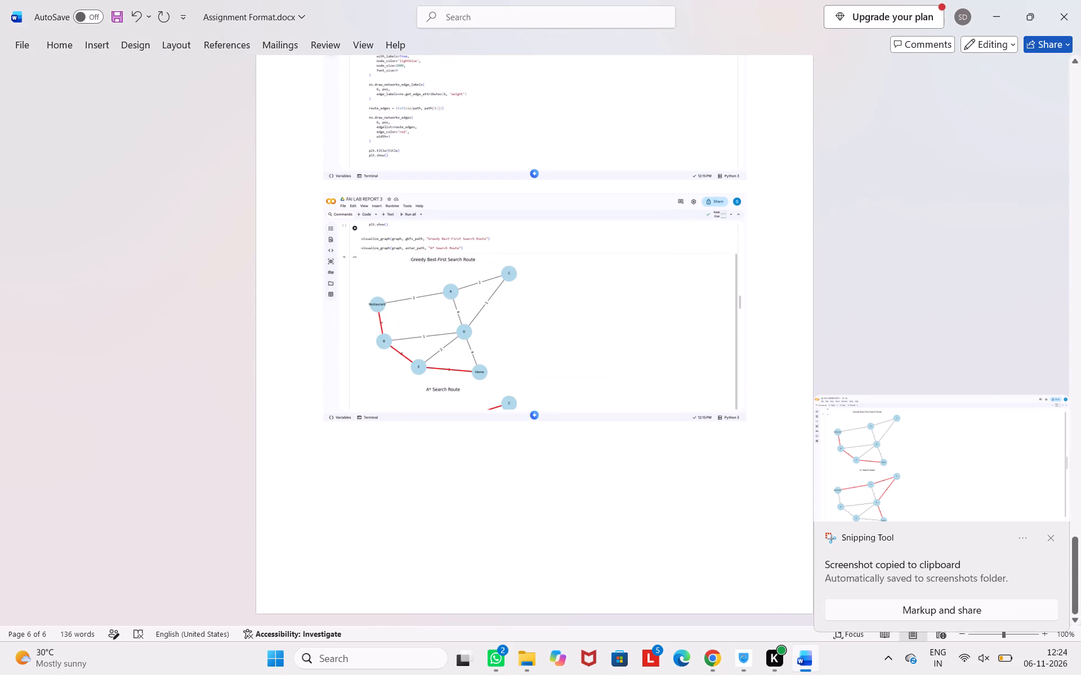
{"action": "key", "text": "BackSpace"}
{"action": "key", "text": "ctrl+v"}
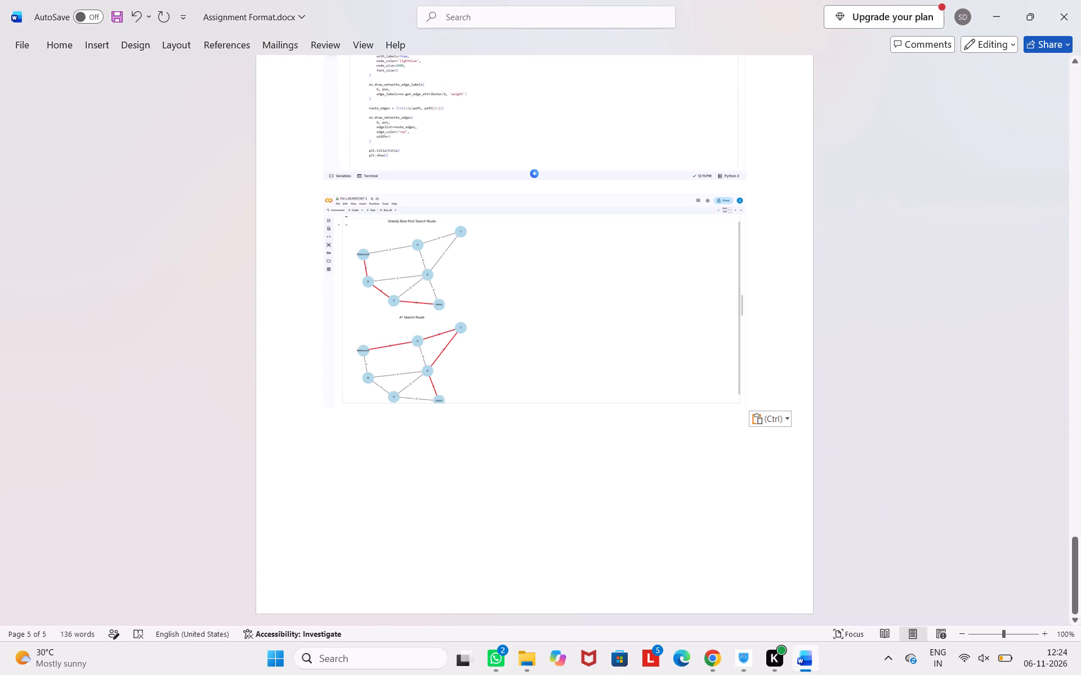
{"action": "key", "text": "Return"}
{"action": "key", "text": "Return"}
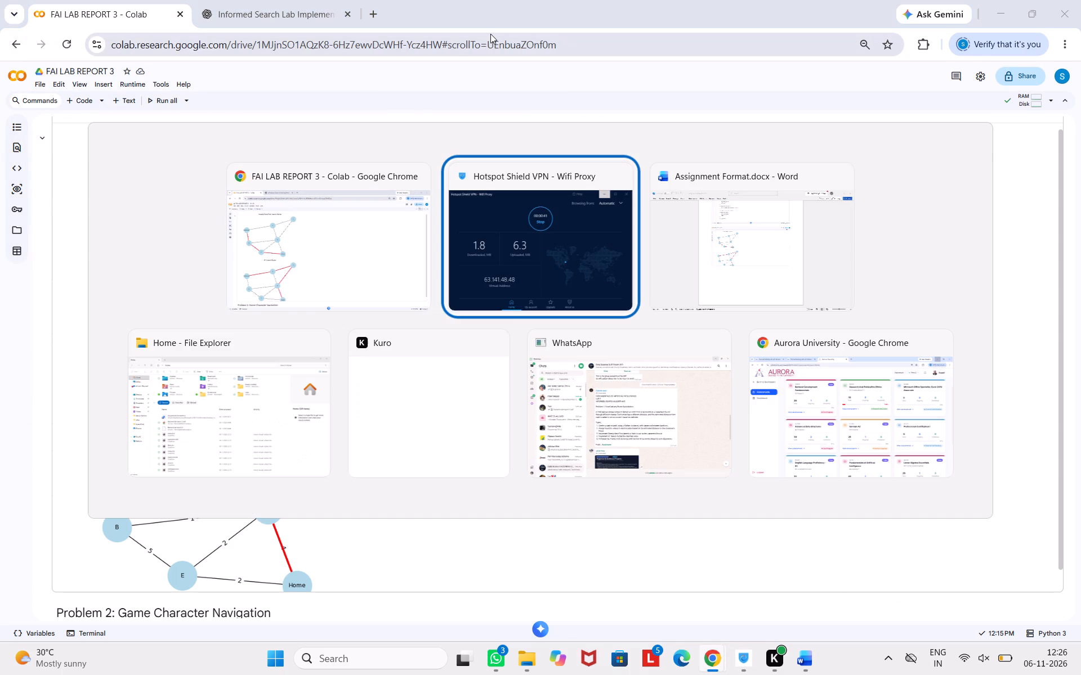
Switch to Assignment Format.docx in Word and paste the copied Problem 1 explanation below the search route graphs screenshot.
{"action": "key", "text": "alt+Tab"}
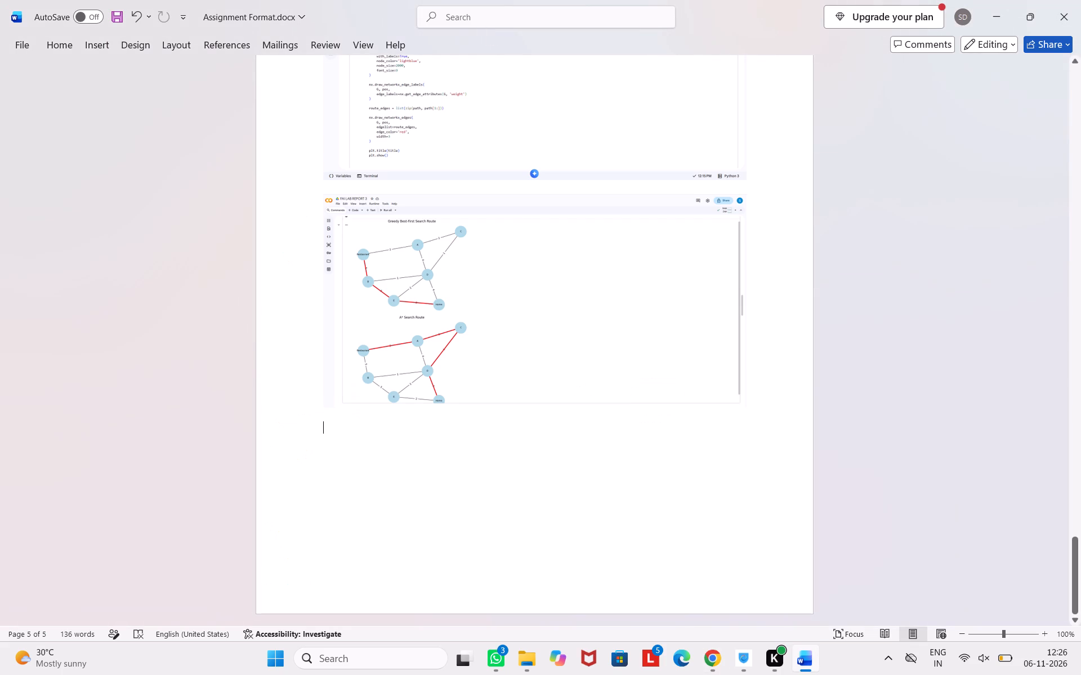
{"action": "key", "text": "ctrl+v"}
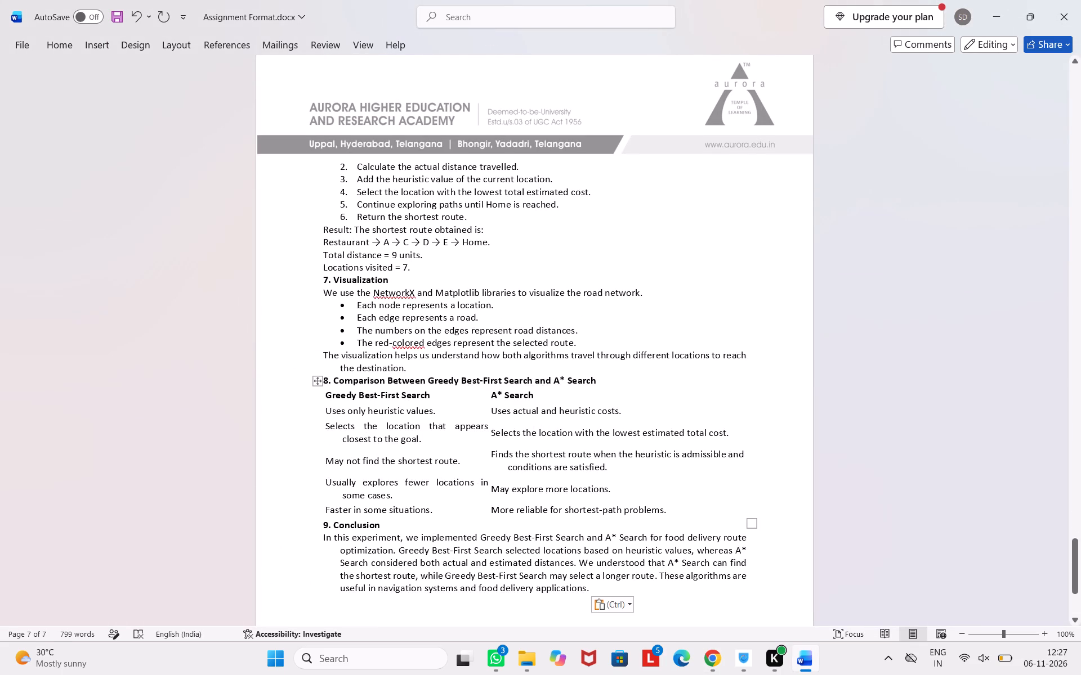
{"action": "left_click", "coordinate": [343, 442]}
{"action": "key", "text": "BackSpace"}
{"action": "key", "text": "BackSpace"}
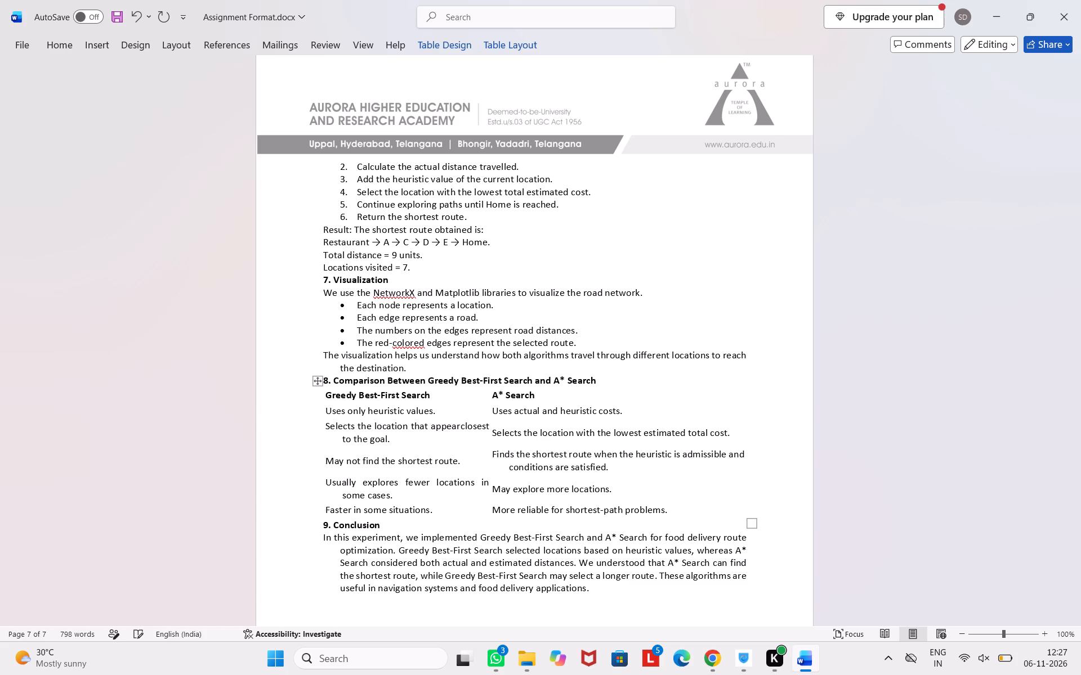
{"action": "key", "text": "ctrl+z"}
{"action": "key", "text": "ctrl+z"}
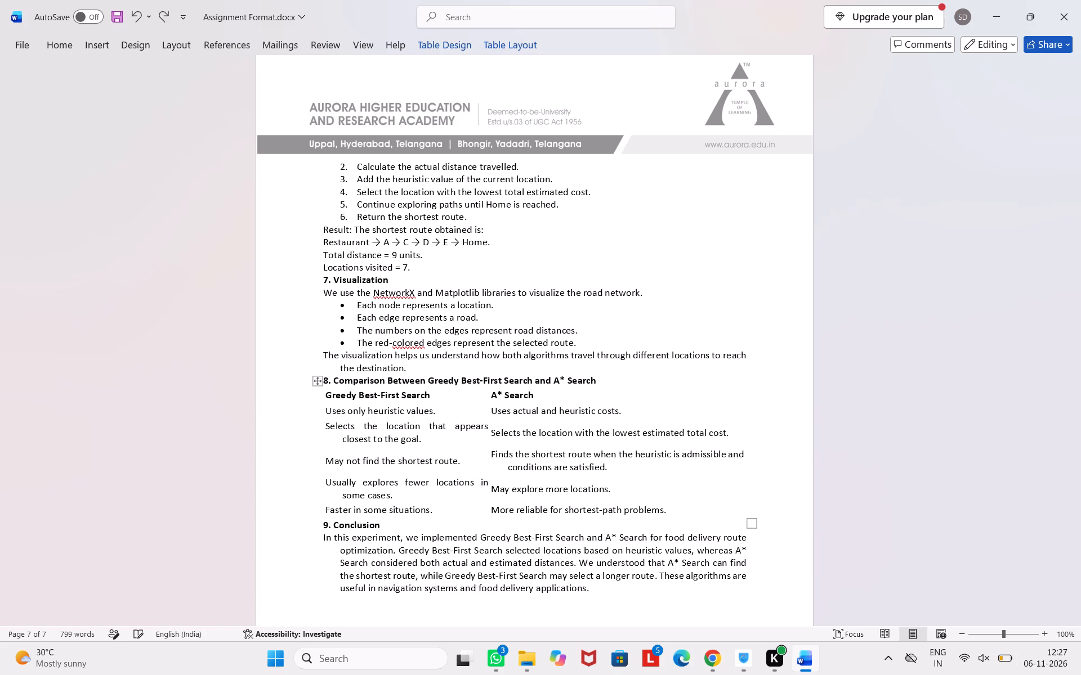
Delete the title text "FAI LAB 3 – Problem 1: Food Delivery Route Optimization" above the "1. Aim" heading.
{"action": "scroll", "coordinate": [386, 375], "scroll_direction": "up", "scroll_amount": 2}
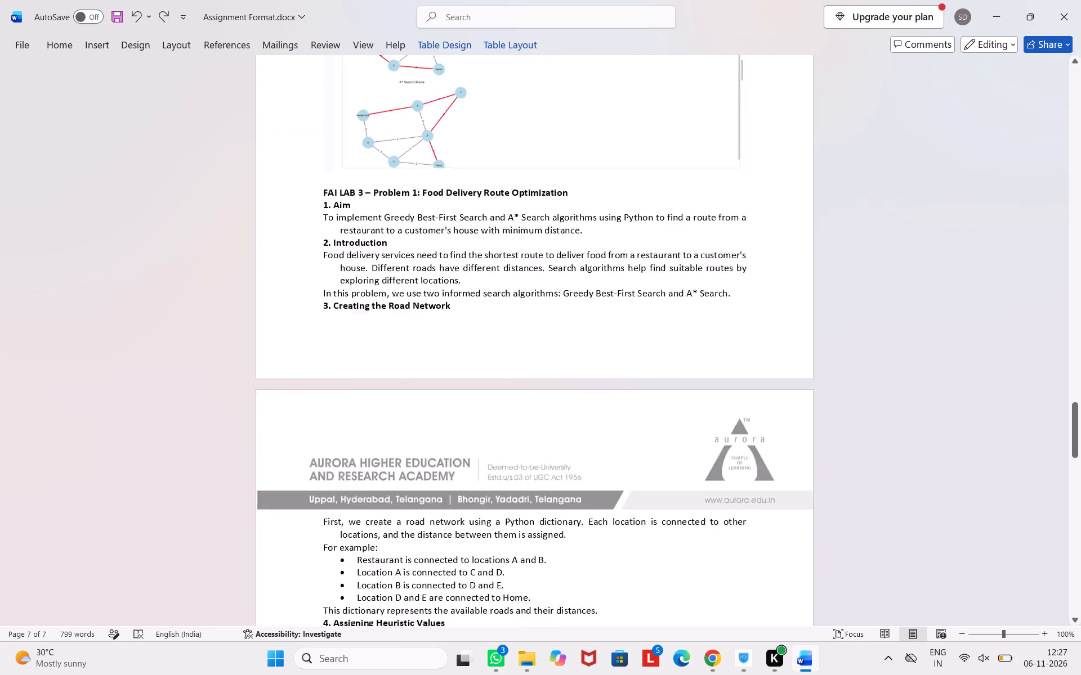
{"action": "scroll", "coordinate": [386, 375], "scroll_direction": "up", "scroll_amount": 1}
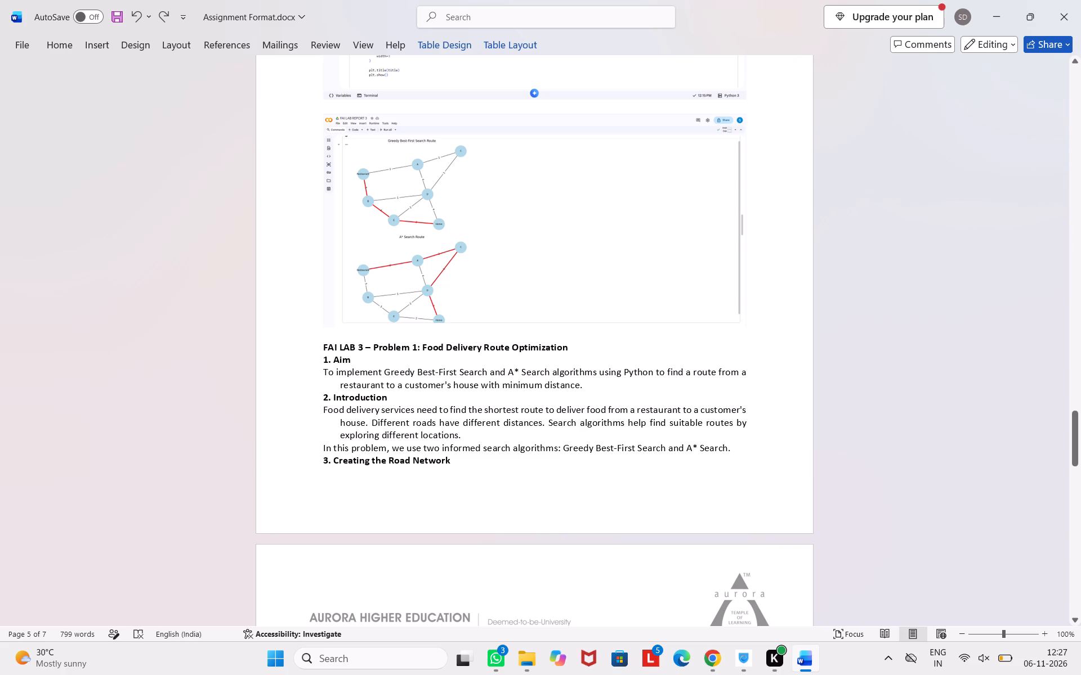
{"action": "left_click", "coordinate": [573, 345]}
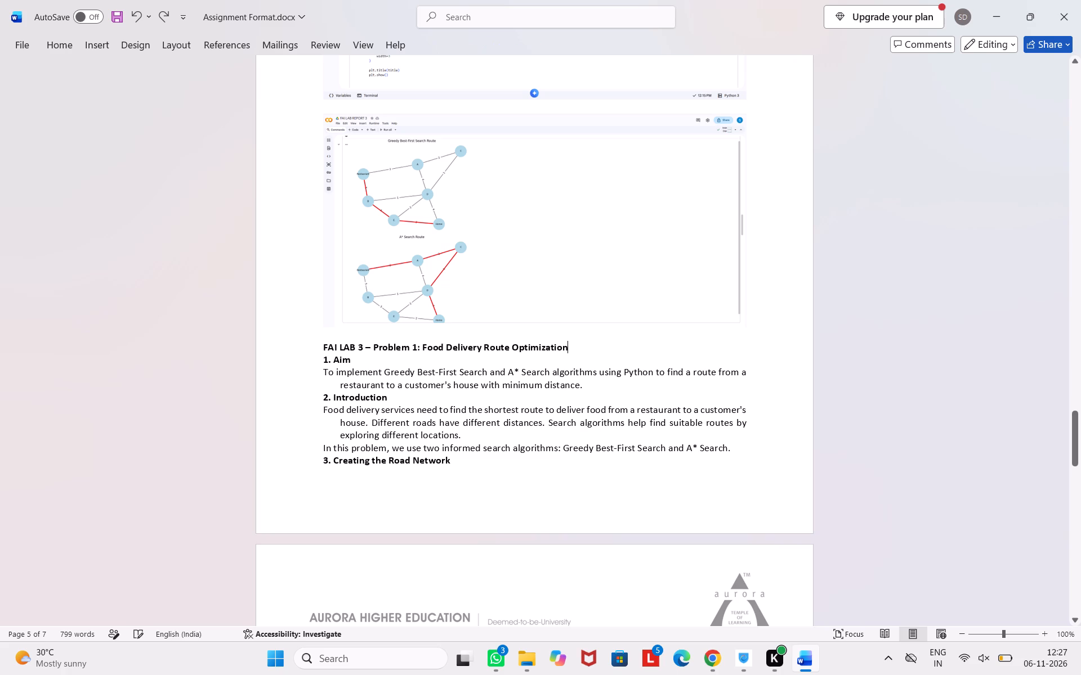
{"action": "key", "text": "BackSpace"}
{"action": "key", "text": "BackSpace"}
{"action": "key", "text": "BackSpace"}
{"action": "key", "text": "BackSpace"}
{"action": "key", "text": "BackSpace"}
{"action": "key", "text": "BackSpace"}
{"action": "key", "text": "BackSpace"}
{"action": "key", "text": "BackSpace"}
{"action": "key", "text": "BackSpace"}
{"action": "key", "text": "BackSpace"}
{"action": "key", "text": "BackSpace"}
{"action": "key", "text": "BackSpace"}
{"action": "key", "text": "BackSpace"}
{"action": "key", "text": "BackSpace"}
{"action": "key", "text": "BackSpace"}
{"action": "key", "text": "BackSpace"}
{"action": "key", "text": "BackSpace"}
{"action": "key", "text": "BackSpace"}
{"action": "key", "text": "BackSpace"}
{"action": "key", "text": "BackSpace"}
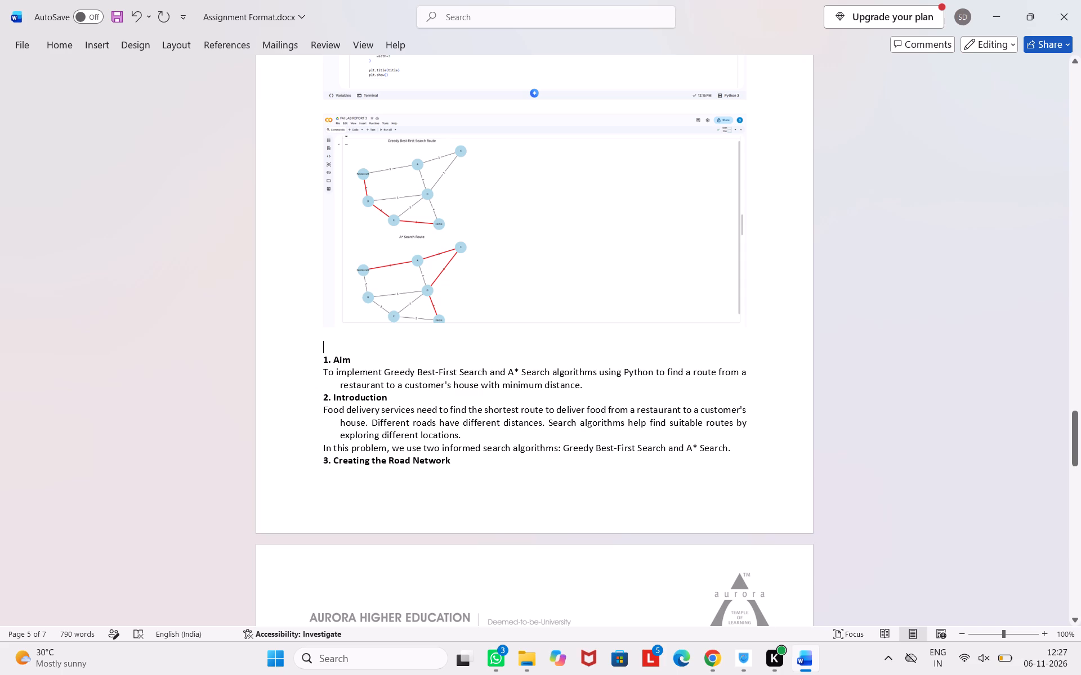
Format the whole Problem 1 explanation, from "1. Aim" through the Conclusion paragraph, in Times New Roman, size 12.
{"action": "left_click_drag", "start_coordinate": [317, 354], "coordinate": [493, 663]}
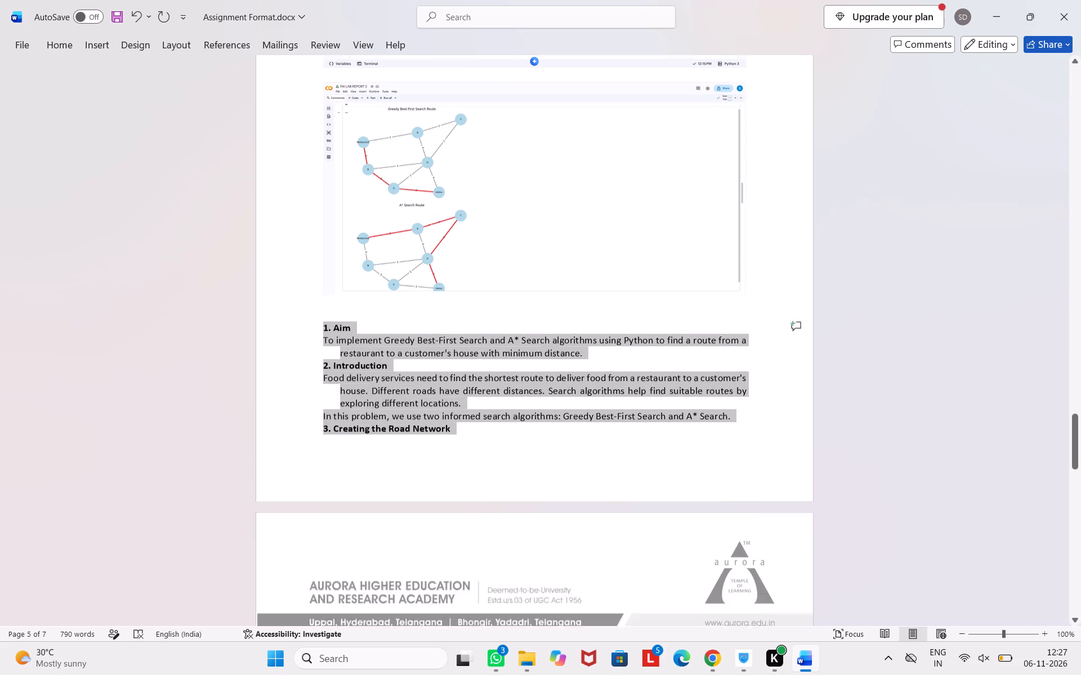
{"action": "left_click_drag", "start_coordinate": [493, 663], "coordinate": [516, 601]}
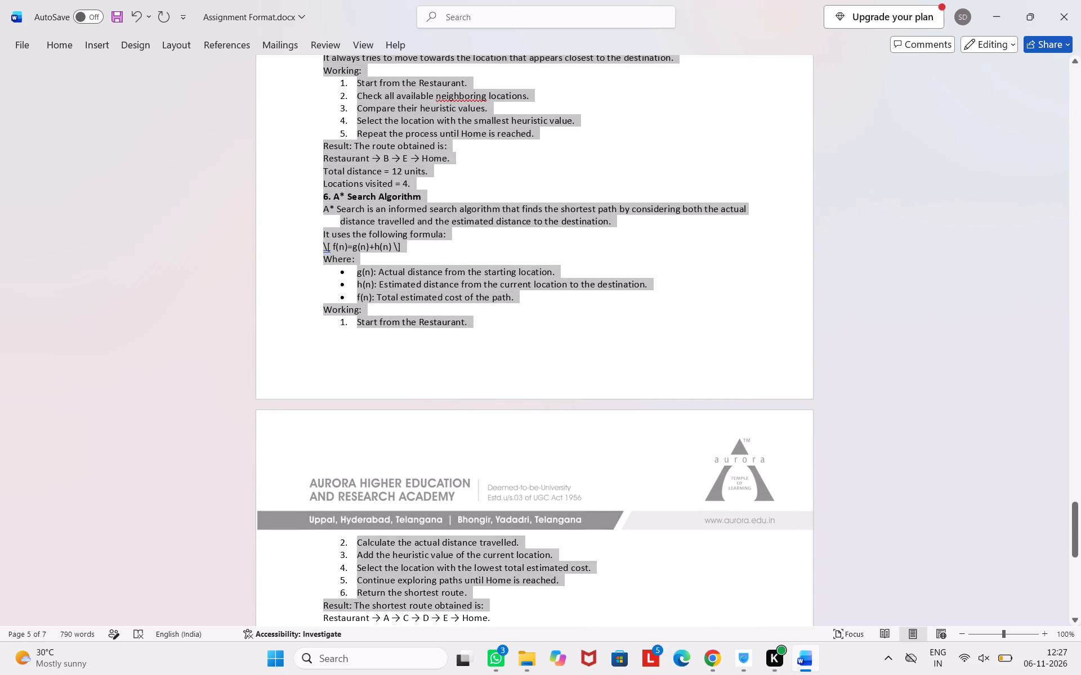
{"action": "left_click_drag", "start_coordinate": [516, 601], "coordinate": [705, 609]}
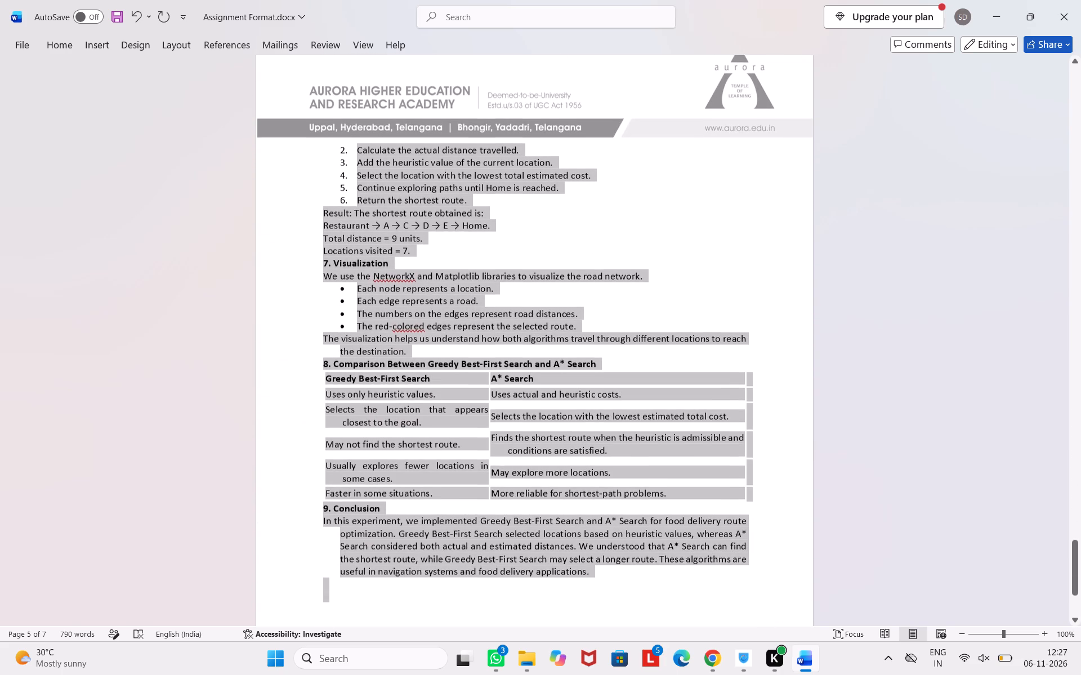
{"action": "left_click_drag", "start_coordinate": [705, 609], "coordinate": [665, 571]}
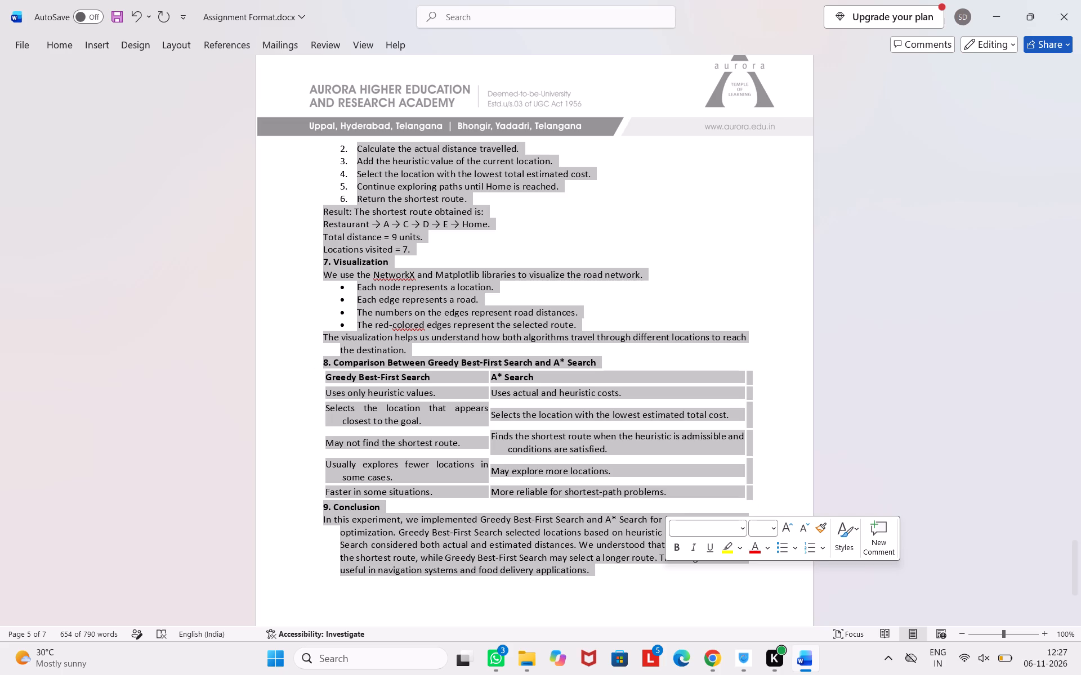
{"action": "left_click", "coordinate": [745, 530]}
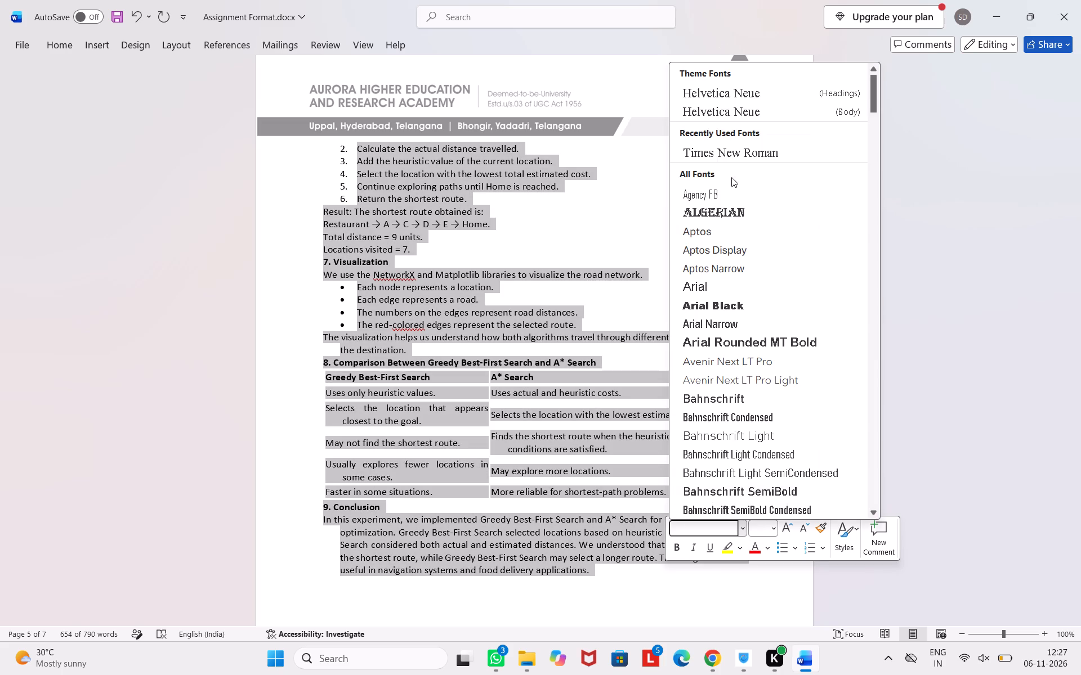
{"action": "left_click", "coordinate": [738, 159]}
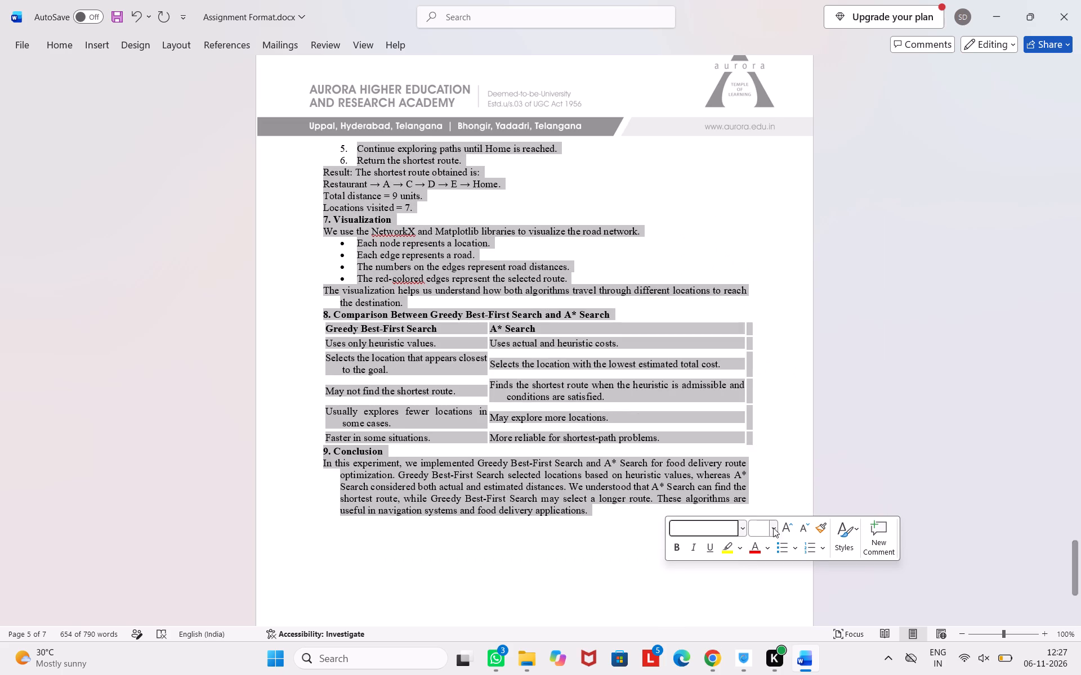
{"action": "left_click", "coordinate": [775, 533]}
{"action": "left_click", "coordinate": [760, 324]}
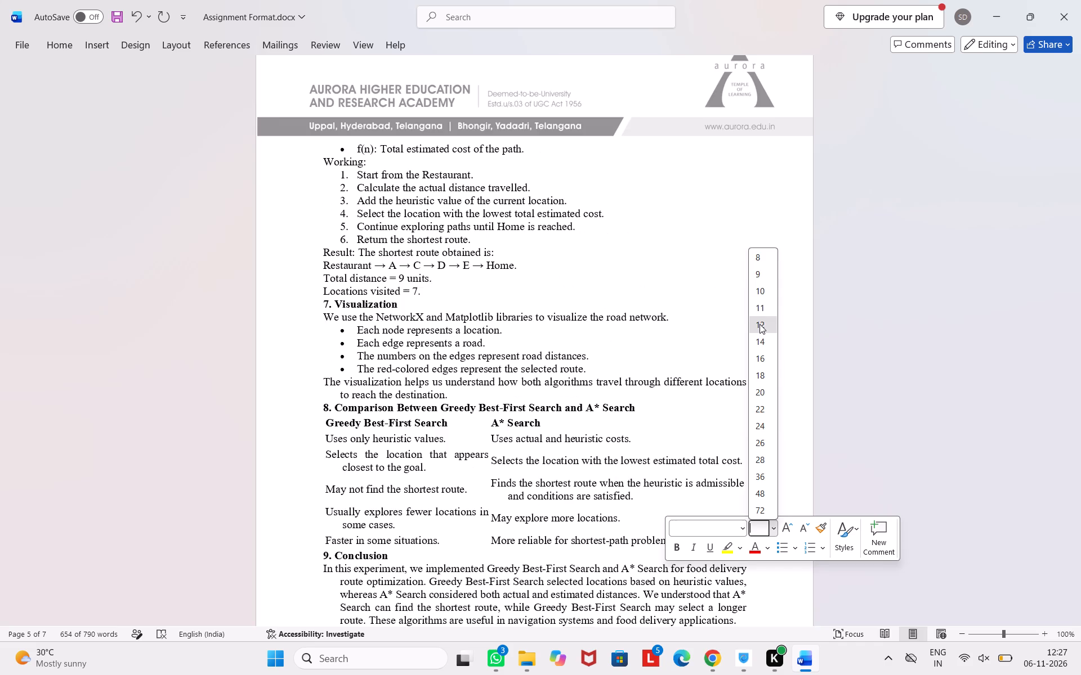
{"action": "left_click", "coordinate": [717, 260]}
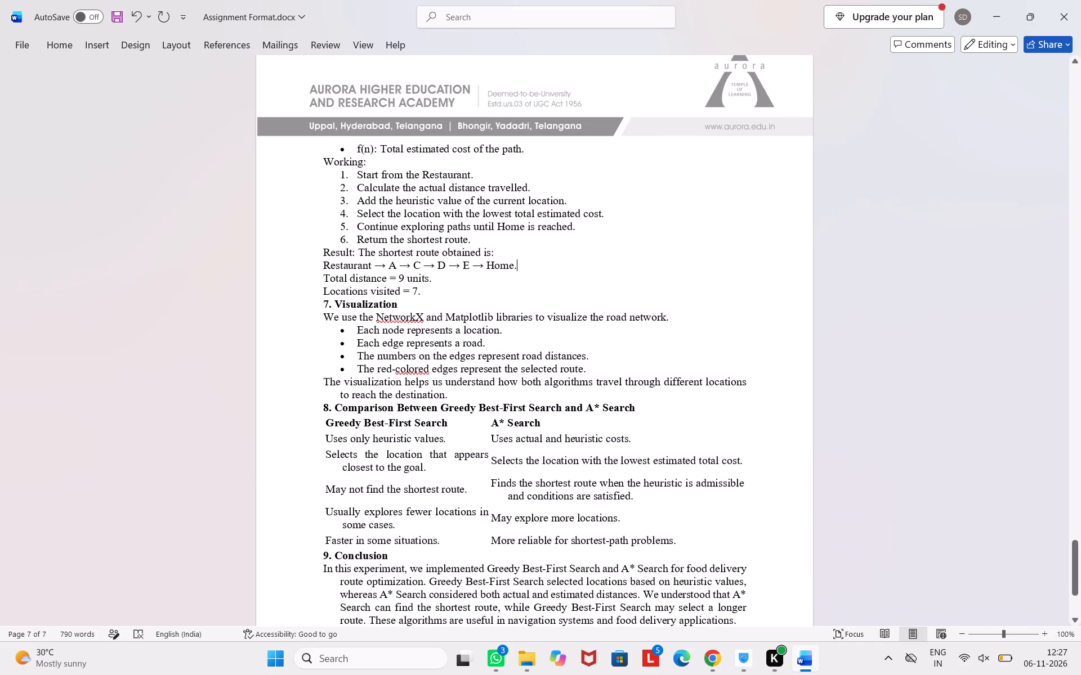
{"action": "scroll", "coordinate": [455, 282], "scroll_direction": "up", "scroll_amount": 1}
{"action": "scroll", "coordinate": [455, 282], "scroll_direction": "down", "scroll_amount": 1}
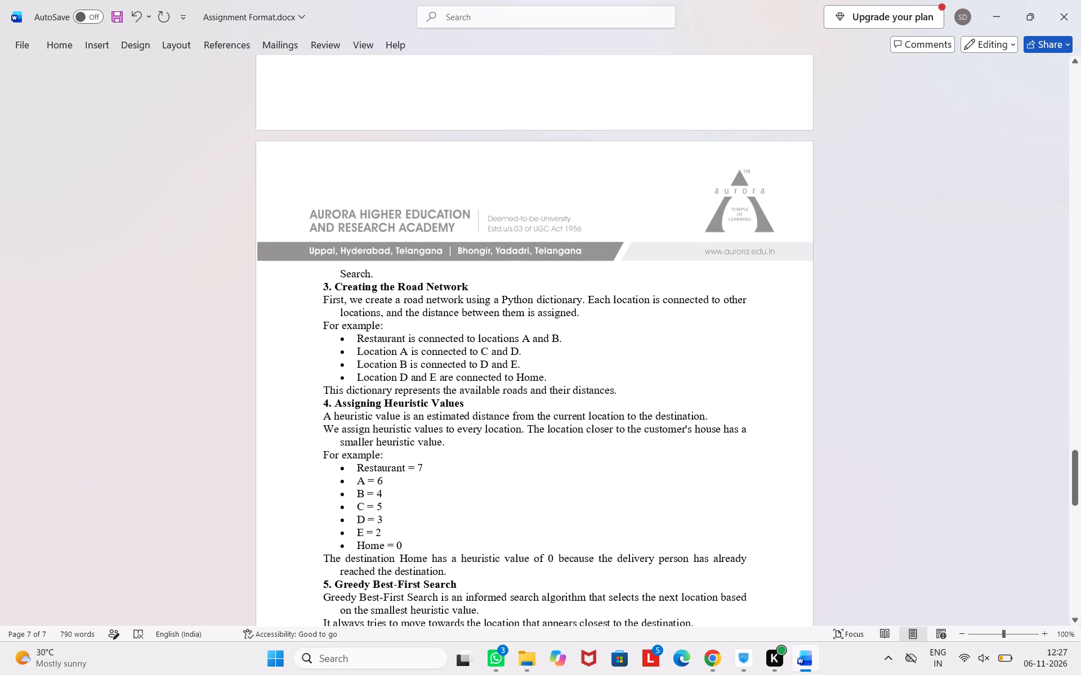
{"action": "scroll", "coordinate": [455, 282], "scroll_direction": "up", "scroll_amount": 1}
{"action": "scroll", "coordinate": [455, 282], "scroll_direction": "down", "scroll_amount": 1}
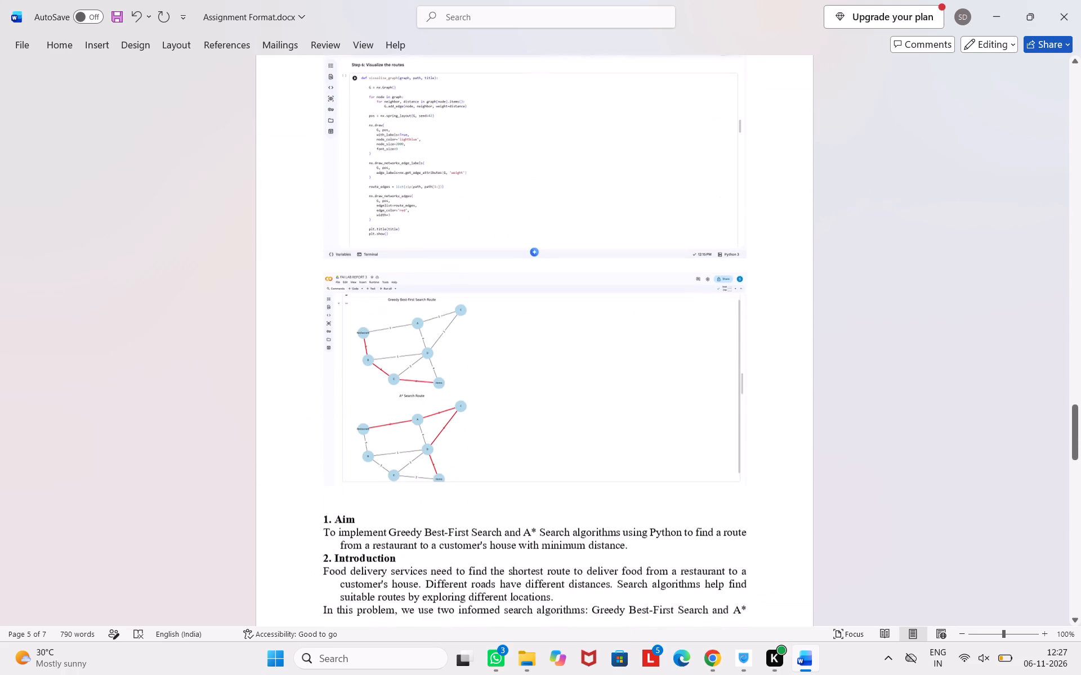
{"action": "scroll", "coordinate": [455, 282], "scroll_direction": "down", "scroll_amount": 1}
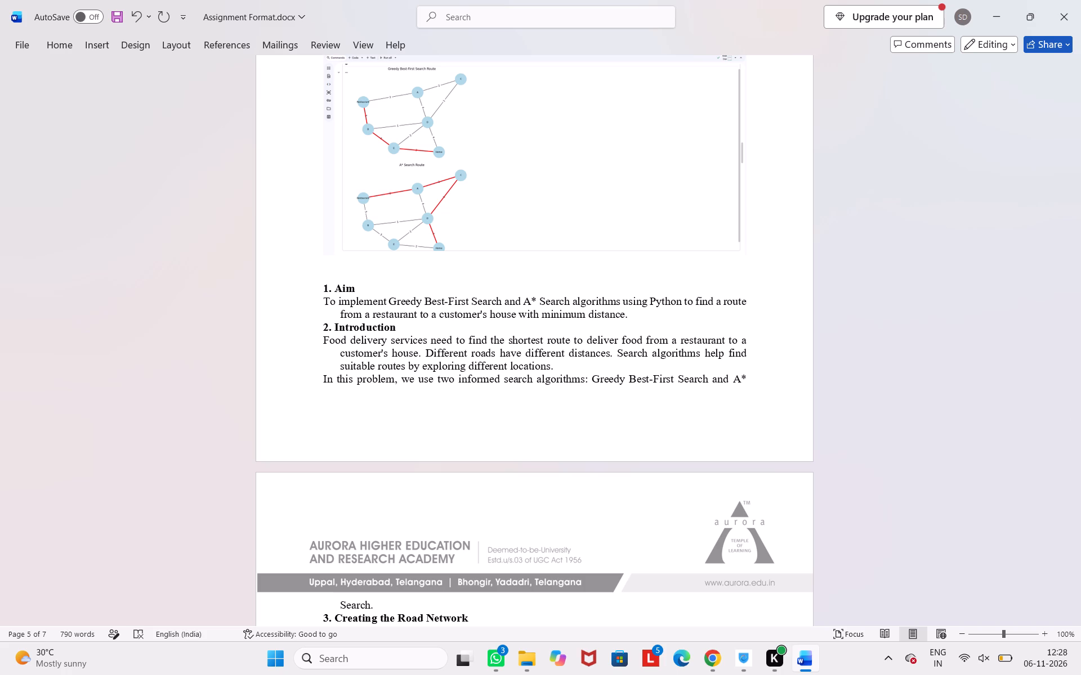
{"action": "scroll", "coordinate": [360, 381], "scroll_direction": "down", "scroll_amount": 1}
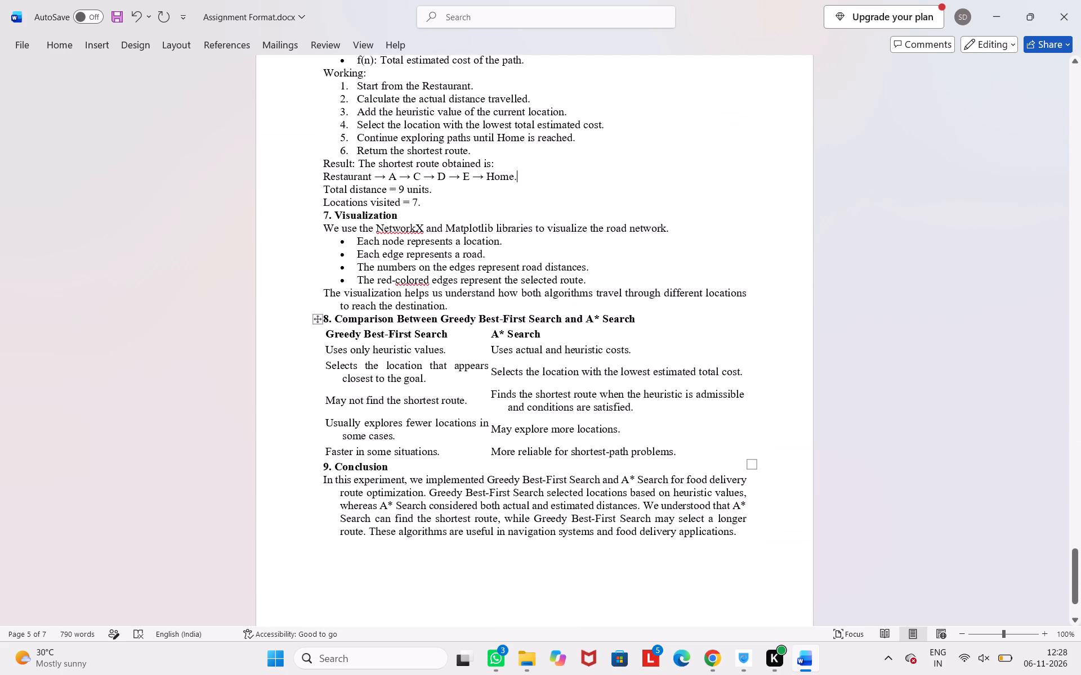
{"action": "scroll", "coordinate": [360, 381], "scroll_direction": "down", "scroll_amount": 1}
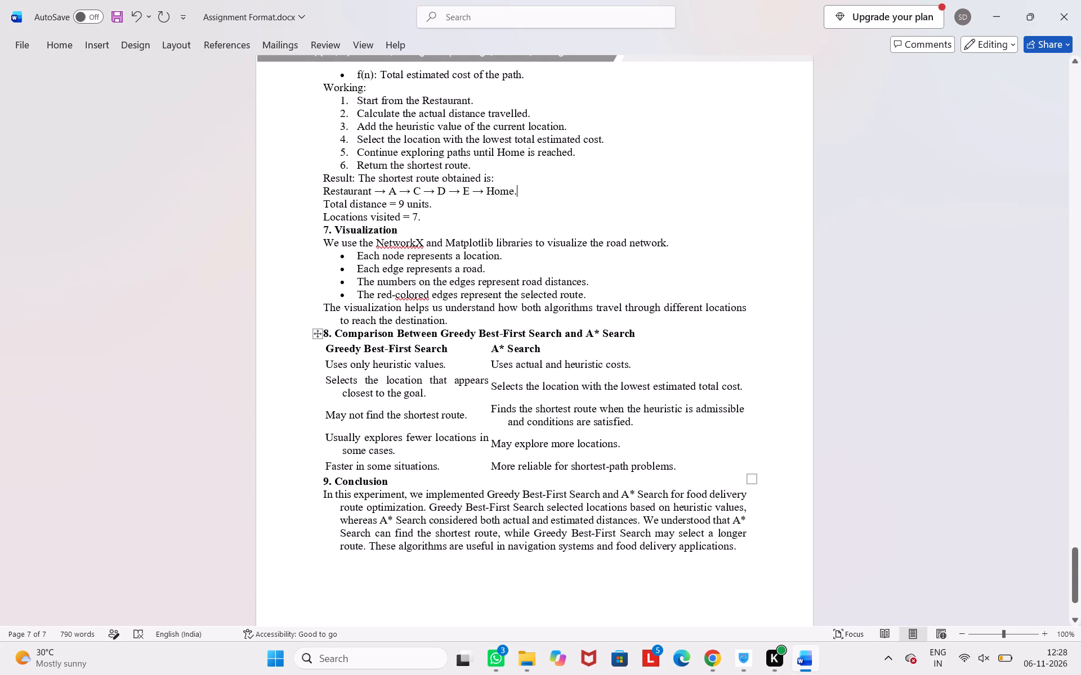
{"action": "scroll", "coordinate": [471, 343], "scroll_direction": "down", "scroll_amount": 1}
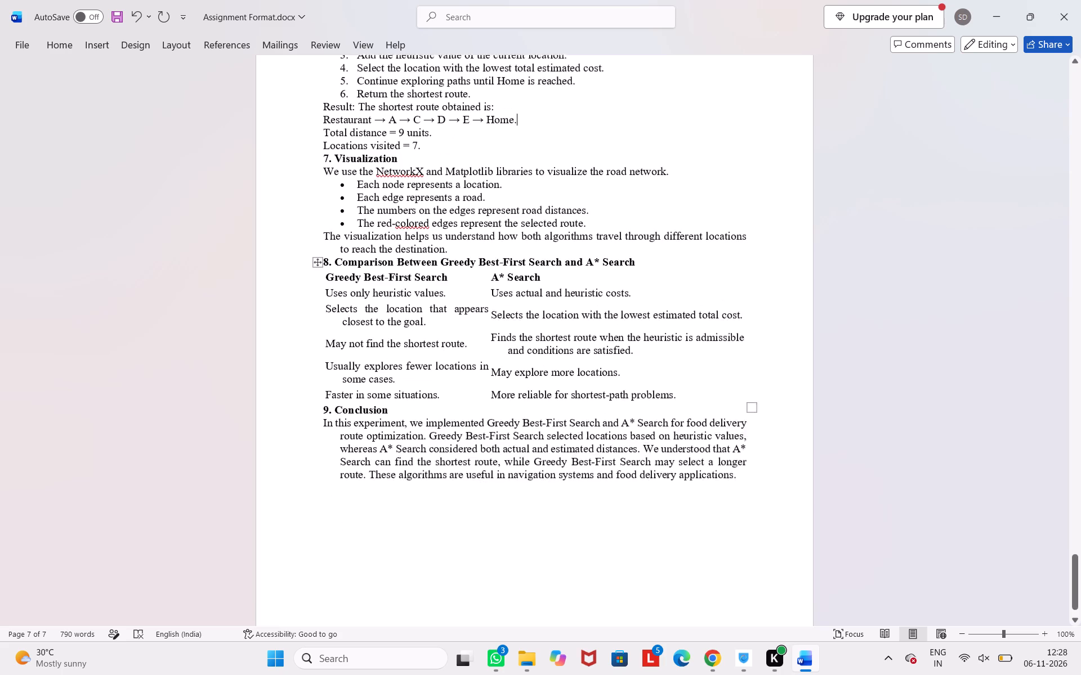
{"action": "scroll", "coordinate": [471, 343], "scroll_direction": "down", "scroll_amount": 1}
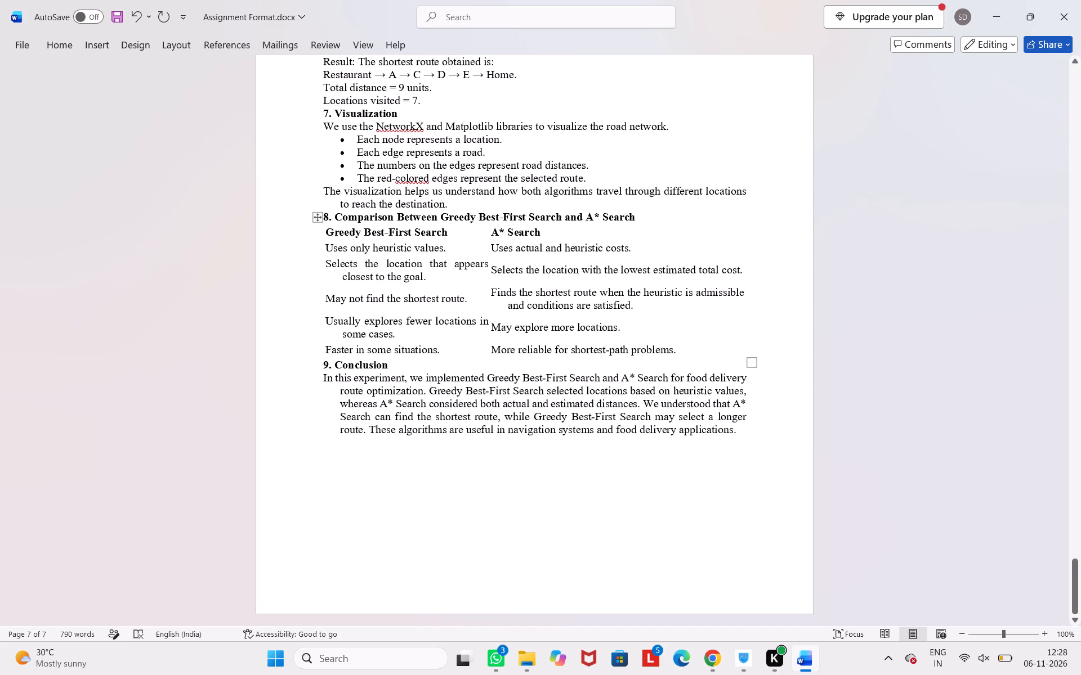
{"action": "left_click", "coordinate": [756, 437]}
{"action": "left_click", "coordinate": [756, 437]}
{"action": "key", "text": "Return"}
{"action": "key", "text": "Return"}
{"action": "key", "text": "Return"}
{"action": "key", "text": "Return"}
{"action": "key", "text": "Return"}
{"action": "key", "text": "Return"}
{"action": "key", "text": "Return"}
{"action": "key", "text": "Return"}
{"action": "key", "text": "Return"}
{"action": "key", "text": "Return"}
{"action": "key", "text": "Return"}
{"action": "key", "text": "Return"}
{"action": "key", "text": "Return"}
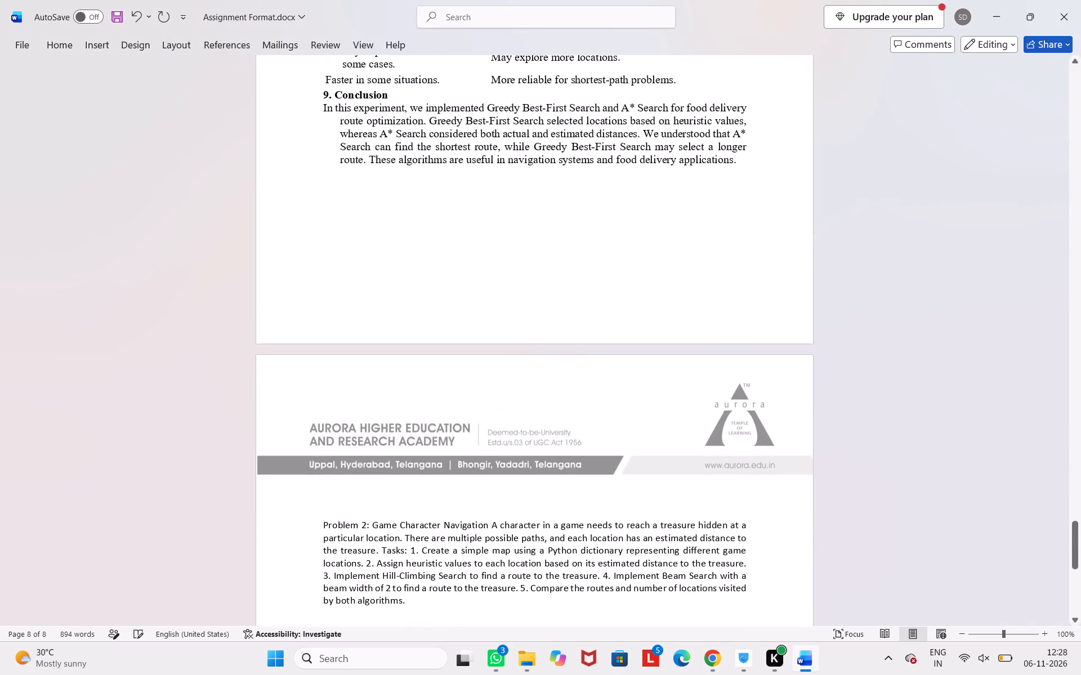
{"action": "scroll", "coordinate": [398, 429], "scroll_direction": "down", "scroll_amount": 1}
{"action": "scroll", "coordinate": [426, 430], "scroll_direction": "up", "scroll_amount": 1}
{"action": "scroll", "coordinate": [426, 430], "scroll_direction": "down", "scroll_amount": 1}
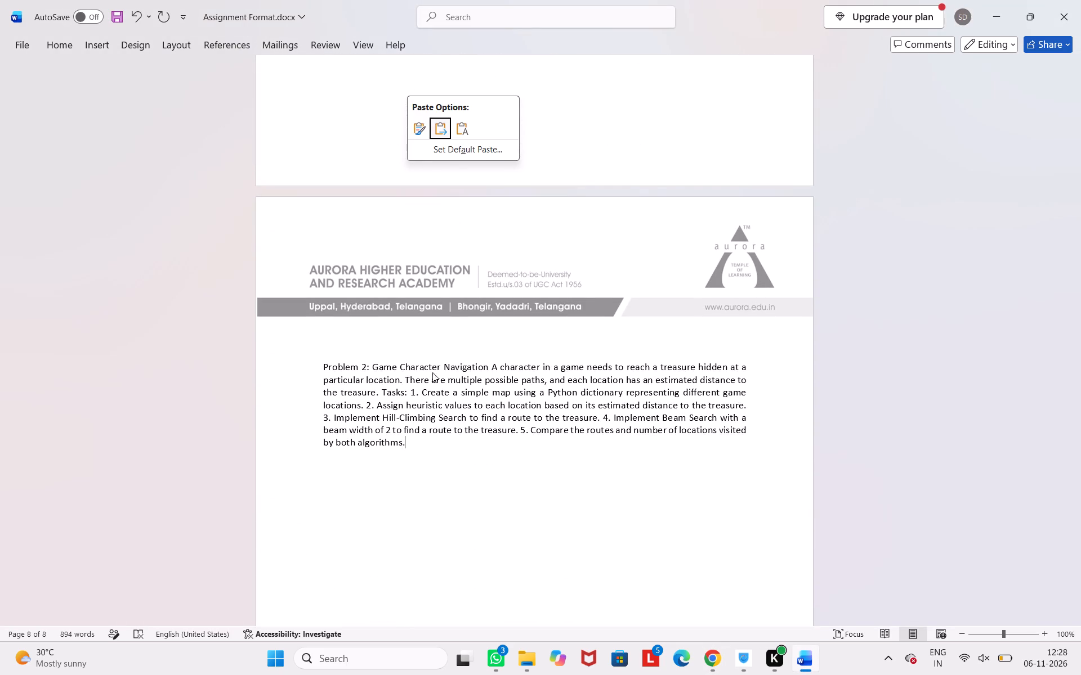
{"action": "left_click", "coordinate": [489, 455]}
Break the pasted Problem 2 text so that "Tasks:", task 1 and task 2 each start on their own line.
{"action": "left_click", "coordinate": [378, 392]}
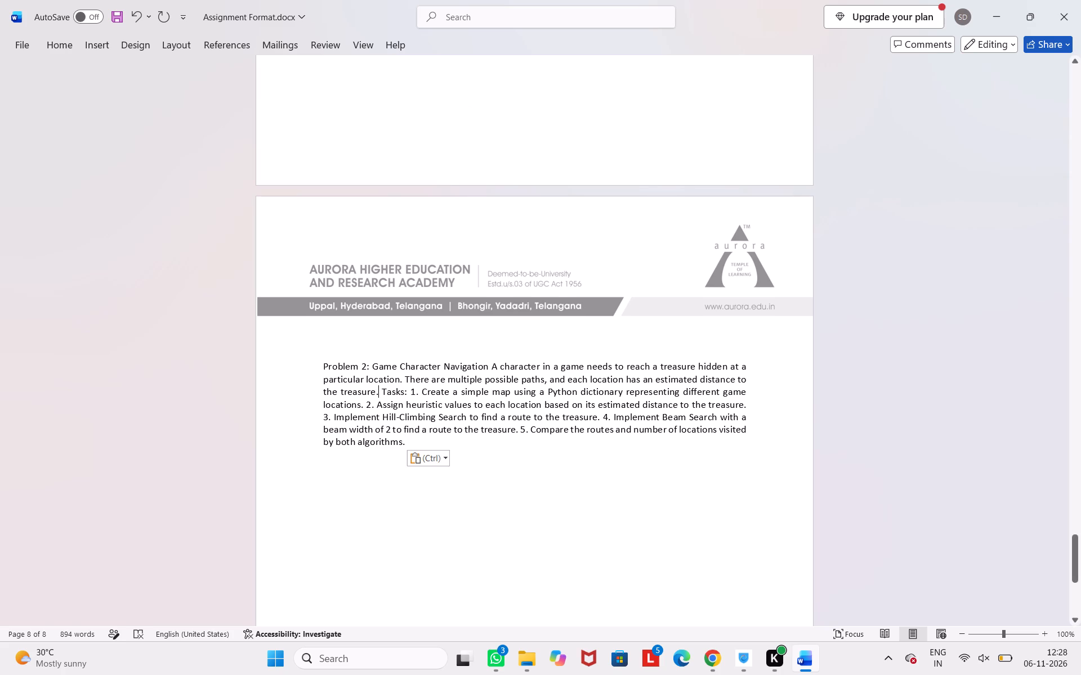
{"action": "key", "text": "Return"}
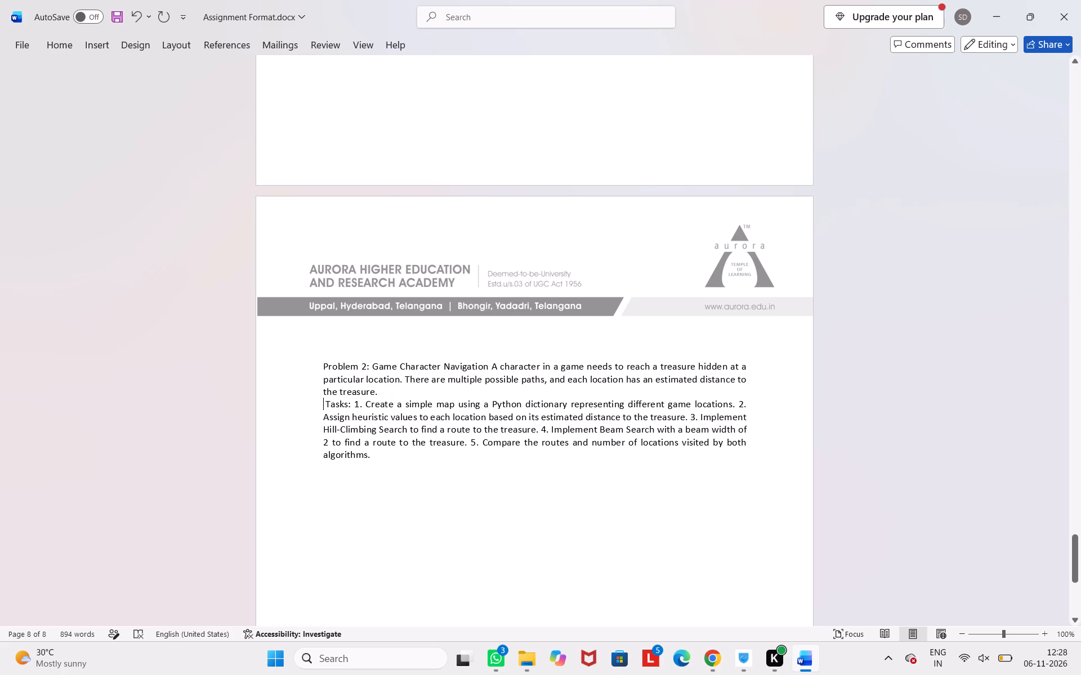
{"action": "left_click", "coordinate": [351, 403]}
{"action": "key", "text": "Return"}
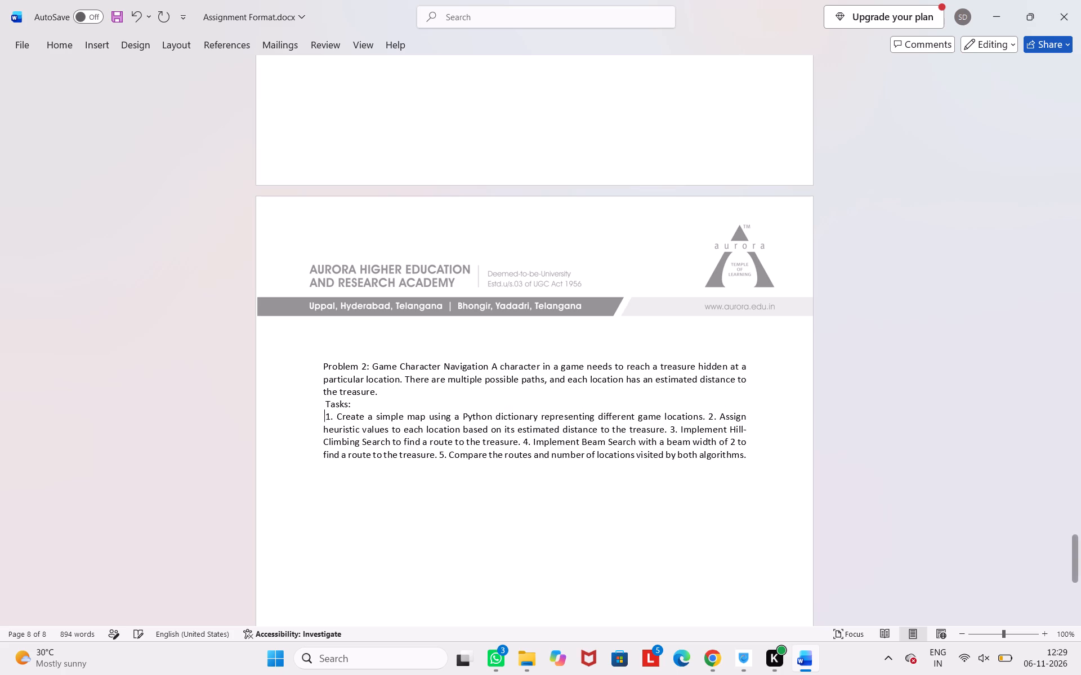
{"action": "left_click", "coordinate": [703, 415]}
{"action": "key", "text": "Return"}
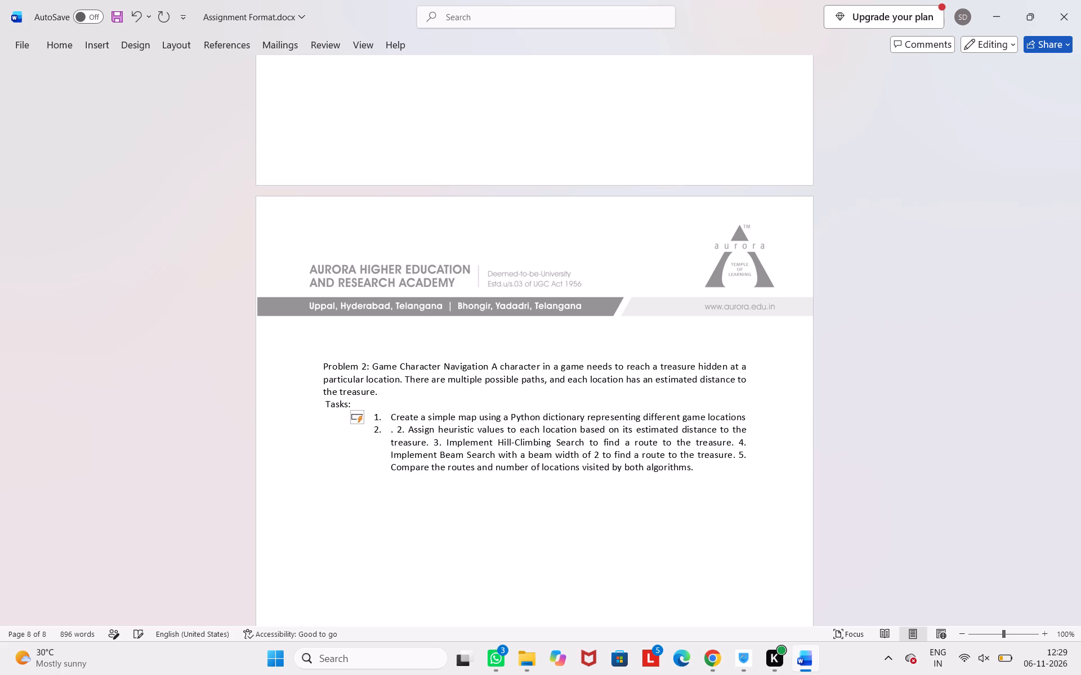
Undo the automatic list numbering on the task lines and delete the stray period in front of task 2.
{"action": "key", "text": "BackSpace"}
{"action": "key", "text": "BackSpace"}
{"action": "key", "text": "BackSpace"}
{"action": "key", "text": "BackSpace"}
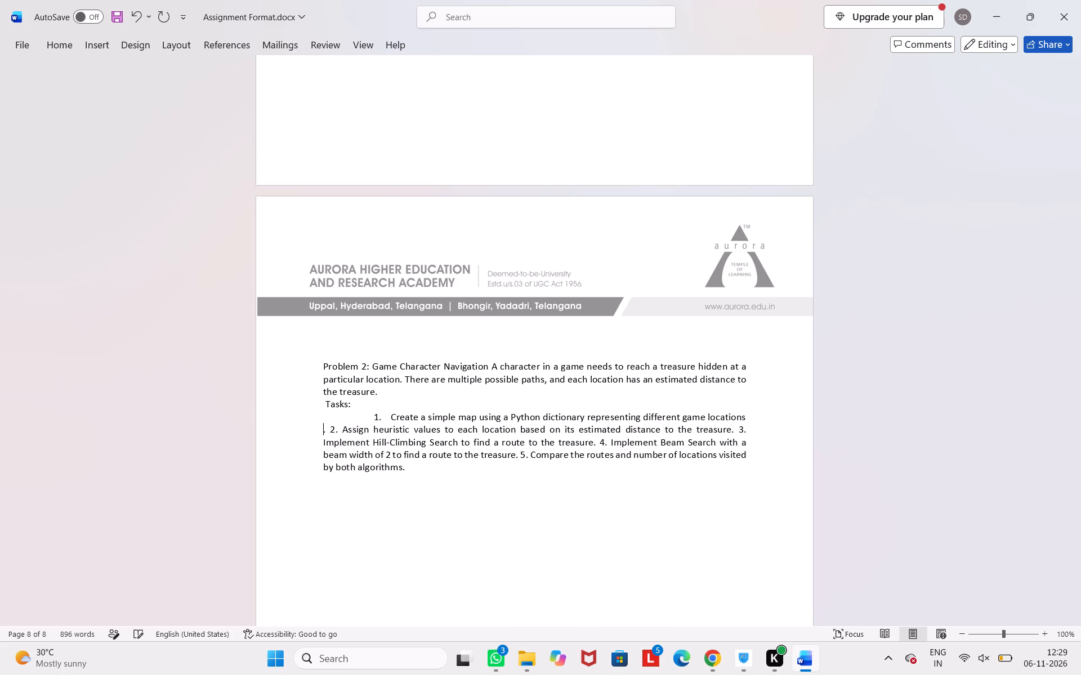
{"action": "key", "text": "BackSpace"}
{"action": "key", "text": "BackSpace"}
{"action": "key", "text": "ctrl+z"}
{"action": "key", "text": "ctrl+z"}
{"action": "key", "text": "ctrl+z"}
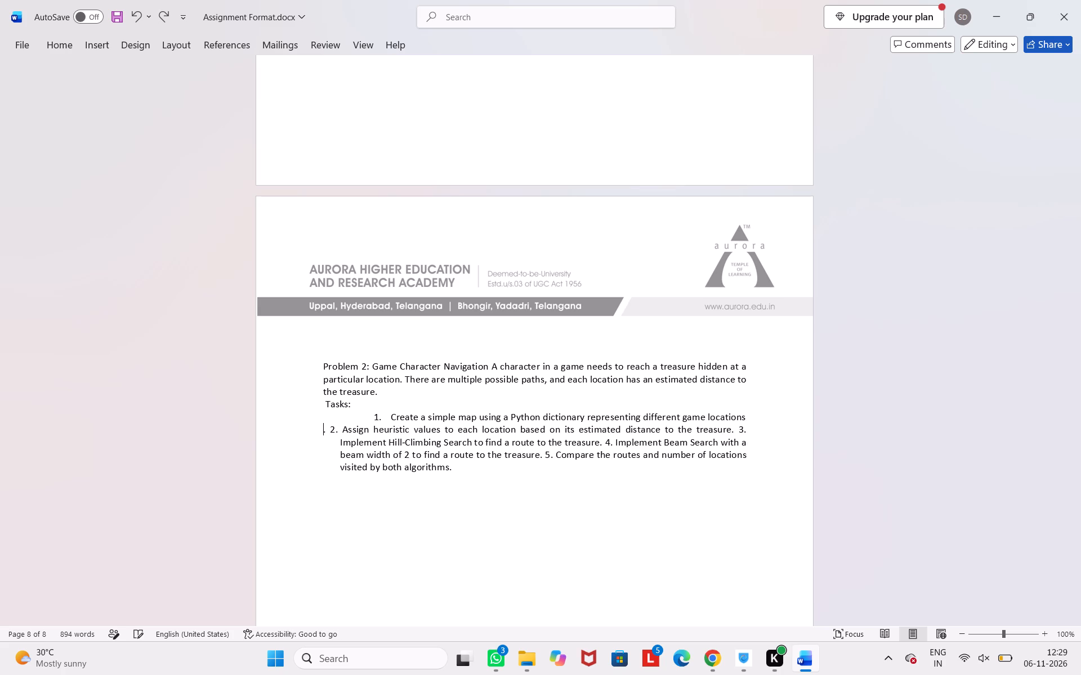
{"action": "key", "text": "ctrl+z"}
{"action": "key", "text": "ctrl+z"}
{"action": "key", "text": "ctrl+z"}
{"action": "key", "text": "ctrl+z"}
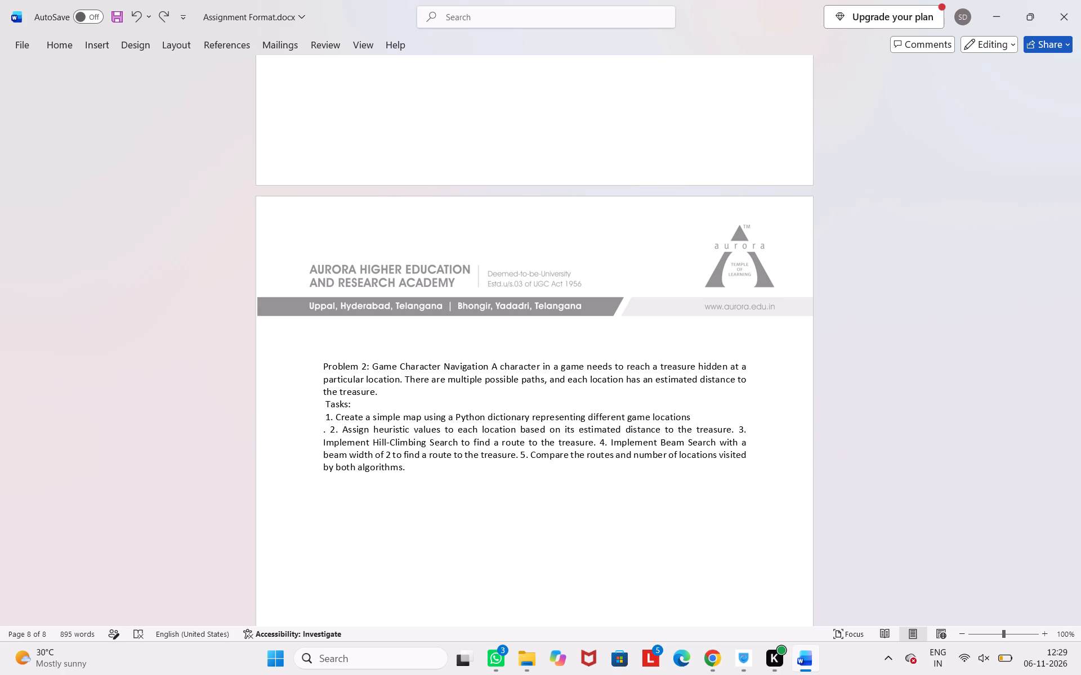
{"action": "key", "text": "Right"}
{"action": "key", "text": "BackSpace"}
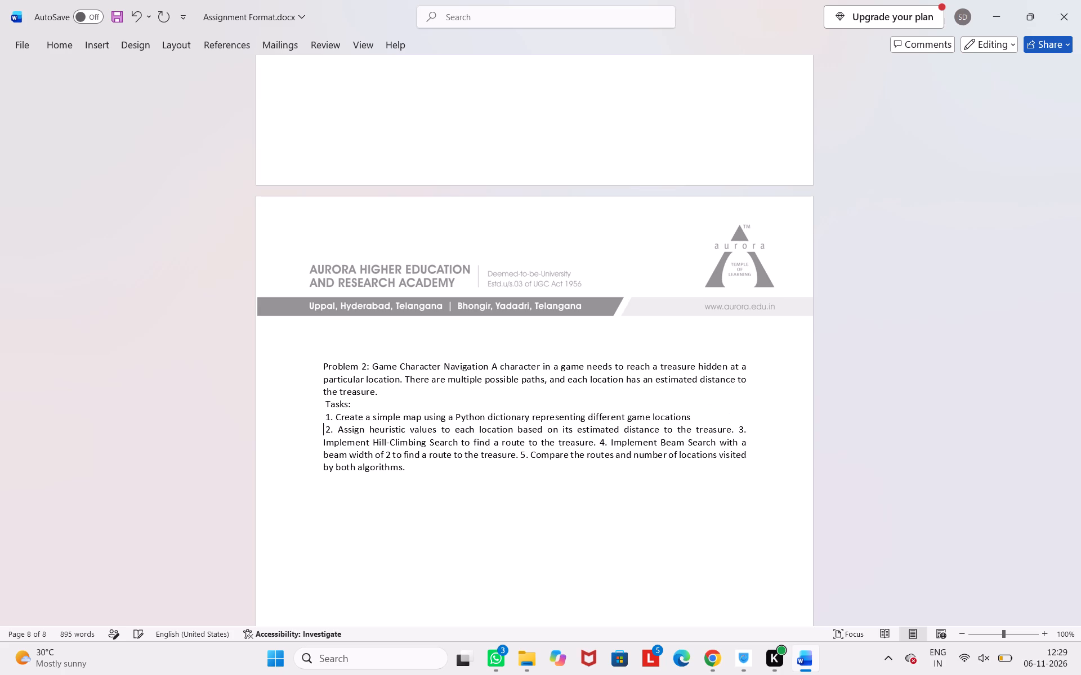
Start tasks 3, 4 and 5 on separate lines and add a blank line above "Tasks:".
{"action": "left_click", "coordinate": [732, 427]}
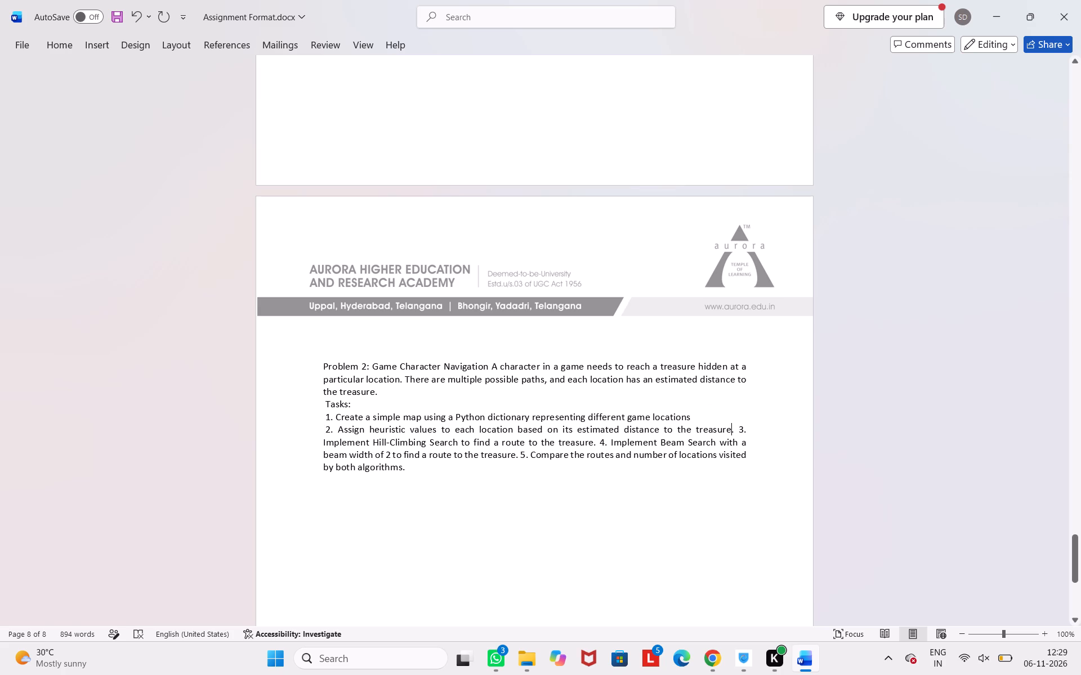
{"action": "key", "text": "Down"}
{"action": "key", "text": "Up"}
{"action": "key", "text": "Right"}
{"action": "key", "text": "Return"}
{"action": "key", "text": "backslash"}
{"action": "key", "text": "BackSpace"}
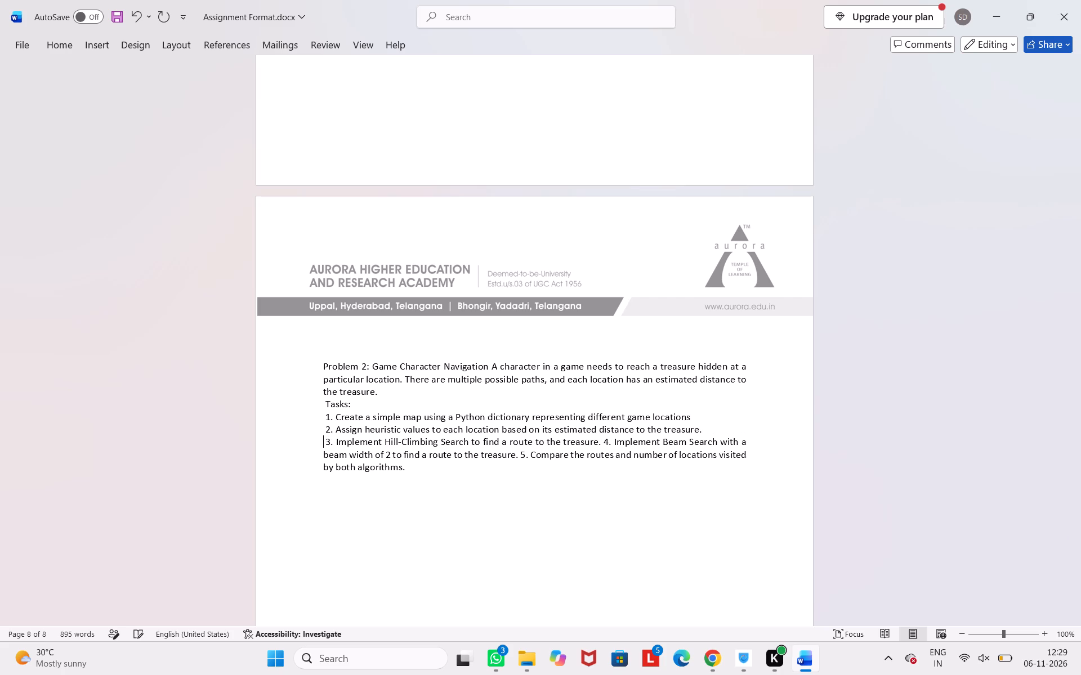
{"action": "key", "text": "Right"}
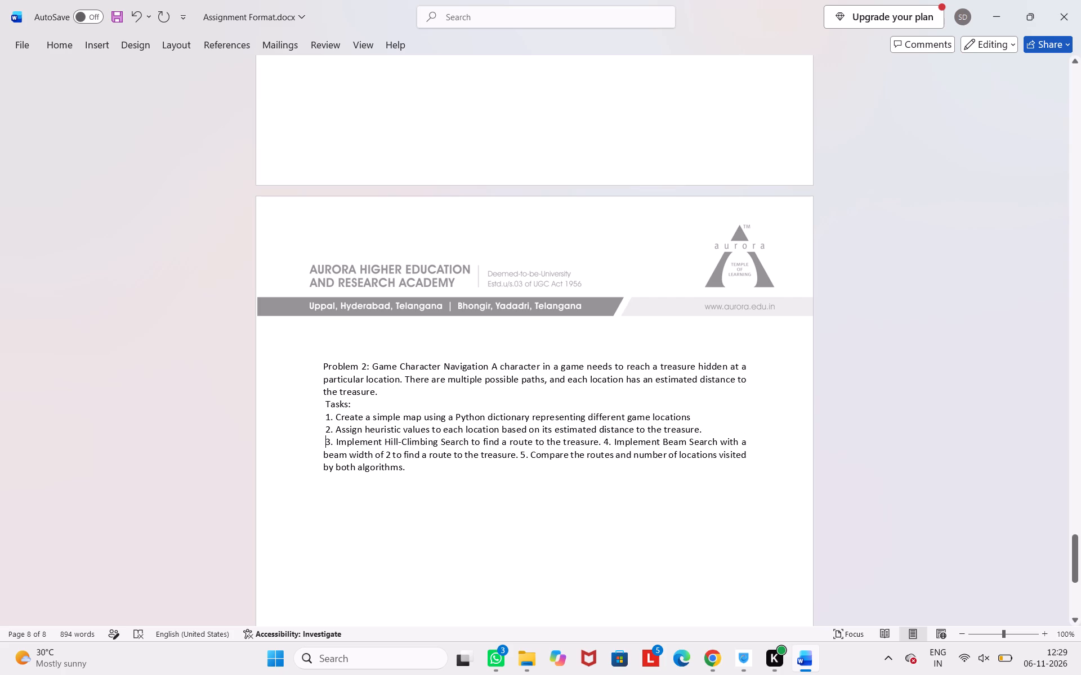
{"action": "left_click", "coordinate": [602, 443]}
{"action": "key", "text": "Return"}
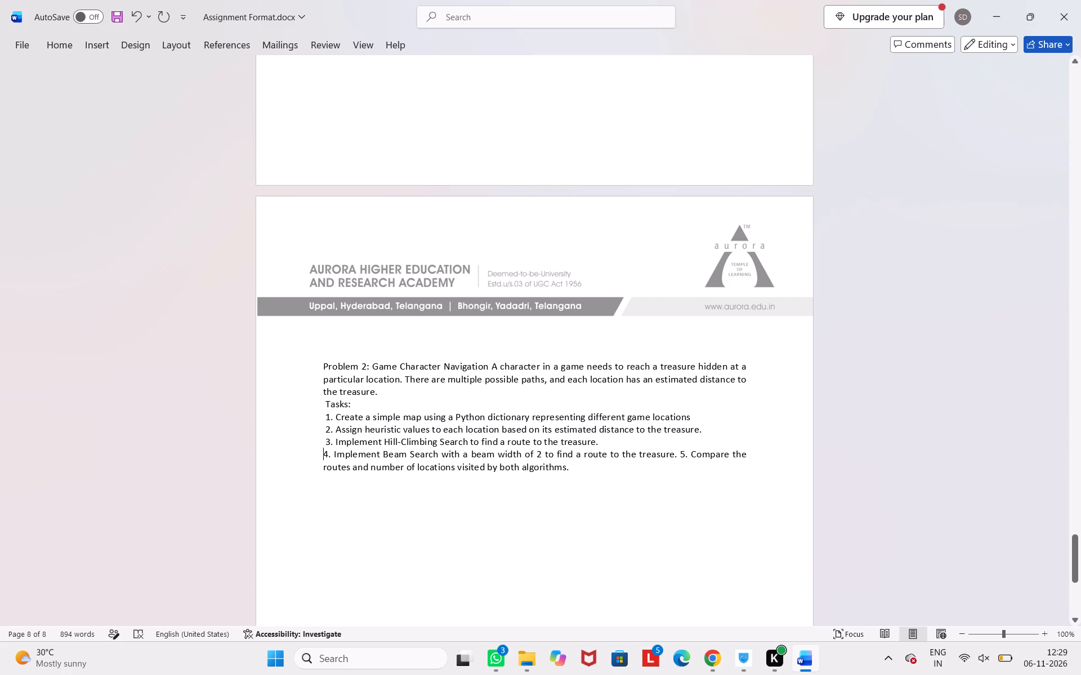
{"action": "left_click", "coordinate": [678, 453]}
{"action": "key", "text": "Return"}
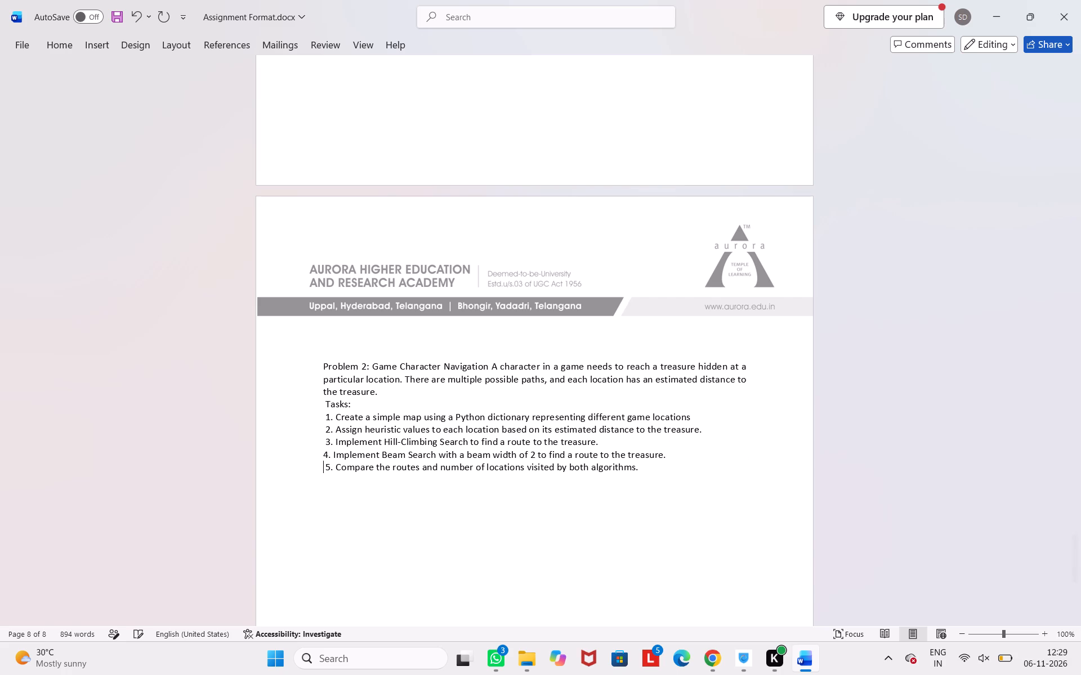
{"action": "left_click", "coordinate": [382, 390]}
{"action": "key", "text": "Return"}
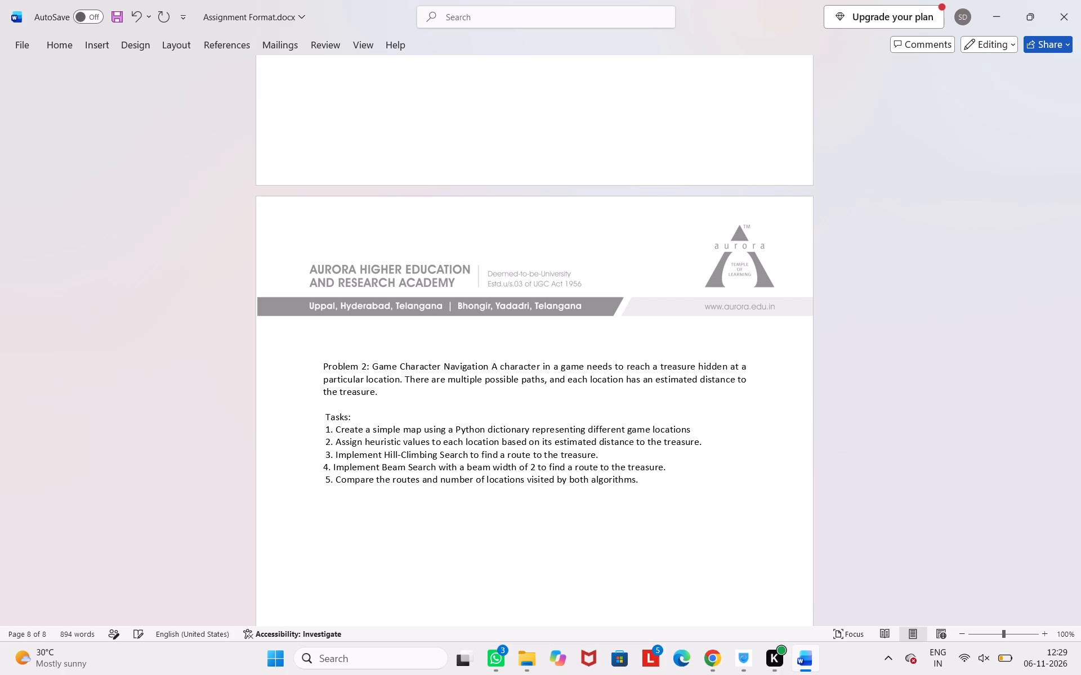
Format the Problem 2: Game Character Navigation statement paragraph in bold Times New Roman, size 12.
{"action": "left_click_drag", "start_coordinate": [320, 363], "coordinate": [352, 377]}
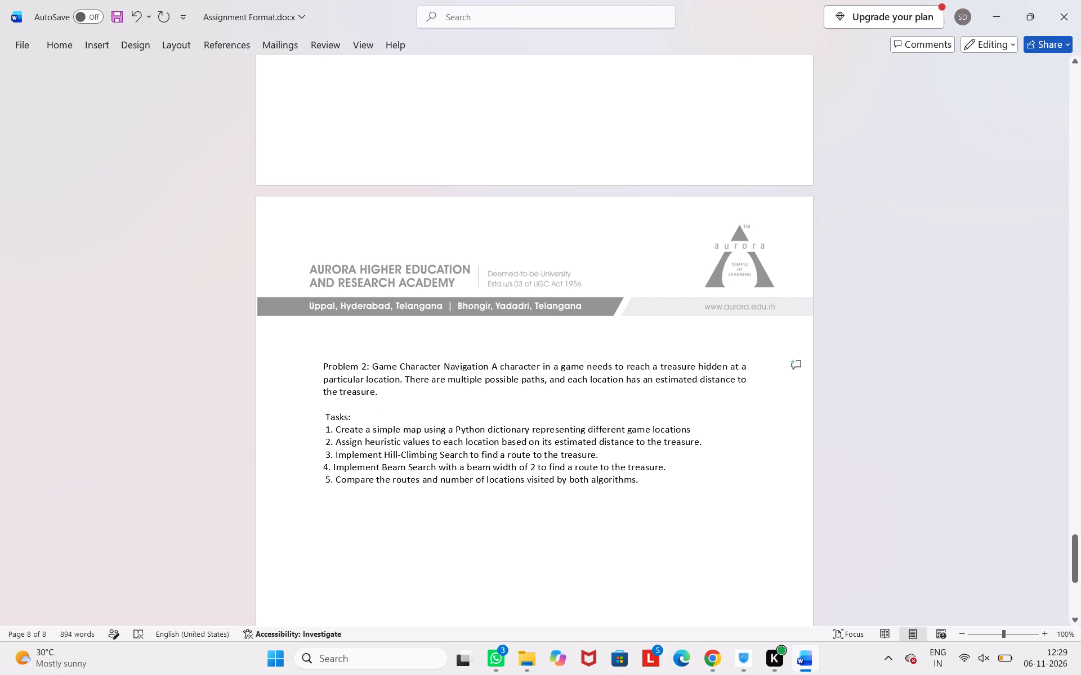
{"action": "left_click_drag", "start_coordinate": [352, 377], "coordinate": [376, 387]}
{"action": "left_click", "coordinate": [388, 366]}
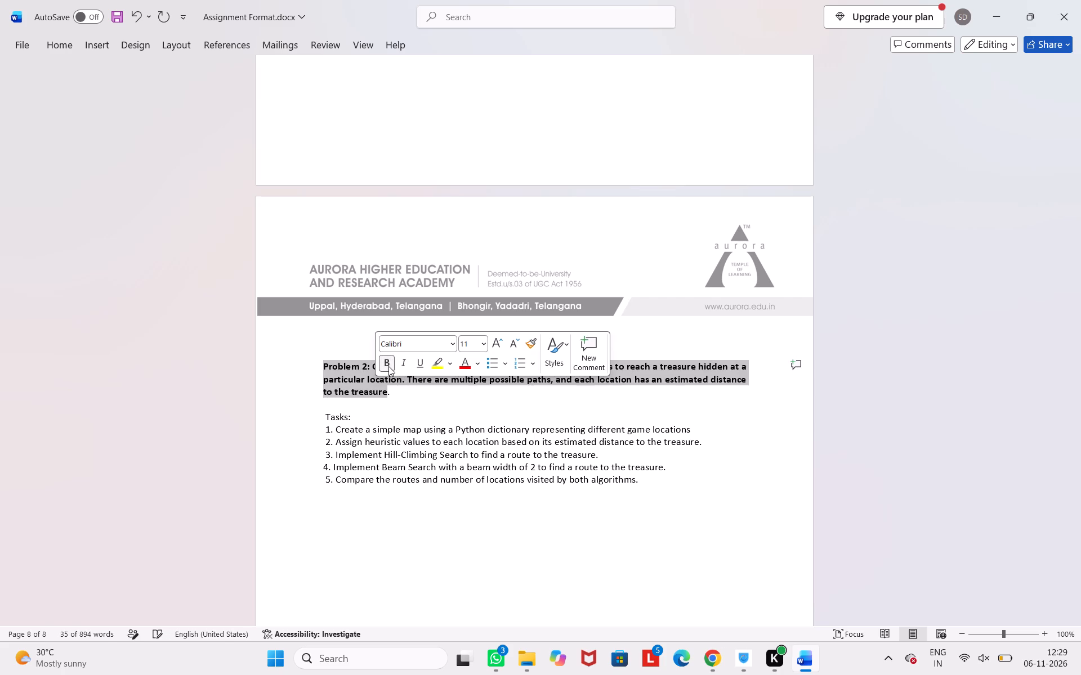
{"action": "left_click", "coordinate": [450, 345]}
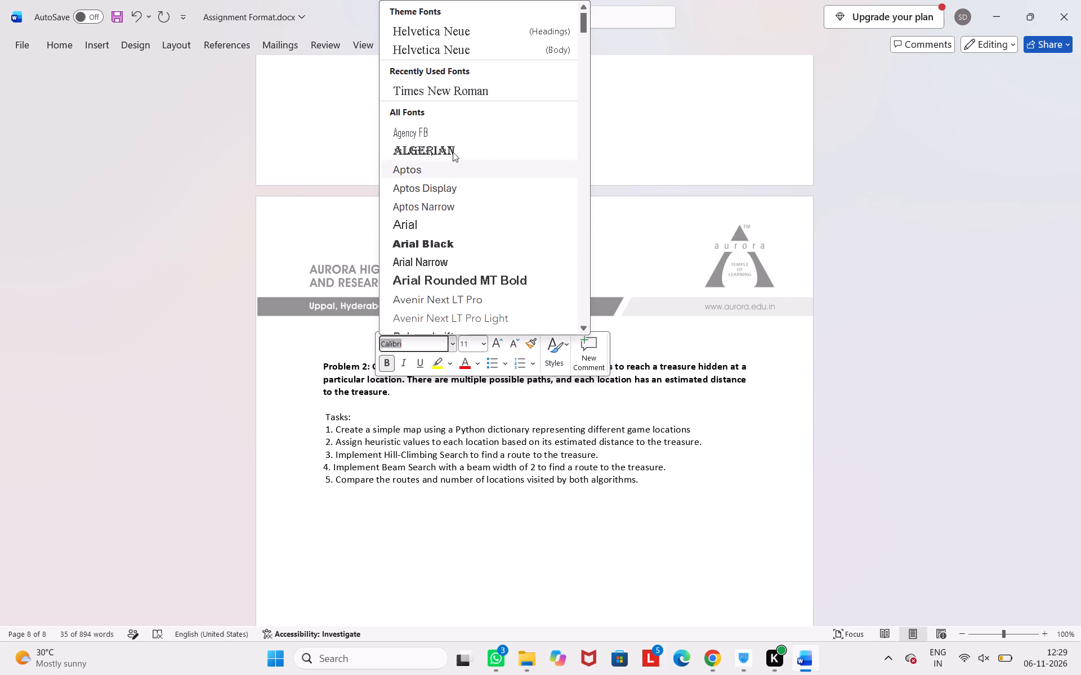
{"action": "left_click", "coordinate": [452, 95]}
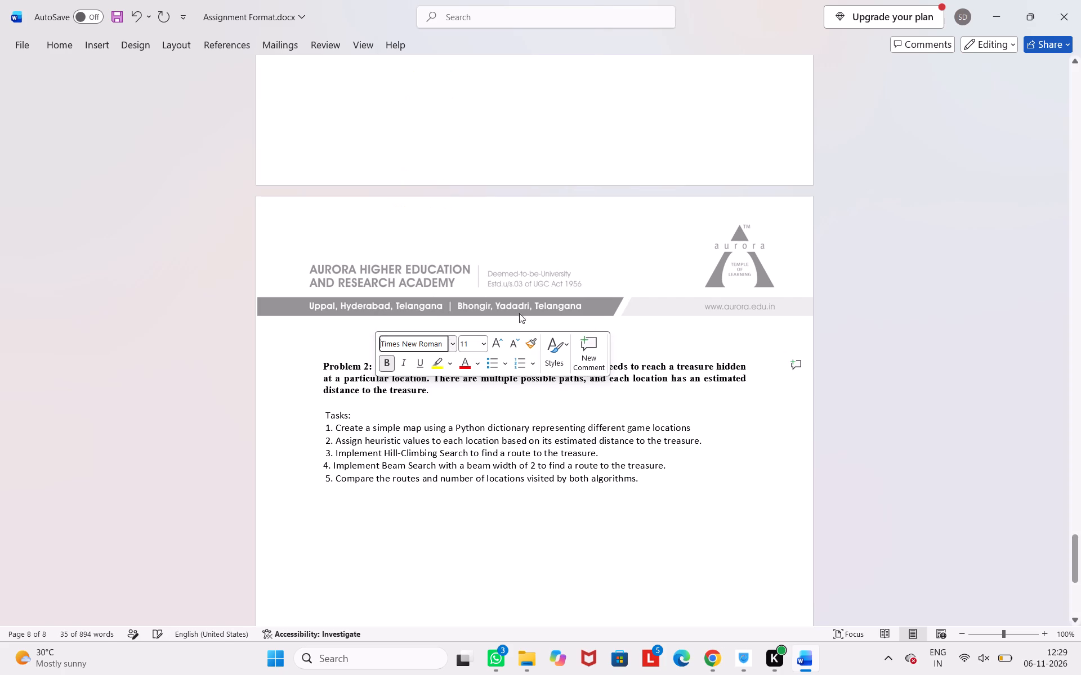
{"action": "left_click", "coordinate": [479, 341]}
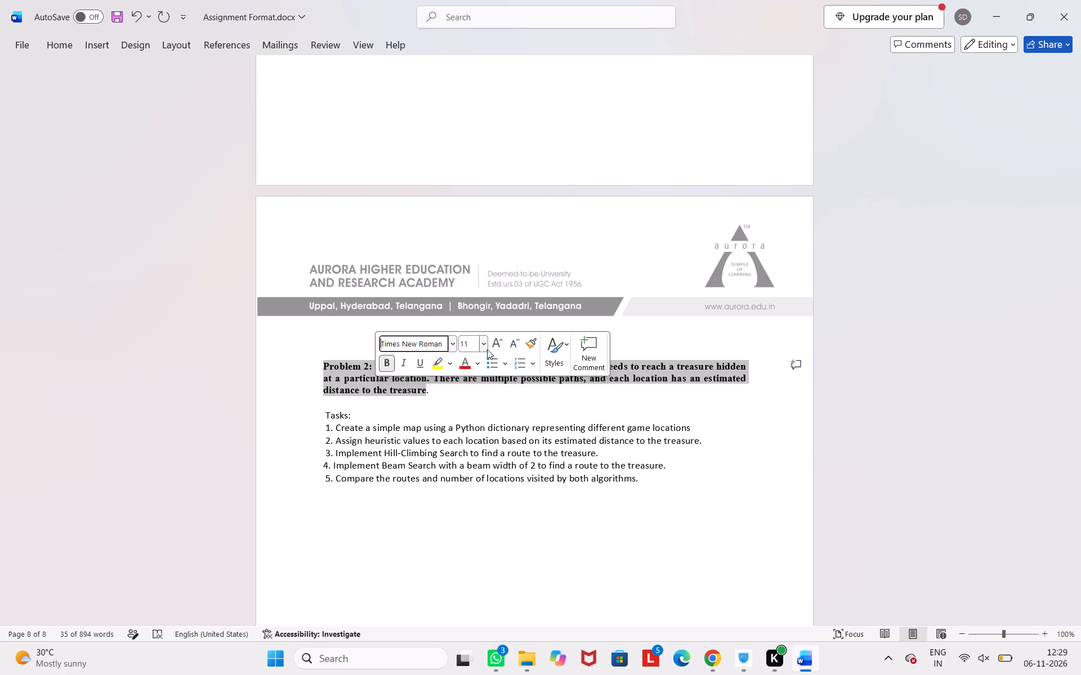
{"action": "left_click", "coordinate": [487, 349]}
{"action": "left_click", "coordinate": [471, 429]}
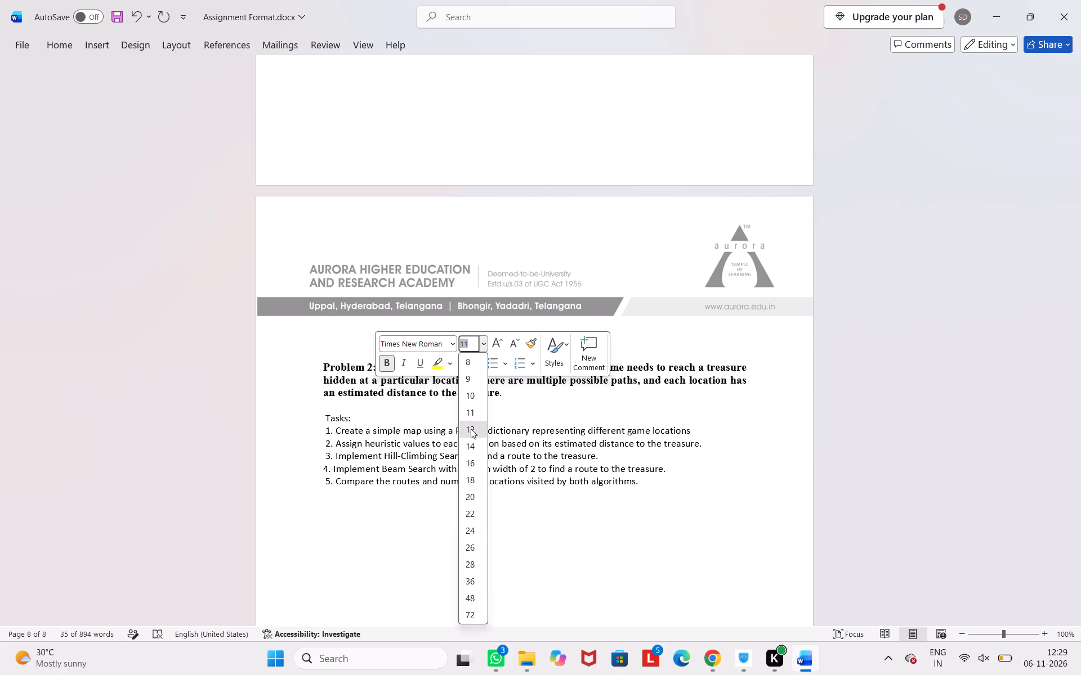
Format the "Tasks:" label and the five task lines of Problem 2 in Times New Roman, size 12.
{"action": "left_click_drag", "start_coordinate": [383, 548], "coordinate": [321, 419]}
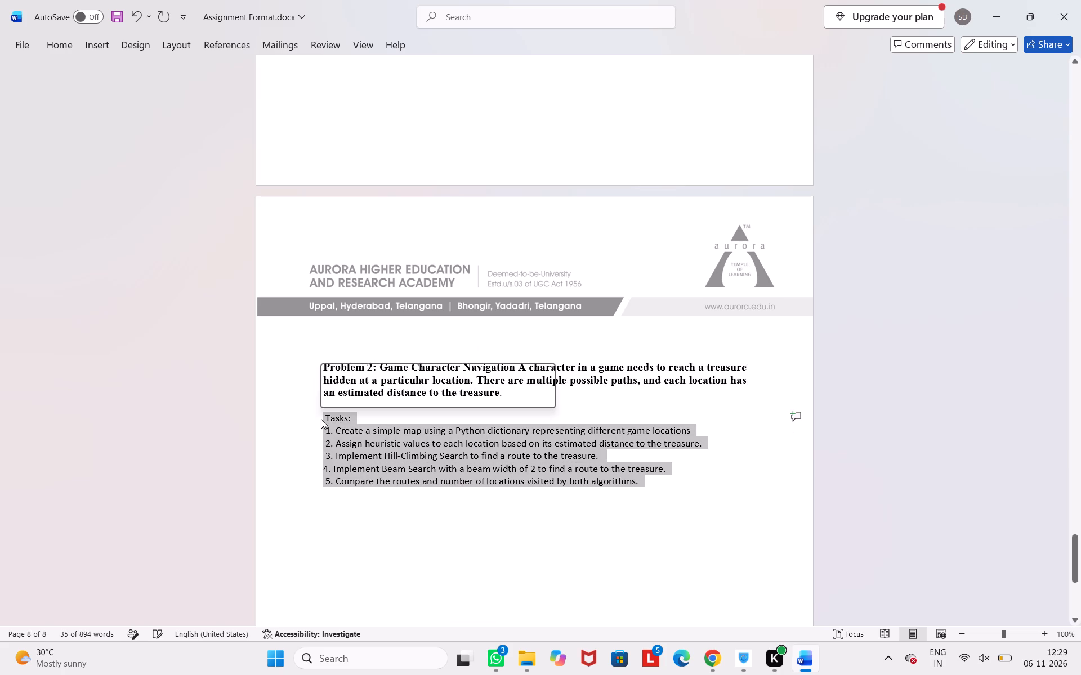
{"action": "left_click", "coordinate": [396, 381]}
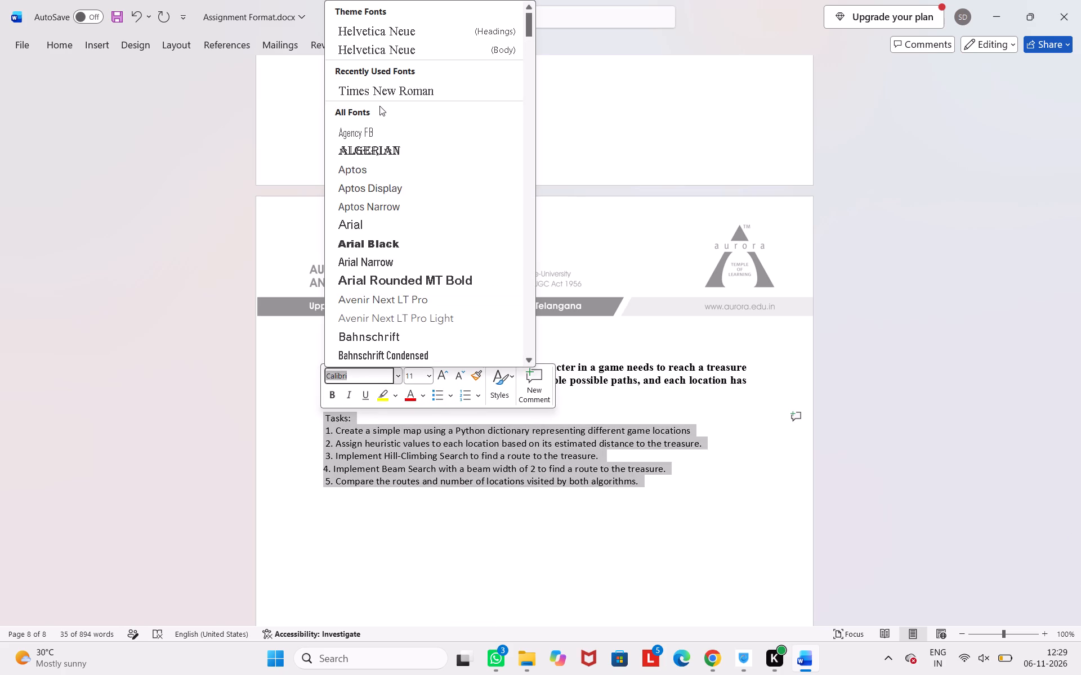
{"action": "left_click", "coordinate": [380, 94]}
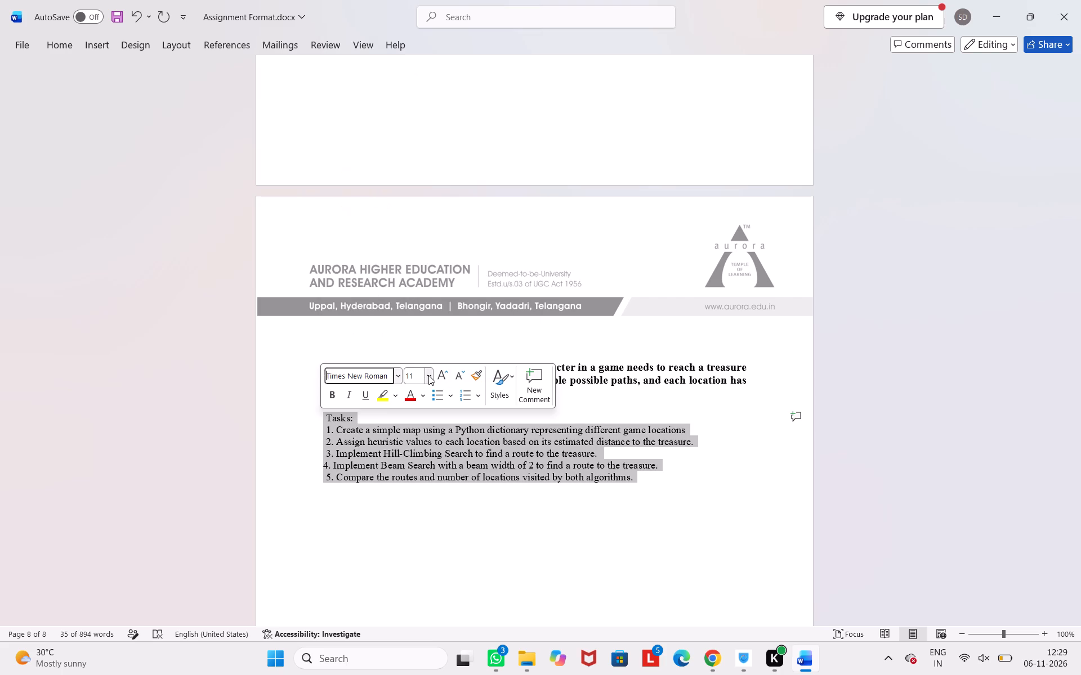
{"action": "left_click", "coordinate": [428, 375]}
{"action": "left_click", "coordinate": [413, 173]}
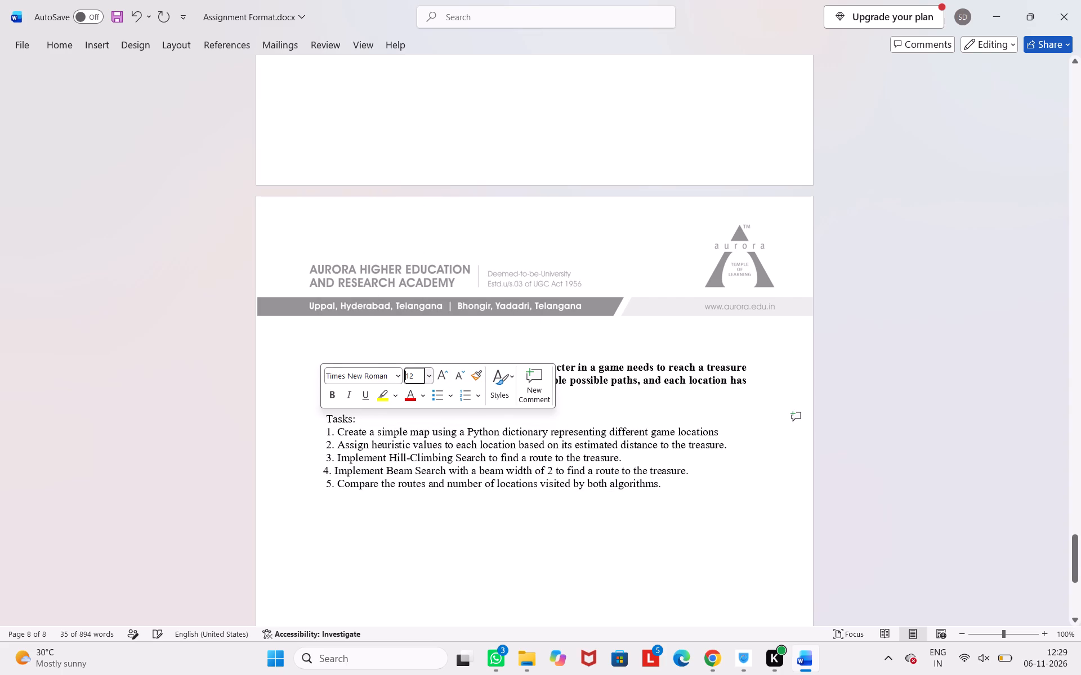
{"action": "left_click", "coordinate": [436, 564]}
Add four new lines below task 5 of Problem 2 to make room for further content.
{"action": "scroll", "coordinate": [436, 564], "scroll_direction": "down", "scroll_amount": 1}
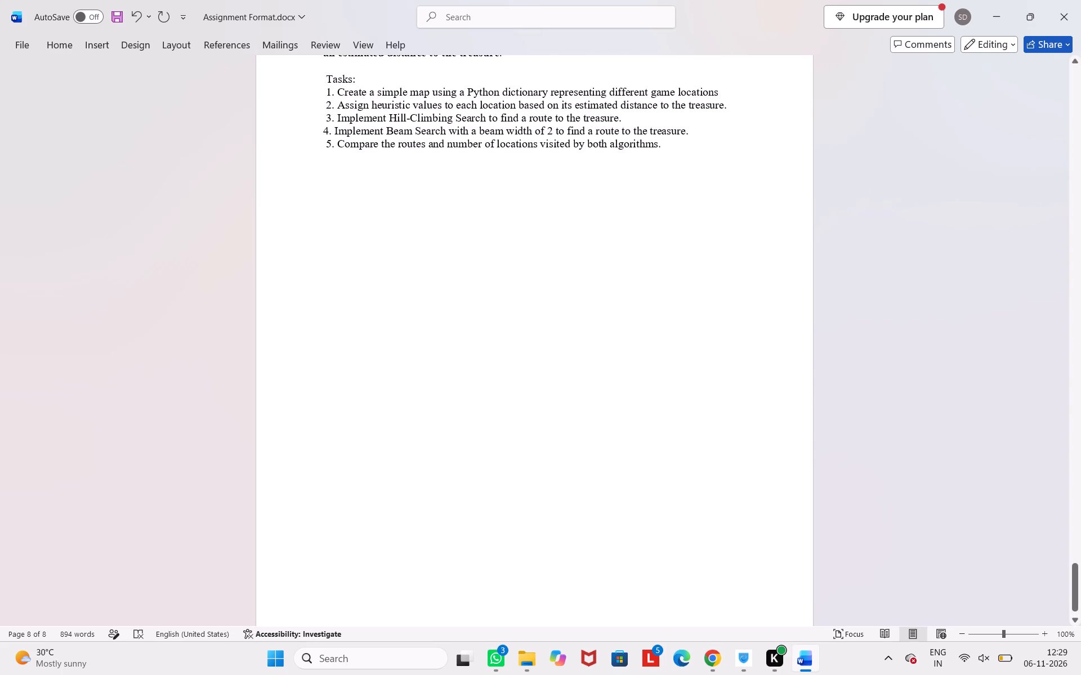
{"action": "left_click", "coordinate": [686, 149]}
{"action": "key", "text": "Return"}
{"action": "key", "text": "Return"}
{"action": "key", "text": "Return"}
{"action": "key", "text": "Return"}
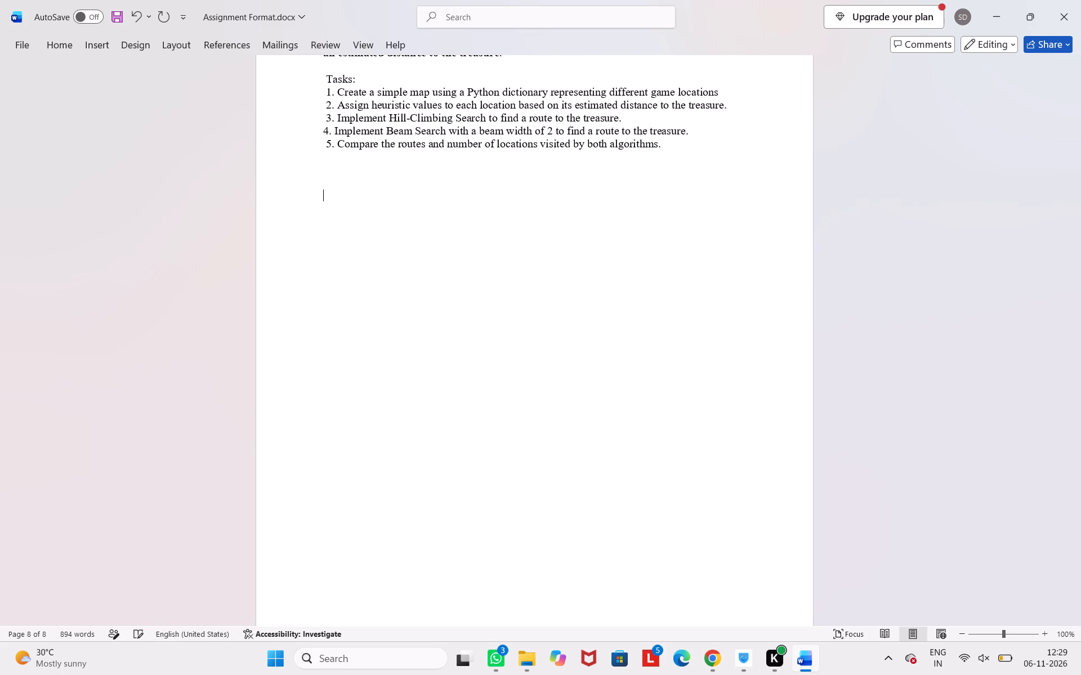
Switch to the Colab notebook in Chrome and capture a screenshot of Problem 2 from its heading through the Step 1 and Step 2 code cells.
{"action": "key", "text": "alt+Tab"}
{"action": "scroll", "coordinate": [544, 61], "scroll_direction": "down", "scroll_amount": 1}
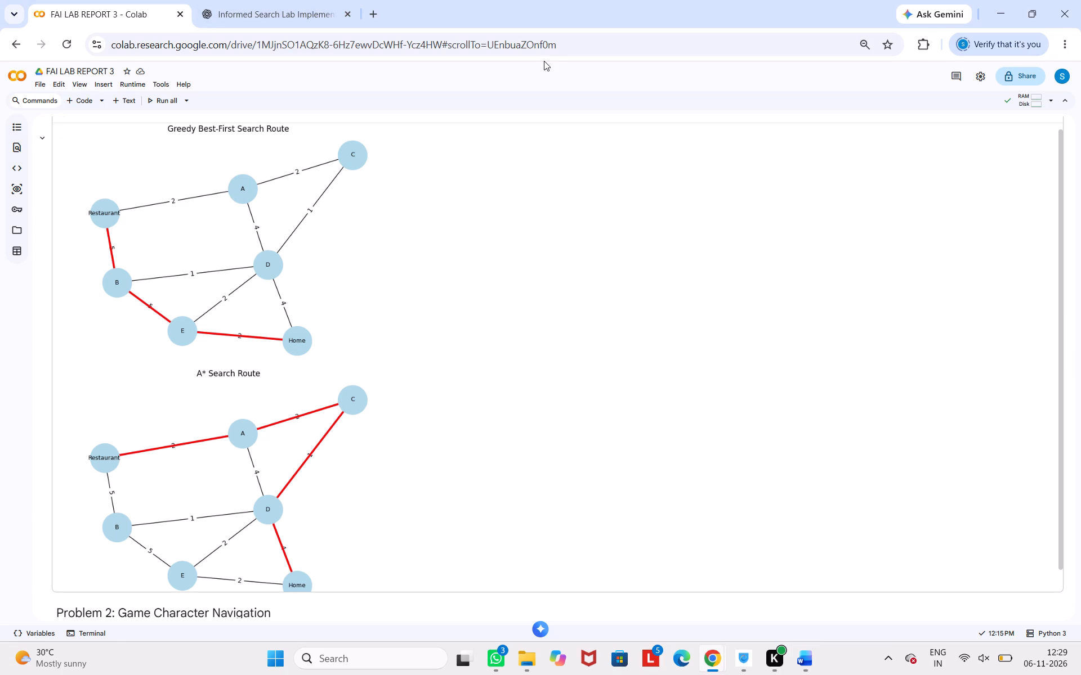
{"action": "scroll", "coordinate": [510, 299], "scroll_direction": "down", "scroll_amount": 4}
{"action": "scroll", "coordinate": [485, 339], "scroll_direction": "up", "scroll_amount": 1}
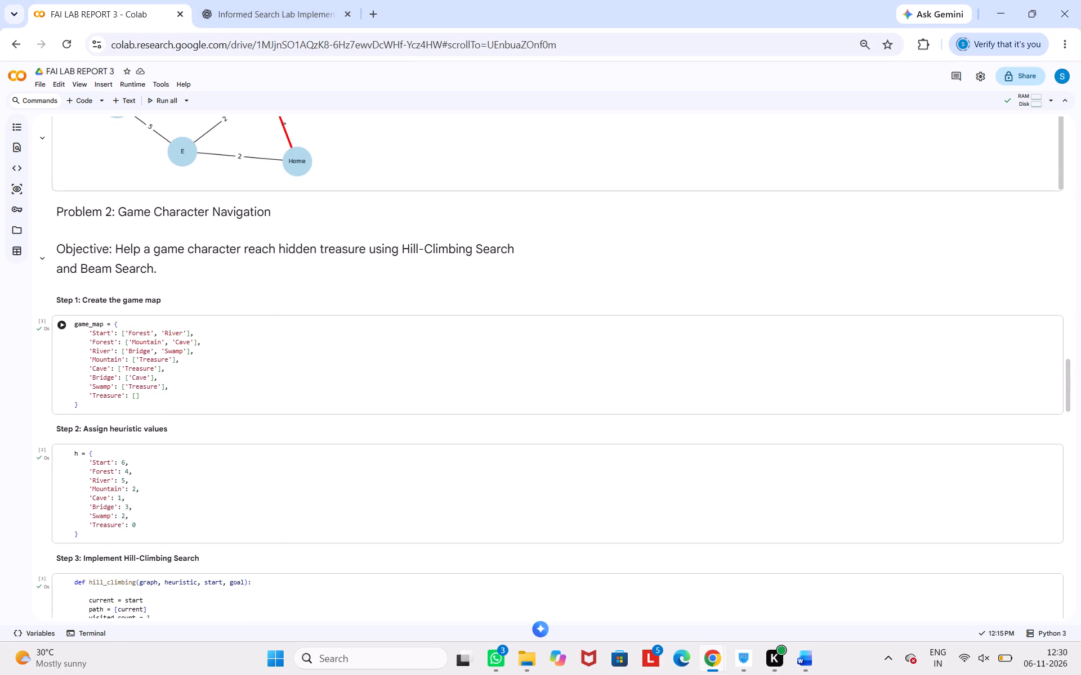
{"action": "scroll", "coordinate": [485, 339], "scroll_direction": "up", "scroll_amount": 1}
{"action": "scroll", "coordinate": [485, 339], "scroll_direction": "down", "scroll_amount": 2}
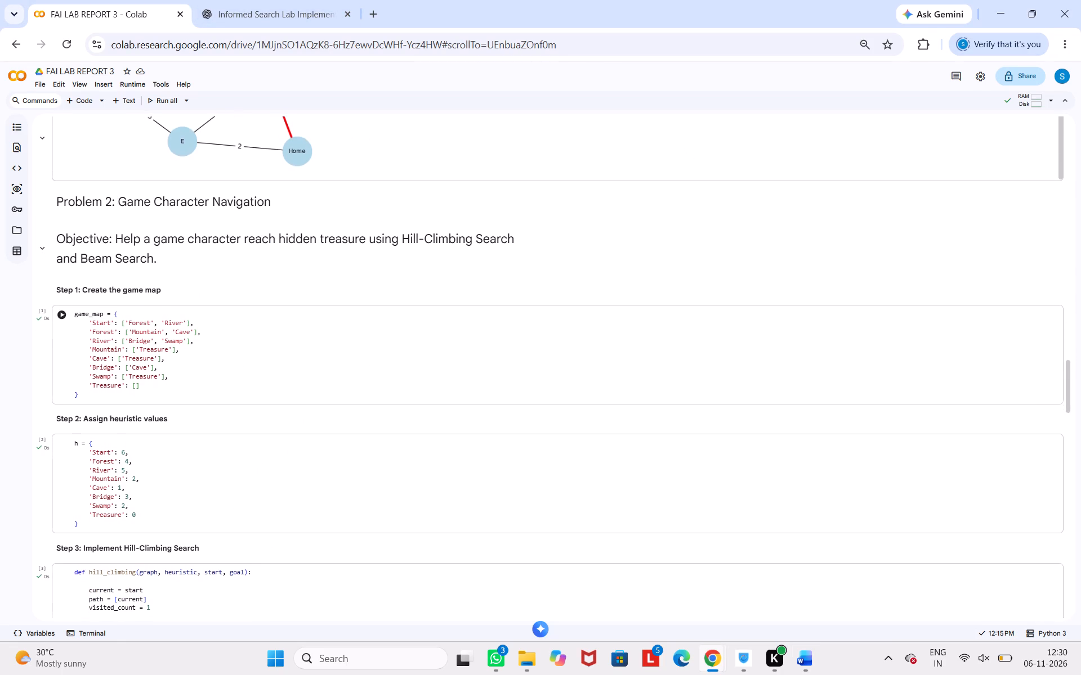
{"action": "scroll", "coordinate": [485, 339], "scroll_direction": "down", "scroll_amount": 1}
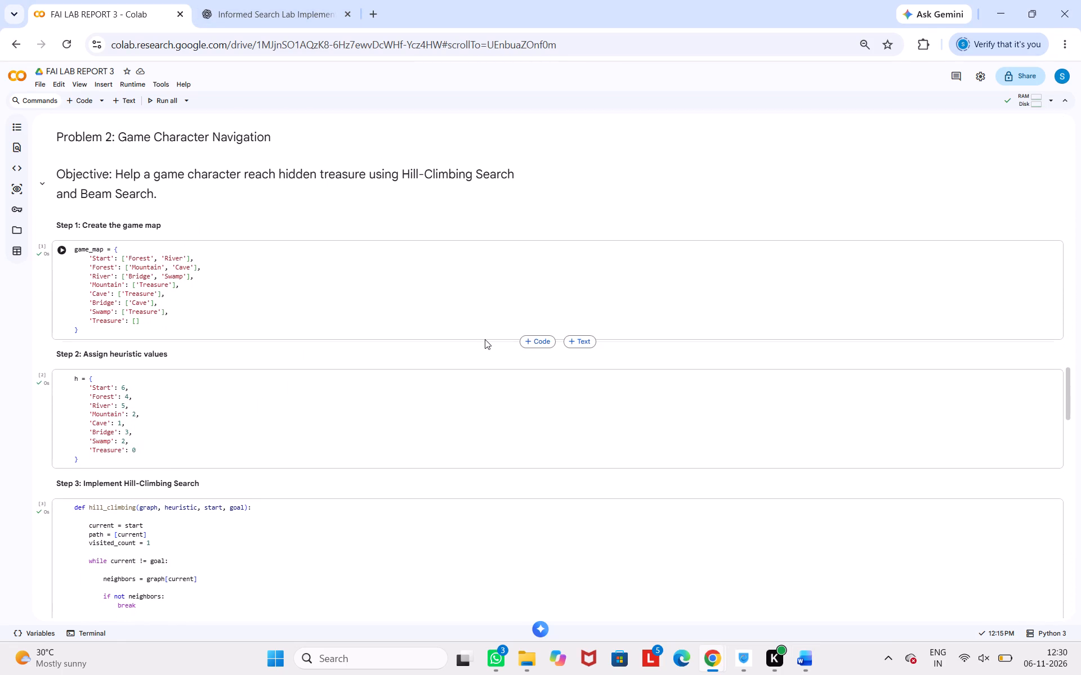
{"action": "key", "text": "ctrl+equal"}
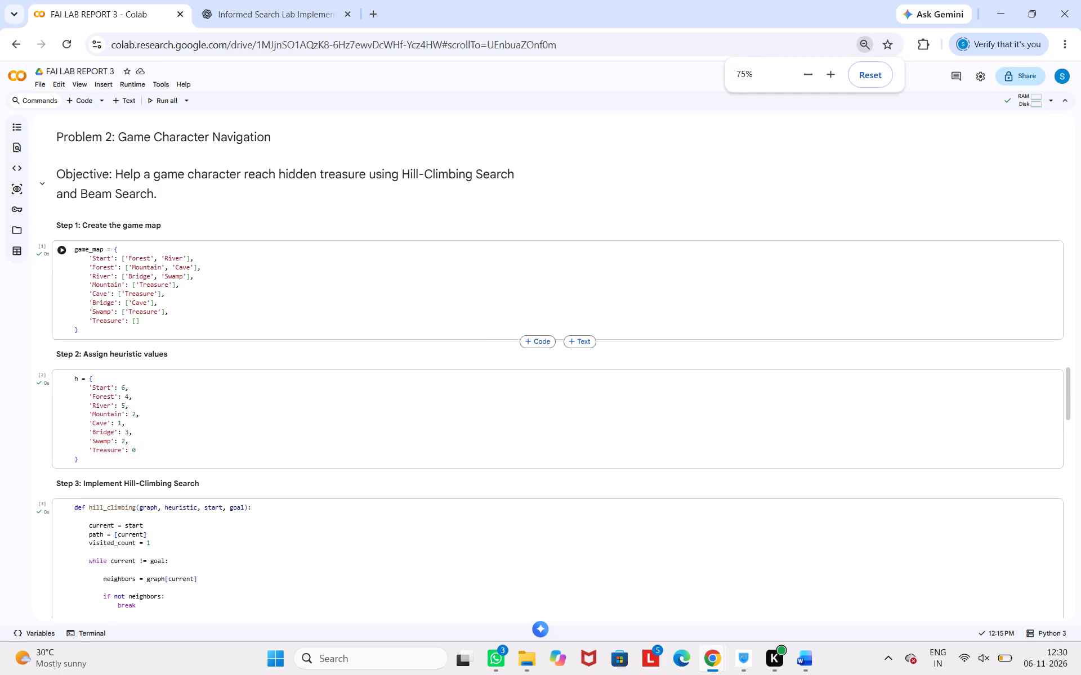
{"action": "key", "text": "ctrl+equal"}
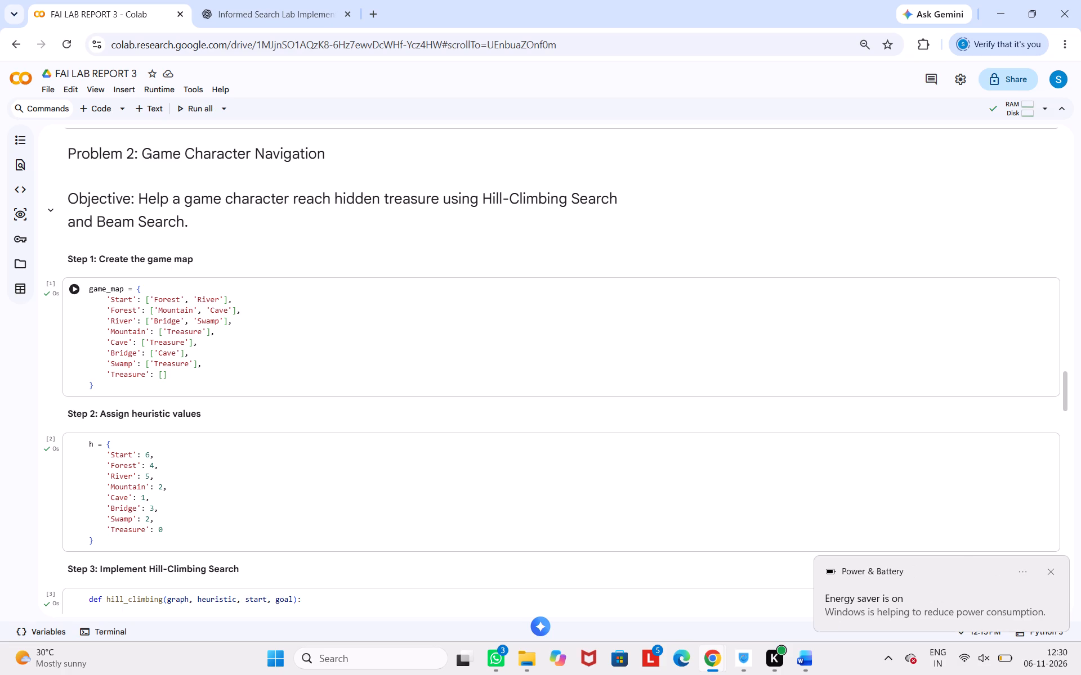
{"action": "key", "text": "ctrl+equal"}
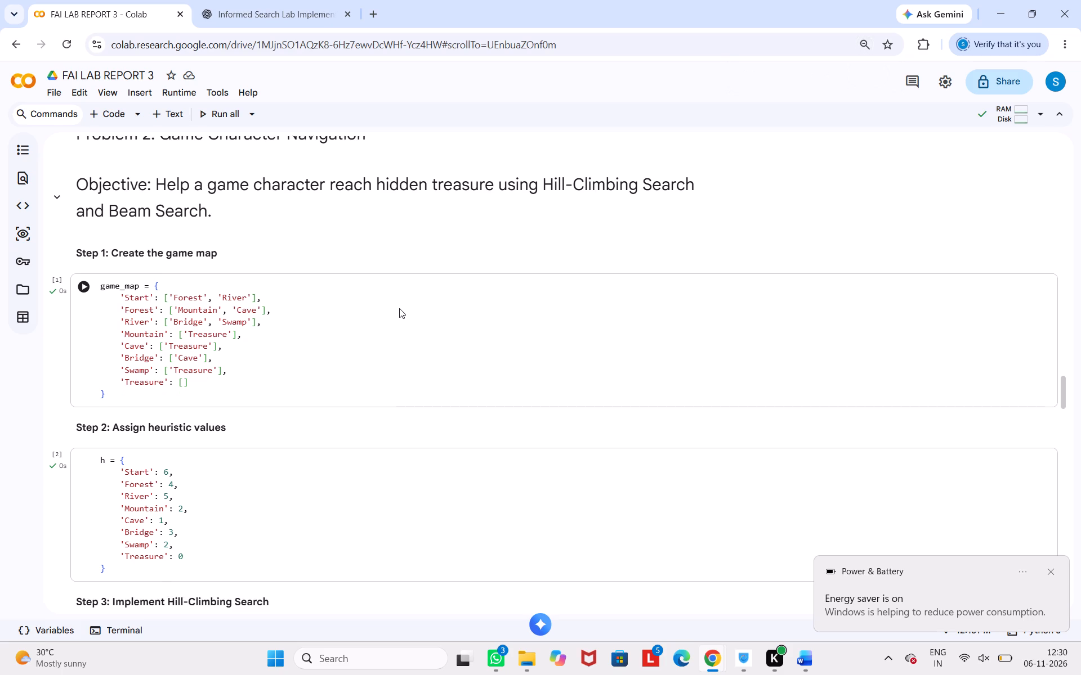
{"action": "key", "text": "ctrl+minus"}
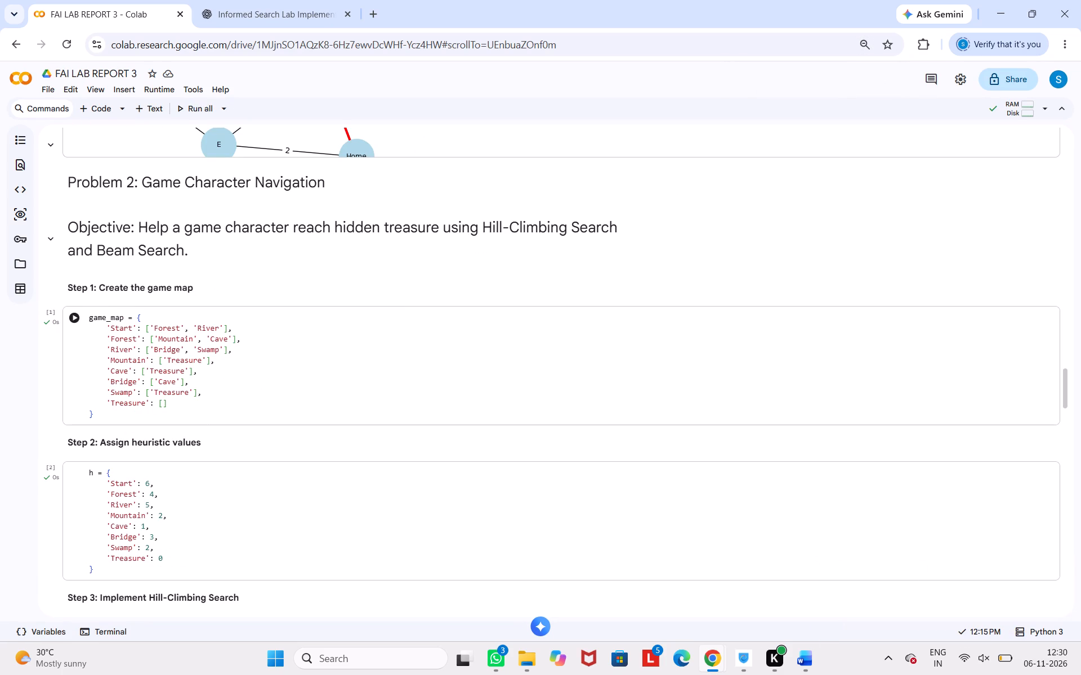
{"action": "key", "text": "shift+super+s"}
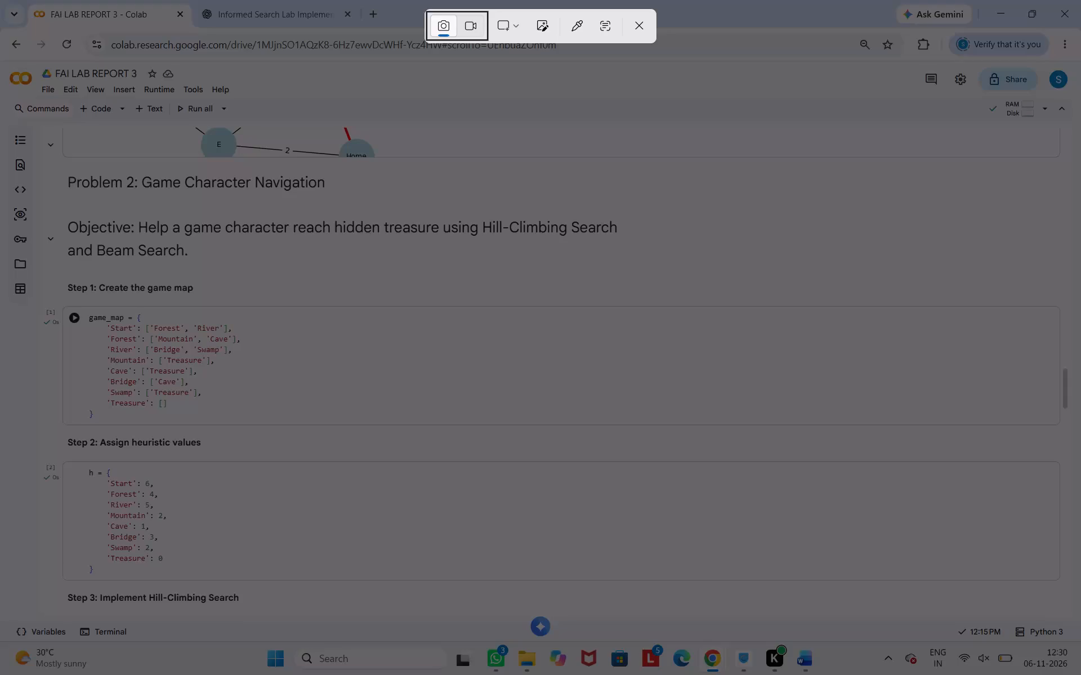
{"action": "left_click_drag", "start_coordinate": [3, 63], "coordinate": [614, 606]}
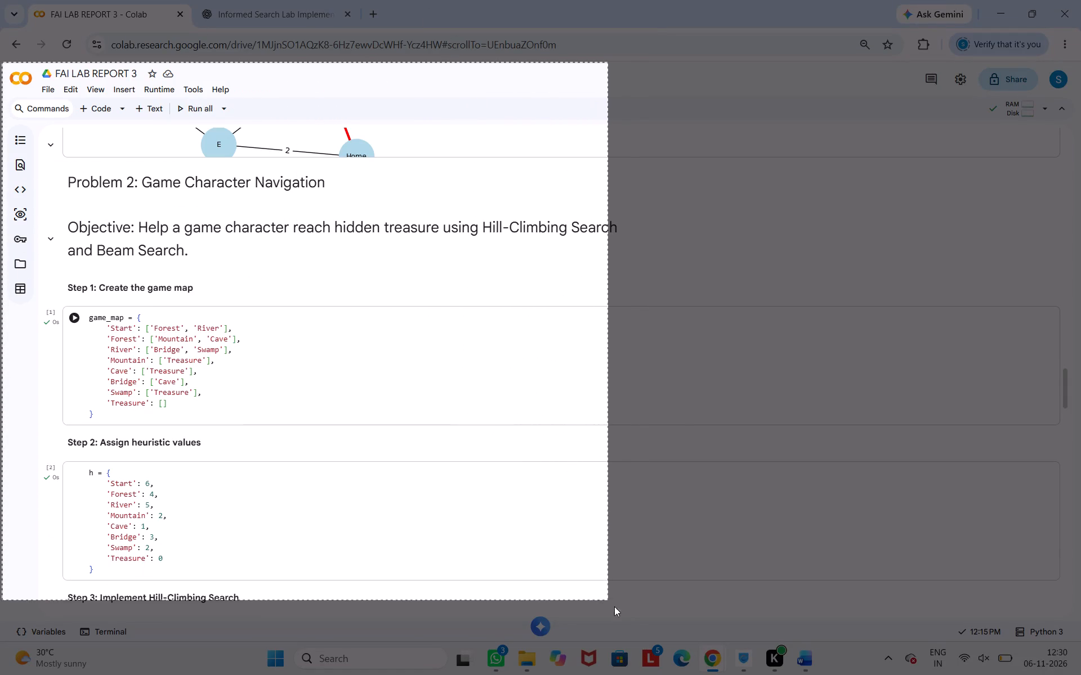
{"action": "left_click_drag", "start_coordinate": [614, 606], "coordinate": [857, 591]}
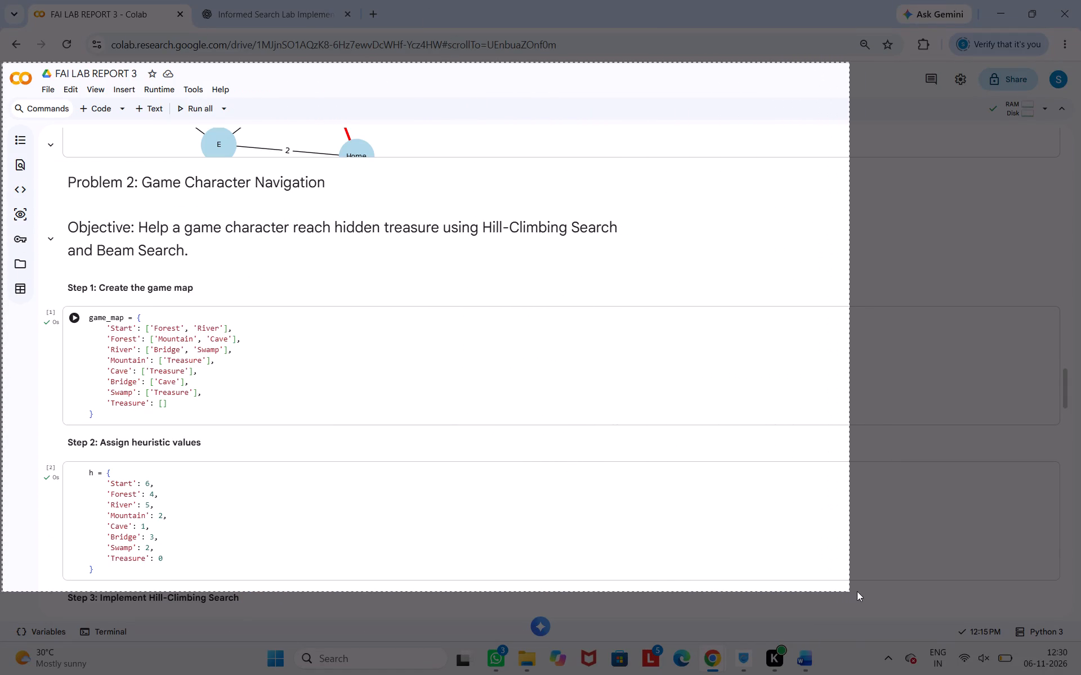
{"action": "left_click_drag", "start_coordinate": [857, 591], "coordinate": [1080, 592]}
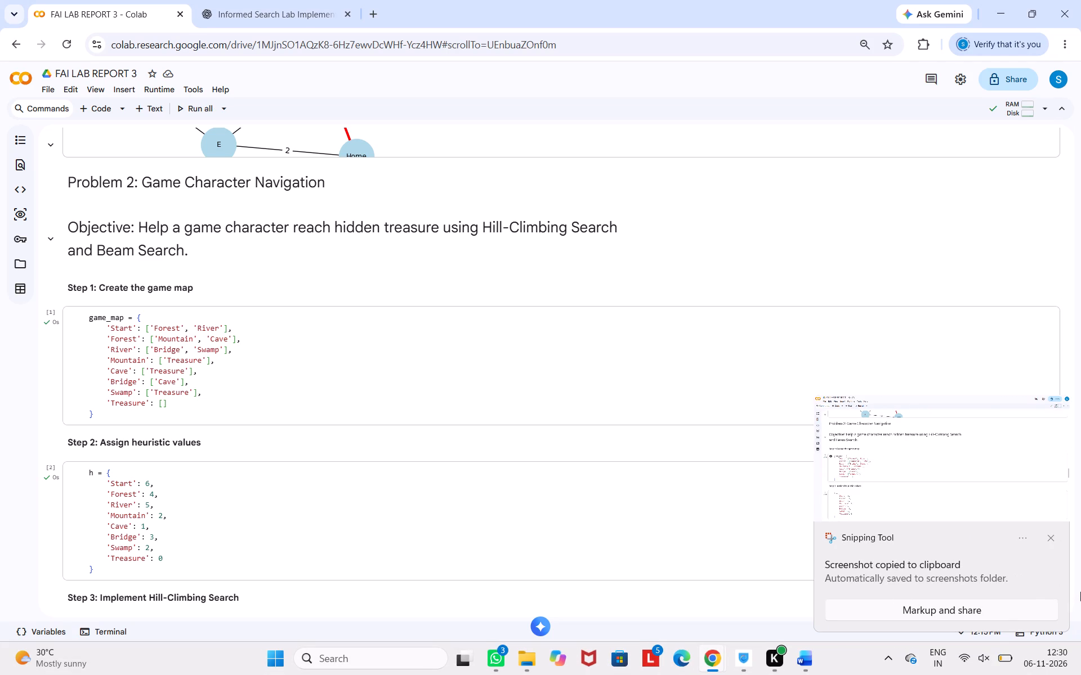
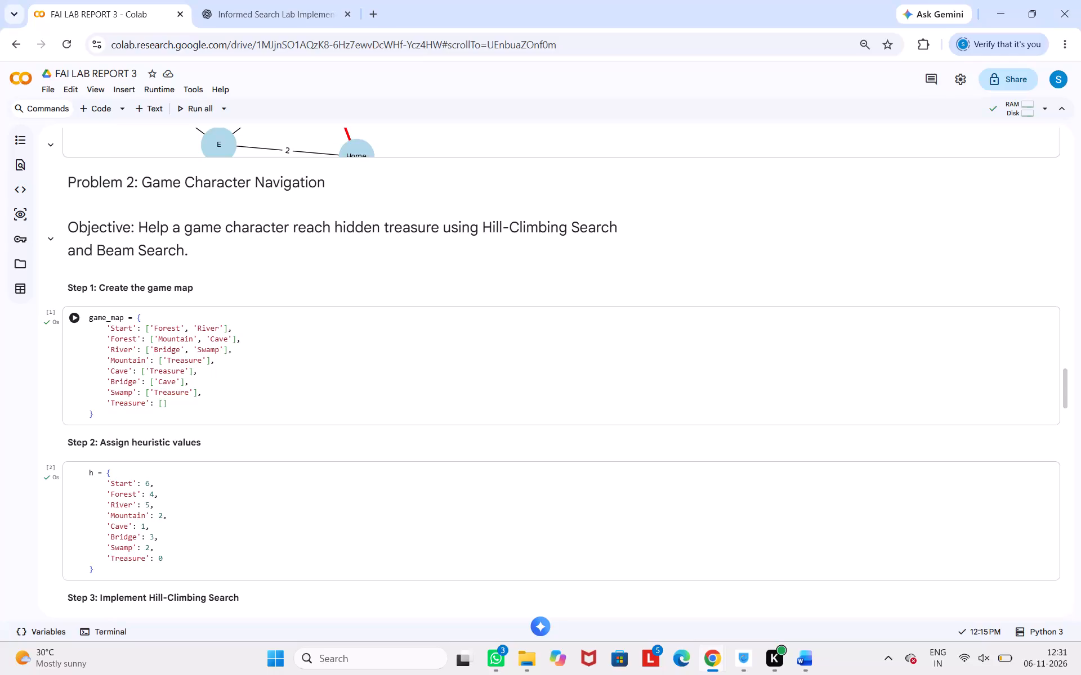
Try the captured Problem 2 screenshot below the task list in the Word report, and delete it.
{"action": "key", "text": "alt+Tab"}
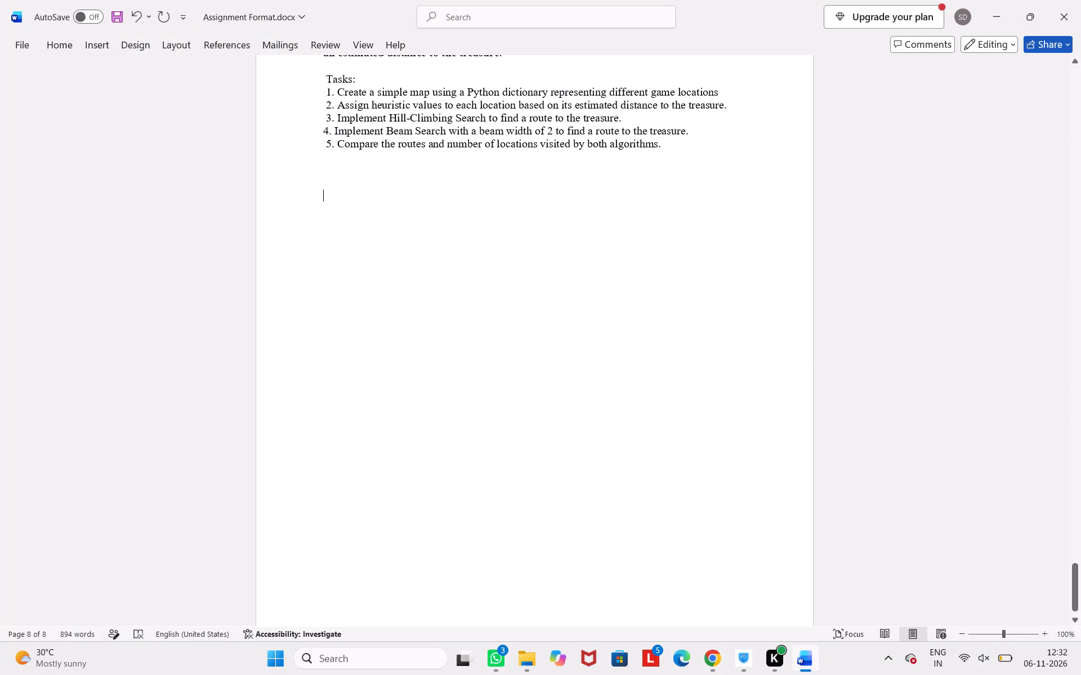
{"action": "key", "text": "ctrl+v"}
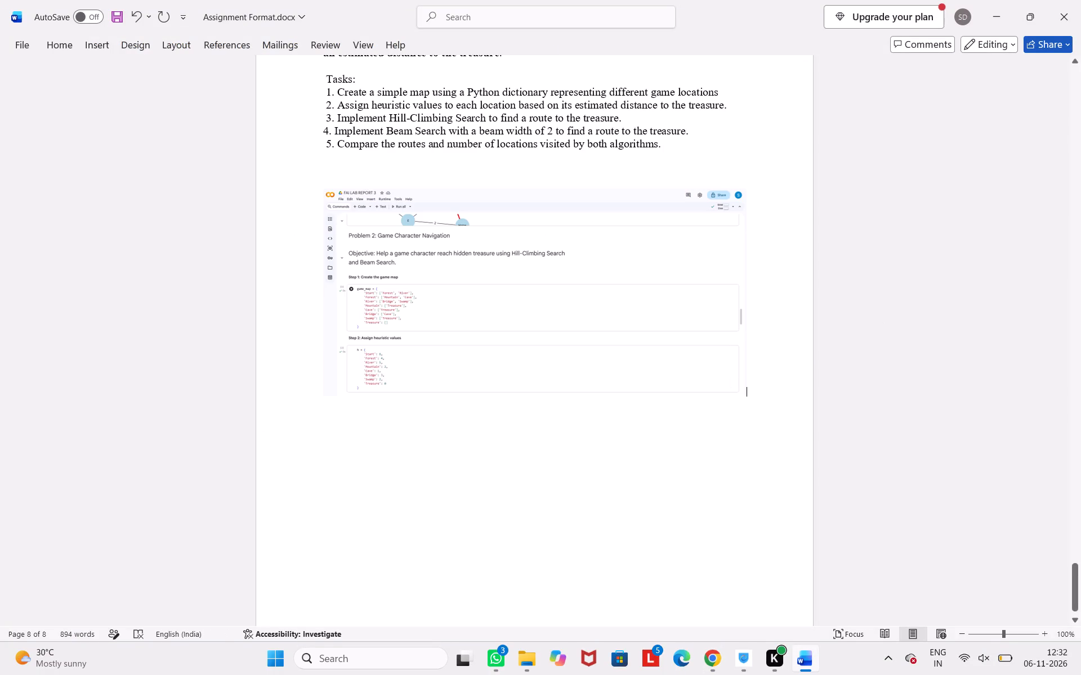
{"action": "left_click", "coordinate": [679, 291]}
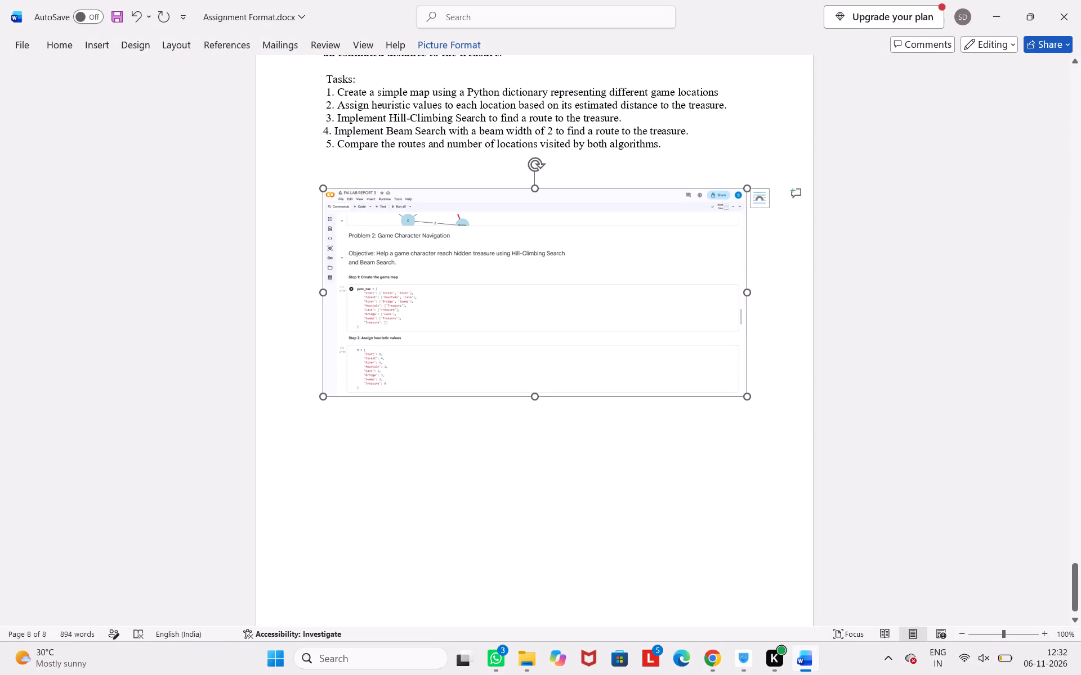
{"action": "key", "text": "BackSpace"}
Switch to the Colab notebook in Chrome, enlarge the page zoom one level, and recapture Problem 2 from its heading through the Step 2 code cell.
{"action": "key", "text": "alt+Tab"}
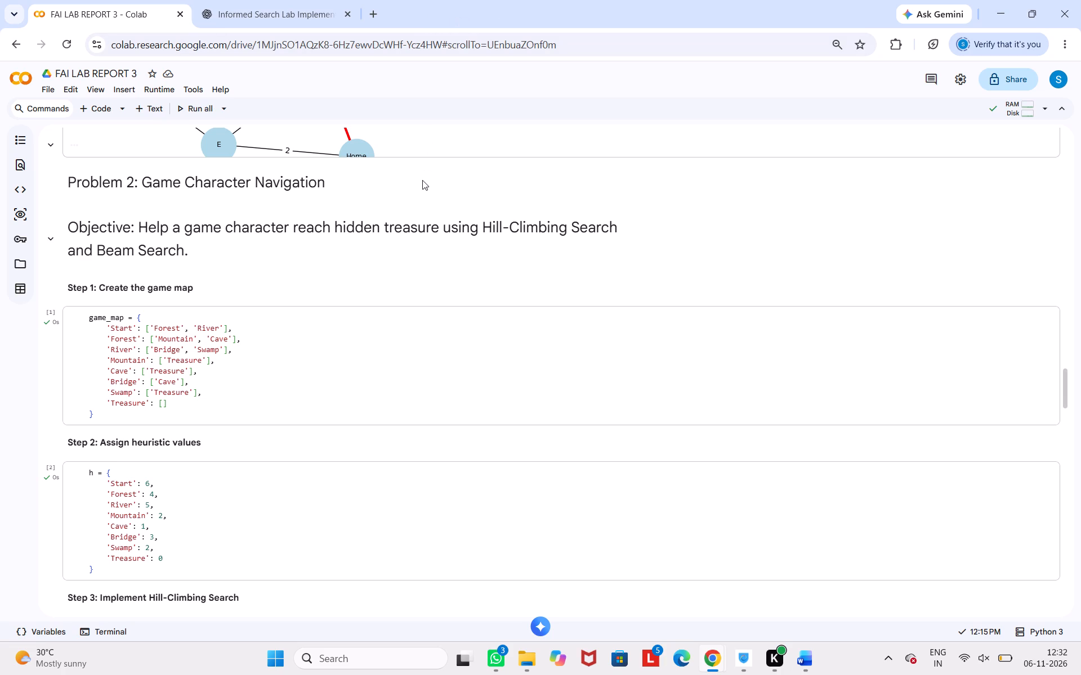
{"action": "scroll", "coordinate": [422, 180], "scroll_direction": "down", "scroll_amount": 1}
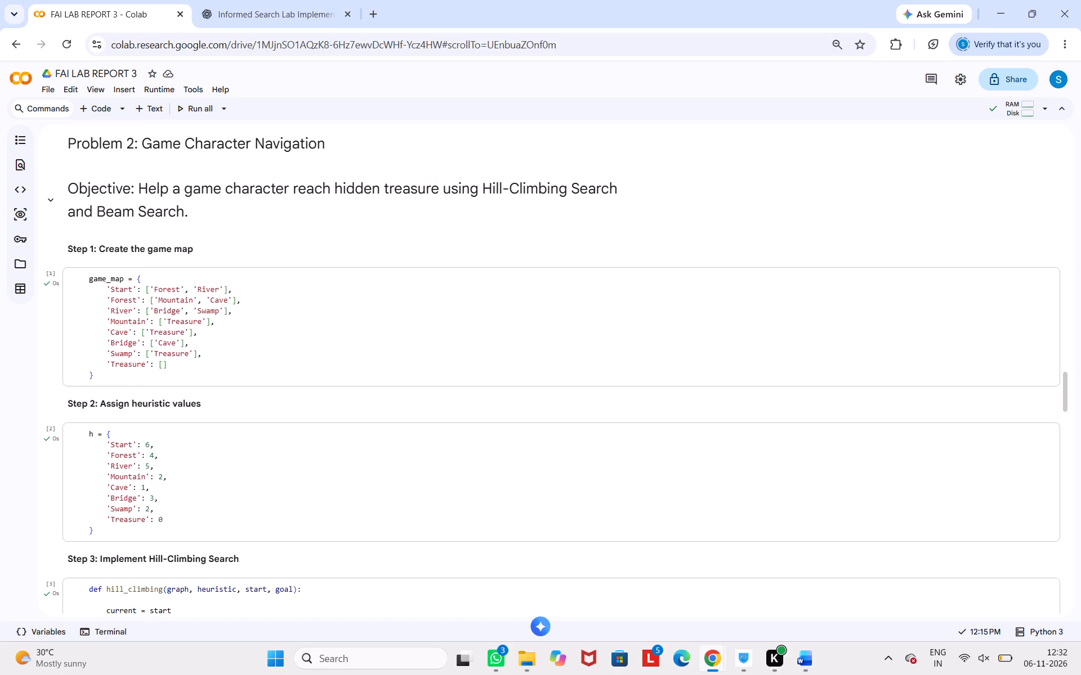
{"action": "key", "text": "ctrl+equal"}
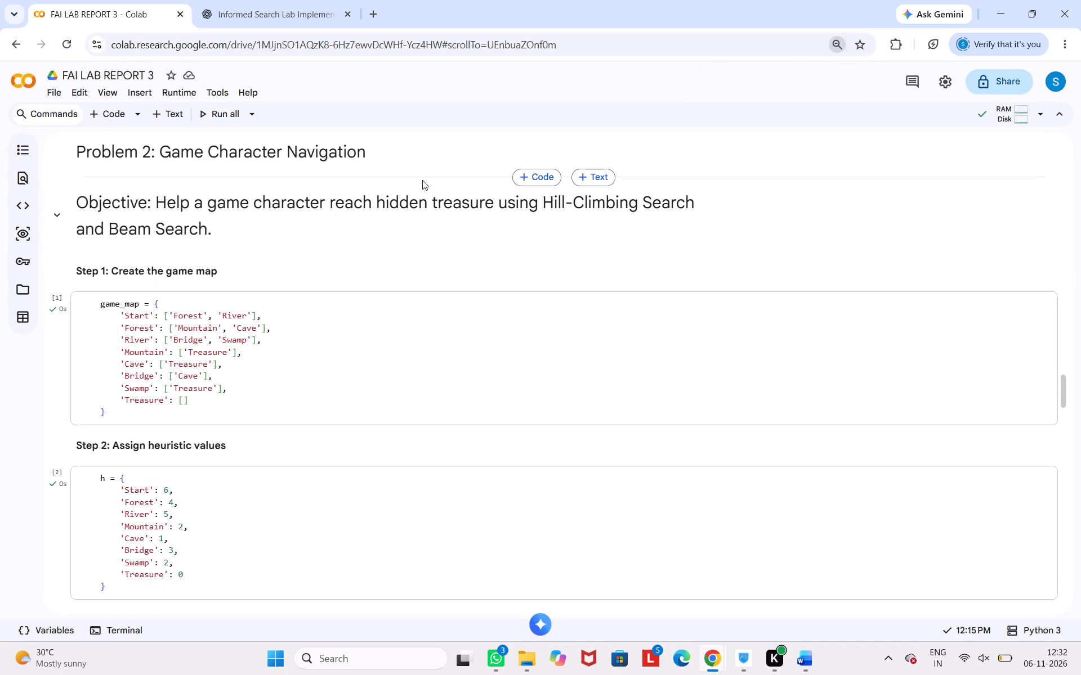
{"action": "key", "text": "shift+super+s"}
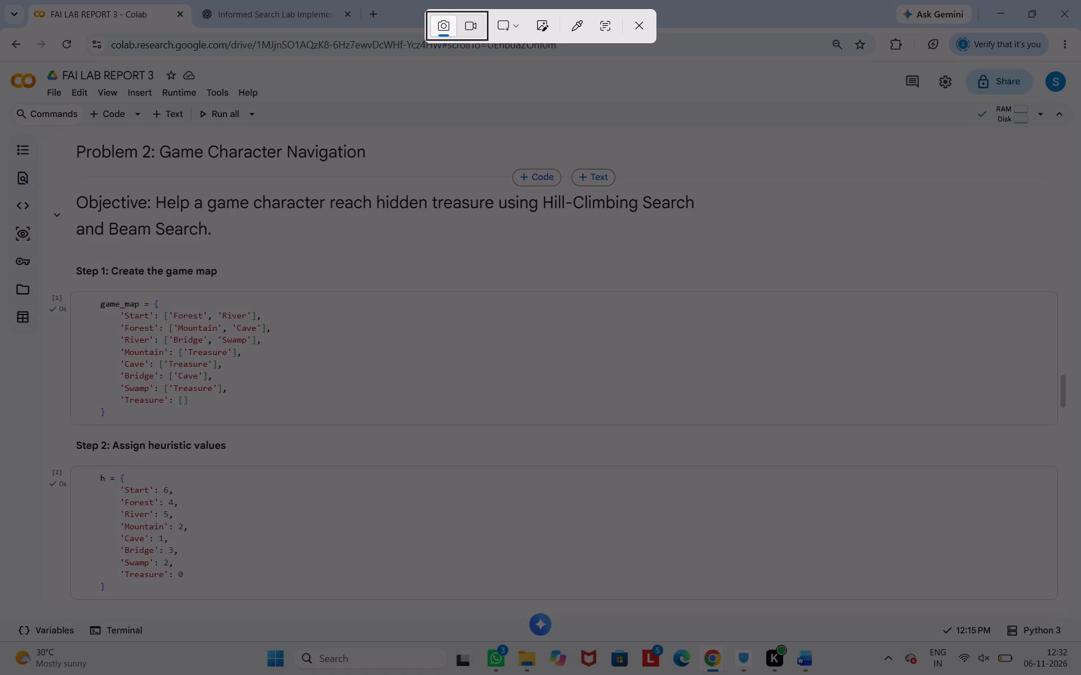
{"action": "left_click_drag", "start_coordinate": [6, 62], "coordinate": [685, 518]}
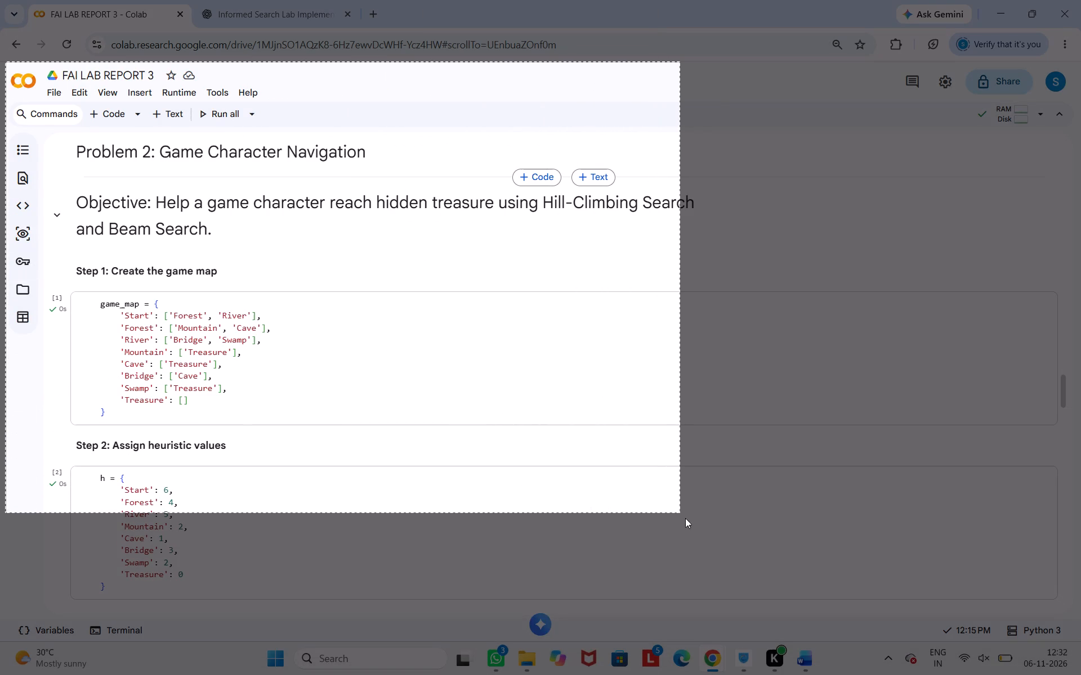
{"action": "left_click_drag", "start_coordinate": [685, 518], "coordinate": [938, 638]}
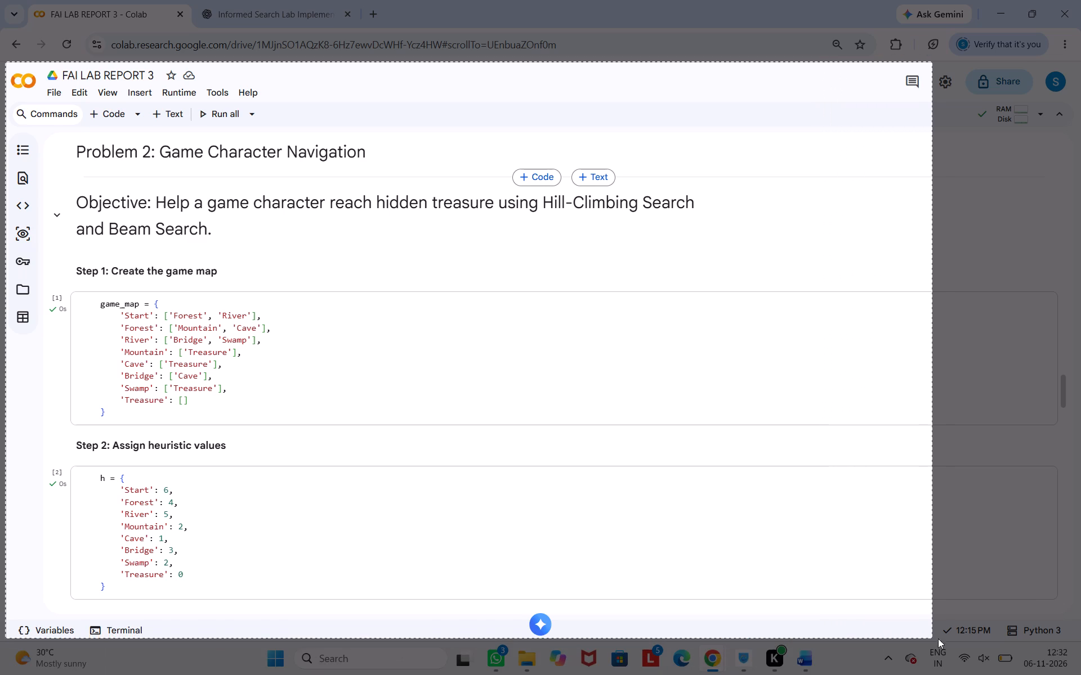
{"action": "left_click_drag", "start_coordinate": [938, 638], "coordinate": [1080, 637]}
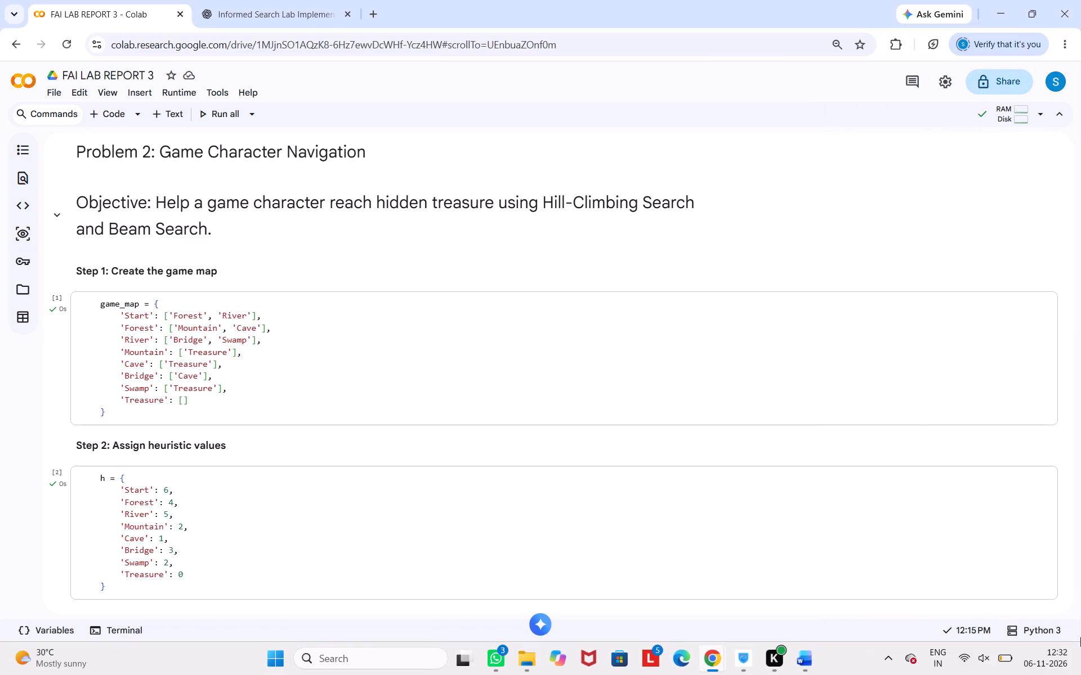
Switch to Word, paste the new Problem 2 screenshot below the task list, and add two new lines under it.
{"action": "key", "text": "alt+Tab"}
{"action": "key", "text": "ctrl+v"}
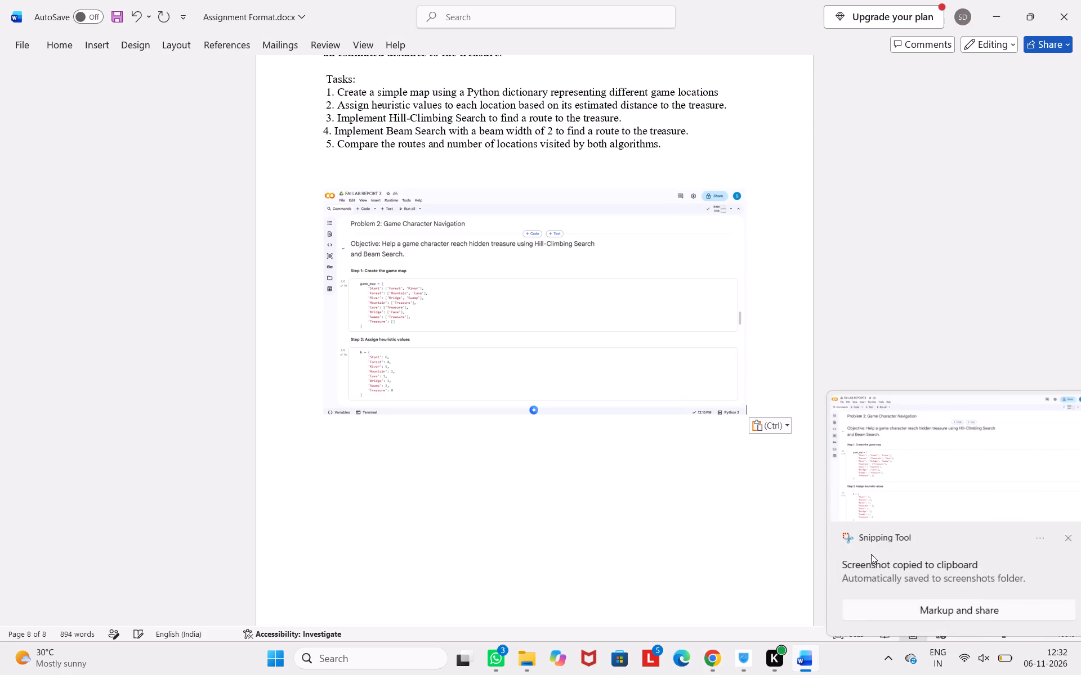
{"action": "key", "text": "Return"}
{"action": "key", "text": "Return"}
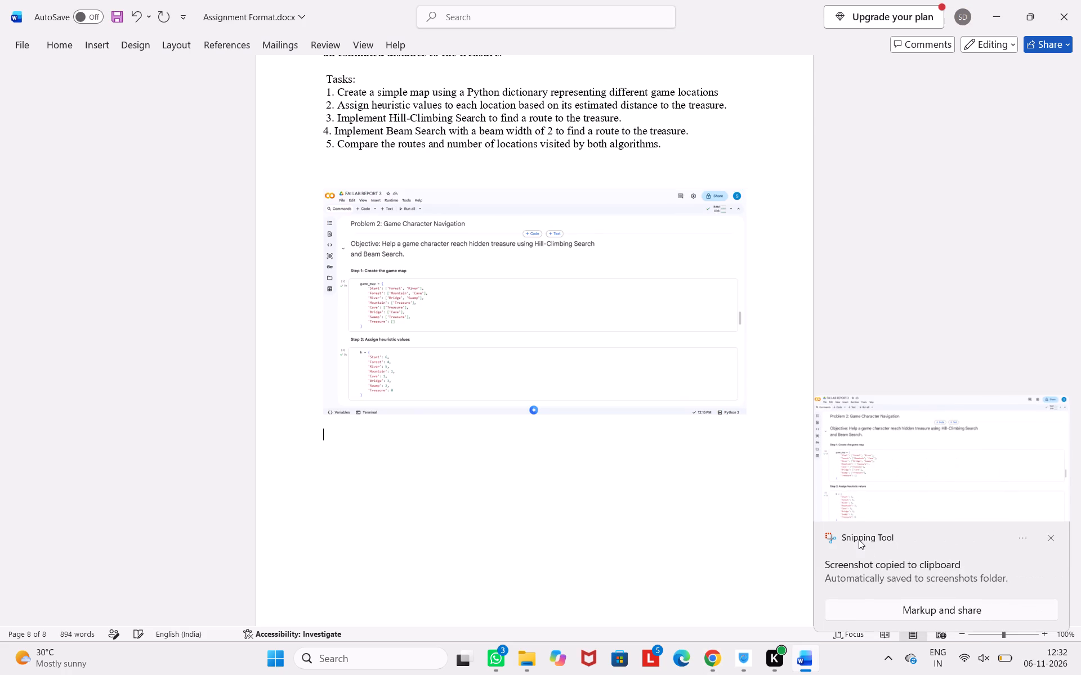
Switch to Colab in Chrome and capture a full-width screenshot of the Step 3: Implement Hill-Climbing Search heading and code.
{"action": "key", "text": "alt+Tab"}
{"action": "scroll", "coordinate": [626, 433], "scroll_direction": "down", "scroll_amount": 1}
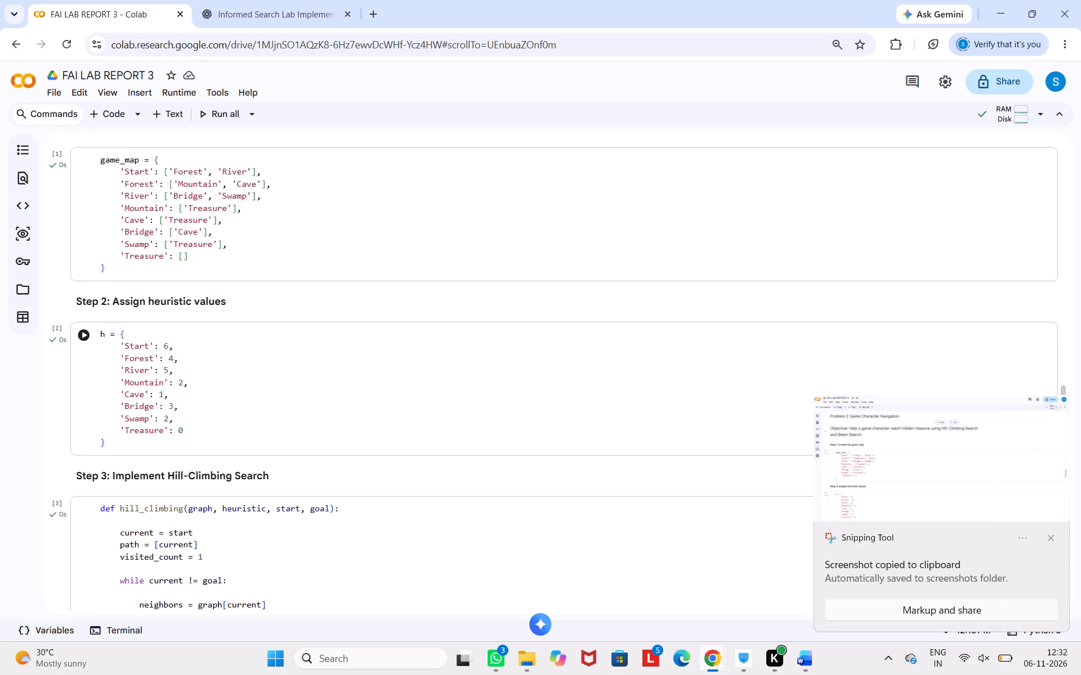
{"action": "scroll", "coordinate": [626, 433], "scroll_direction": "down", "scroll_amount": 2}
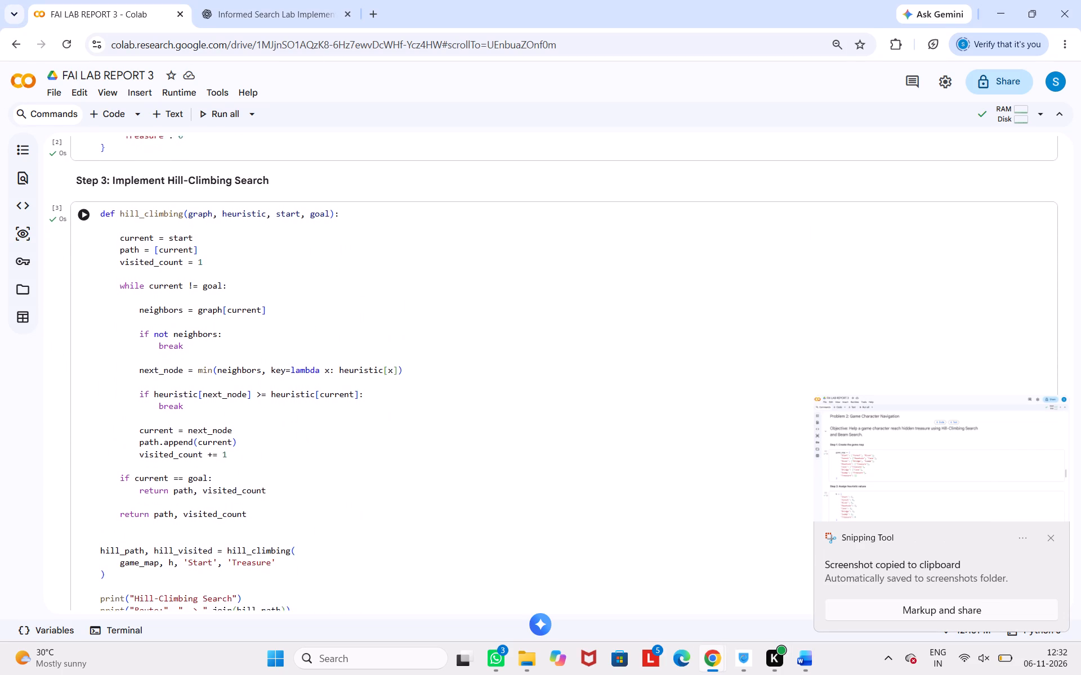
{"action": "scroll", "coordinate": [626, 433], "scroll_direction": "down", "scroll_amount": 2}
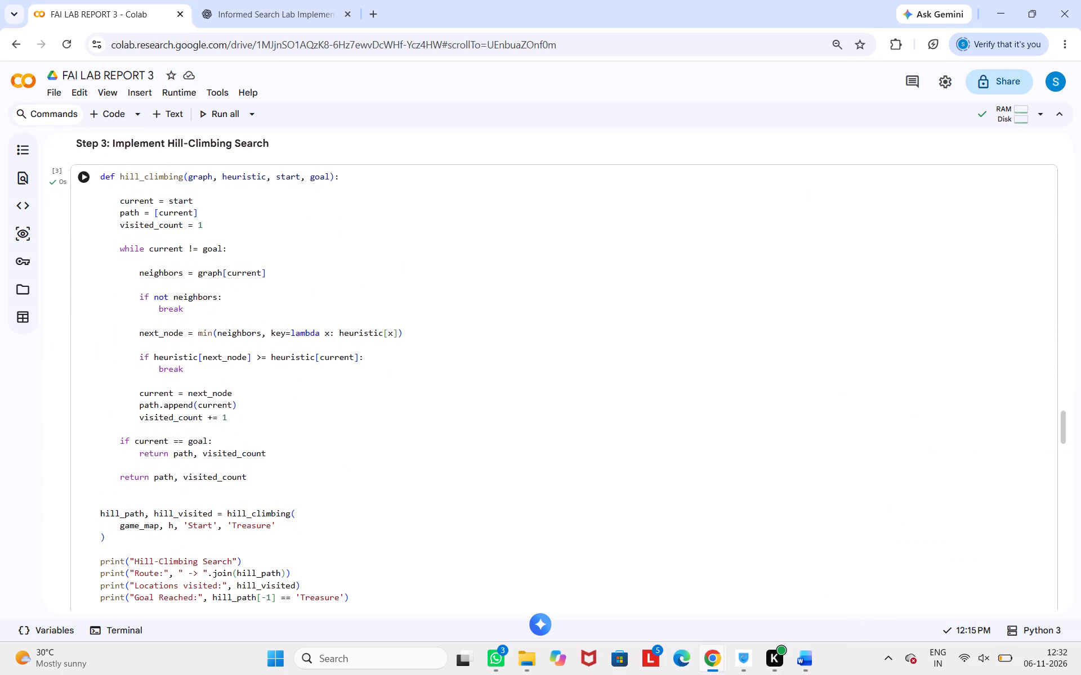
{"action": "key", "text": "shift+super+s"}
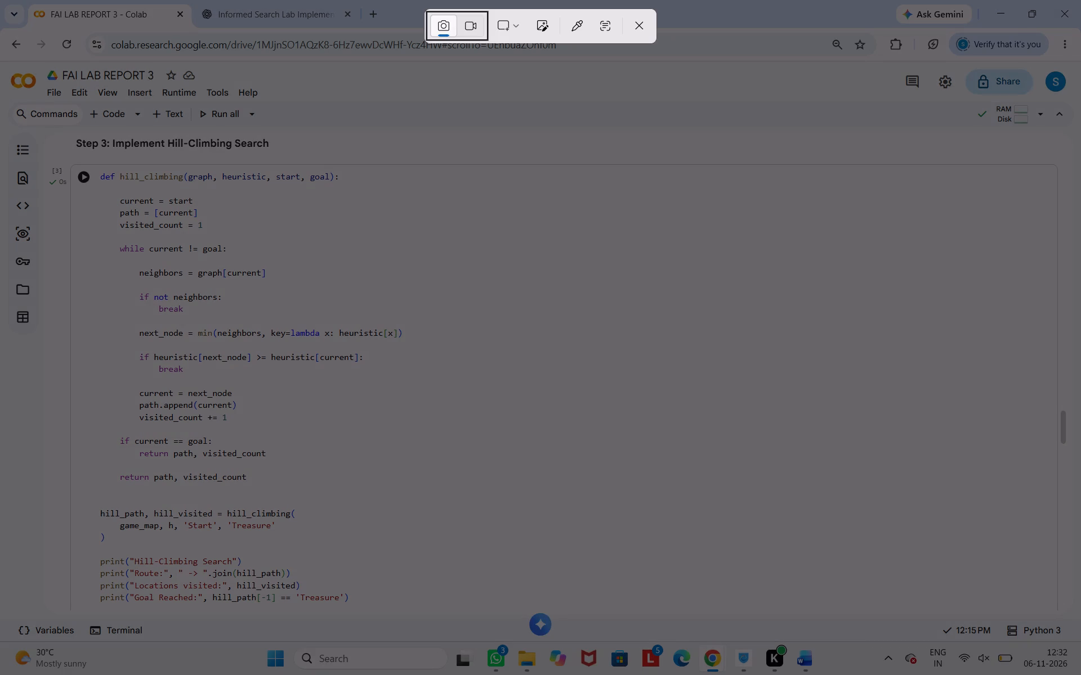
{"action": "left_click_drag", "start_coordinate": [0, 61], "coordinate": [612, 511]}
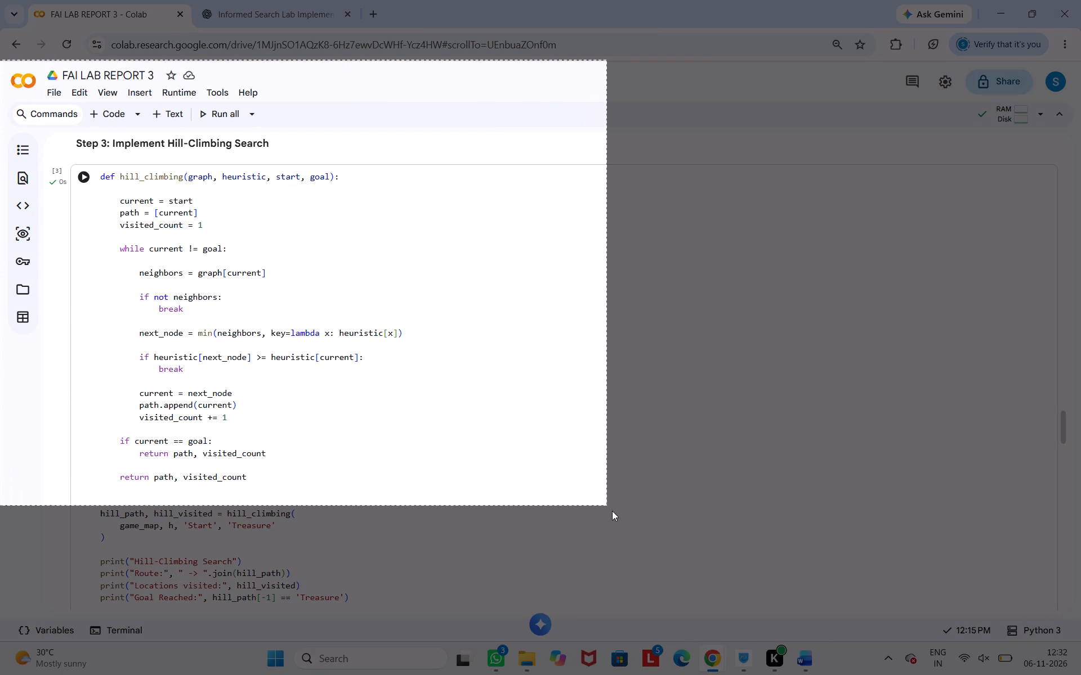
{"action": "left_click_drag", "start_coordinate": [612, 511], "coordinate": [857, 668]}
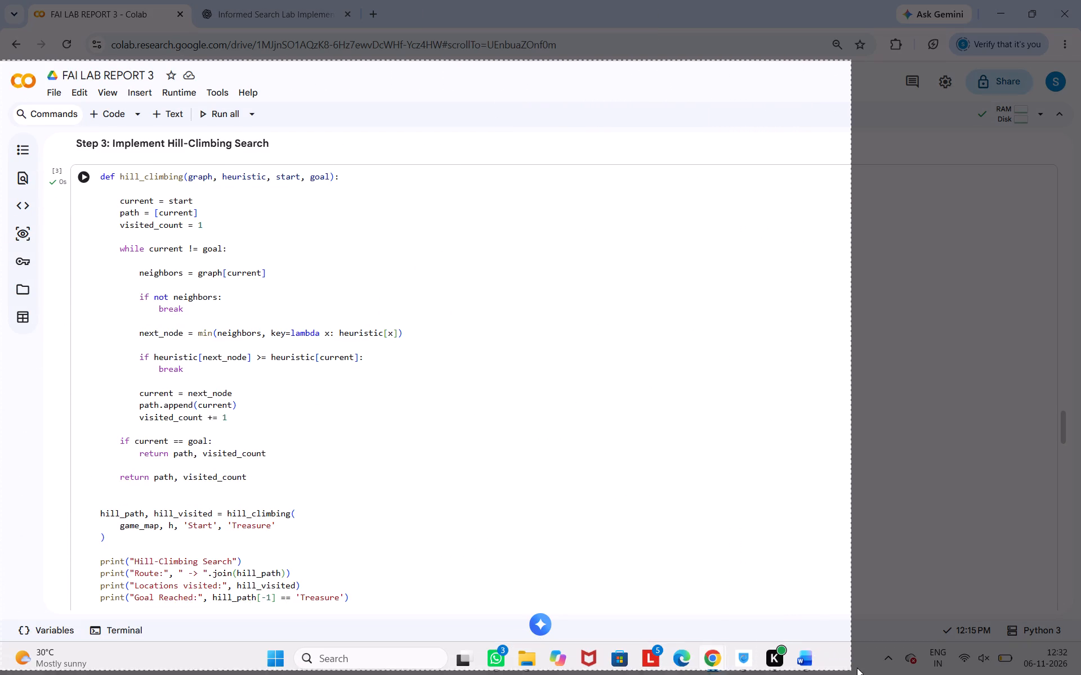
{"action": "left_click_drag", "start_coordinate": [857, 668], "coordinate": [1080, 642]}
Switch to Word and paste the Step 3 Hill-Climbing code screenshot below the Step 1 and Step 2 screenshot.
{"action": "key", "text": "alt+Tab"}
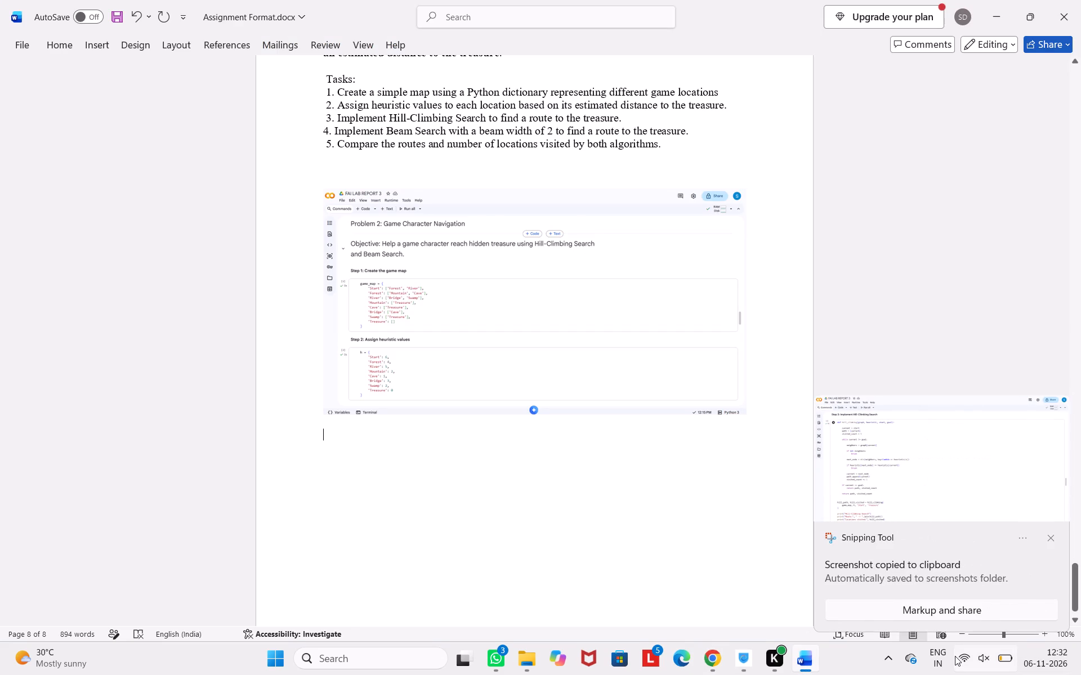
{"action": "key", "text": "ctrl+v"}
Switch to Colab in Chrome and capture a full-width screenshot of only the Hill-Climbing Search output block below the Step 3 code.
{"action": "key", "text": "alt+Tab"}
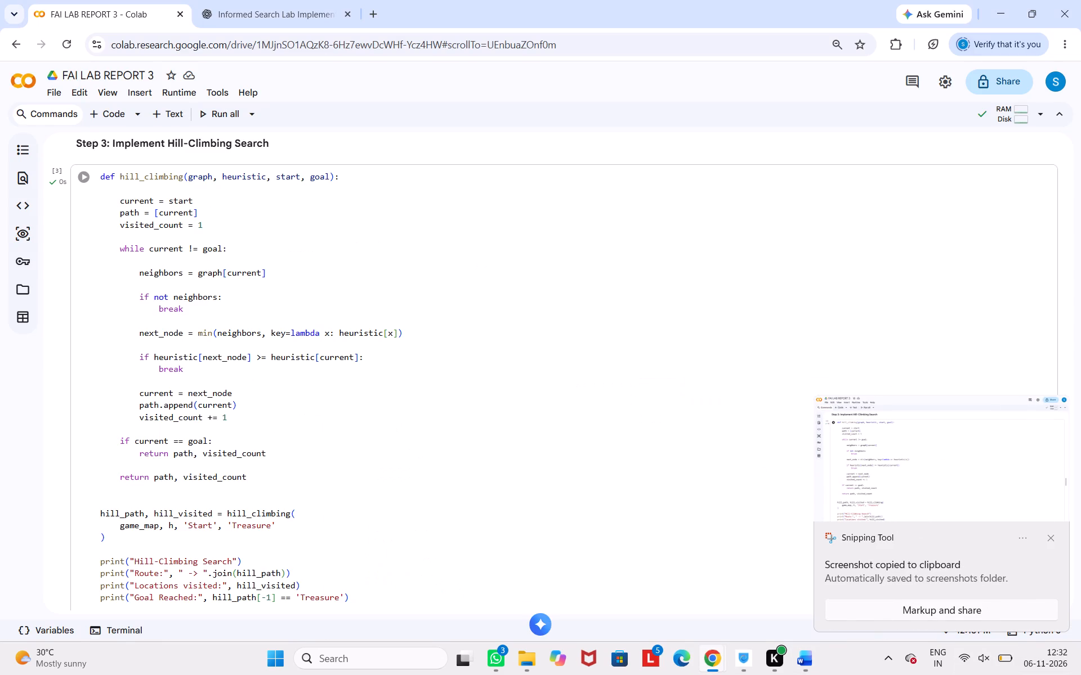
{"action": "scroll", "coordinate": [627, 510], "scroll_direction": "down", "scroll_amount": 3}
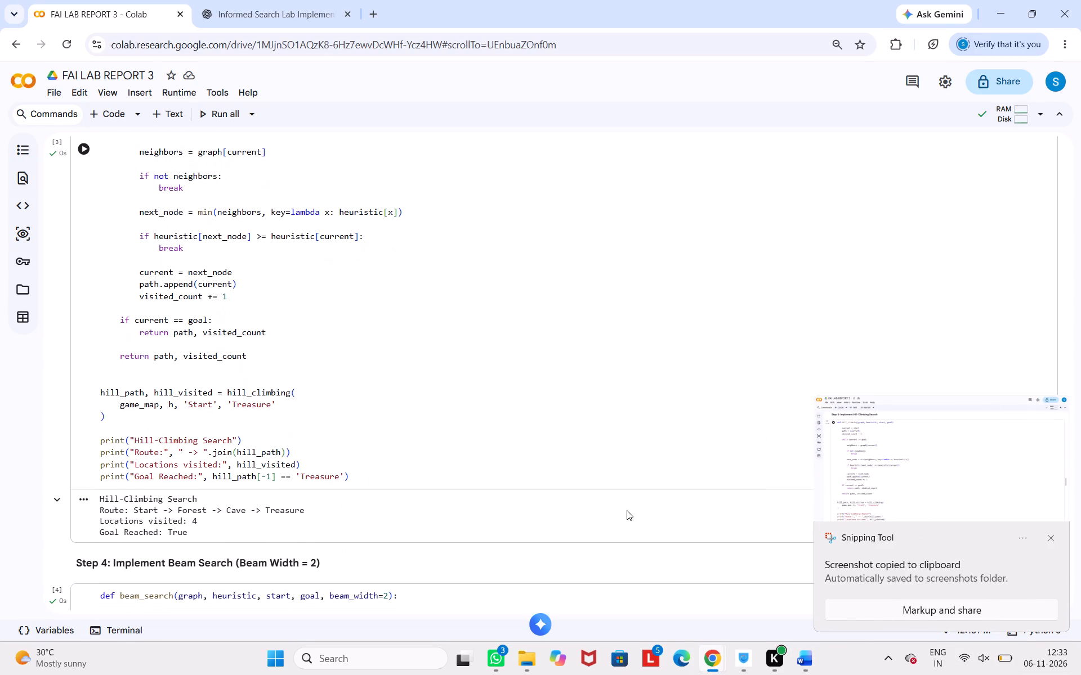
{"action": "scroll", "coordinate": [627, 510], "scroll_direction": "down", "scroll_amount": 3}
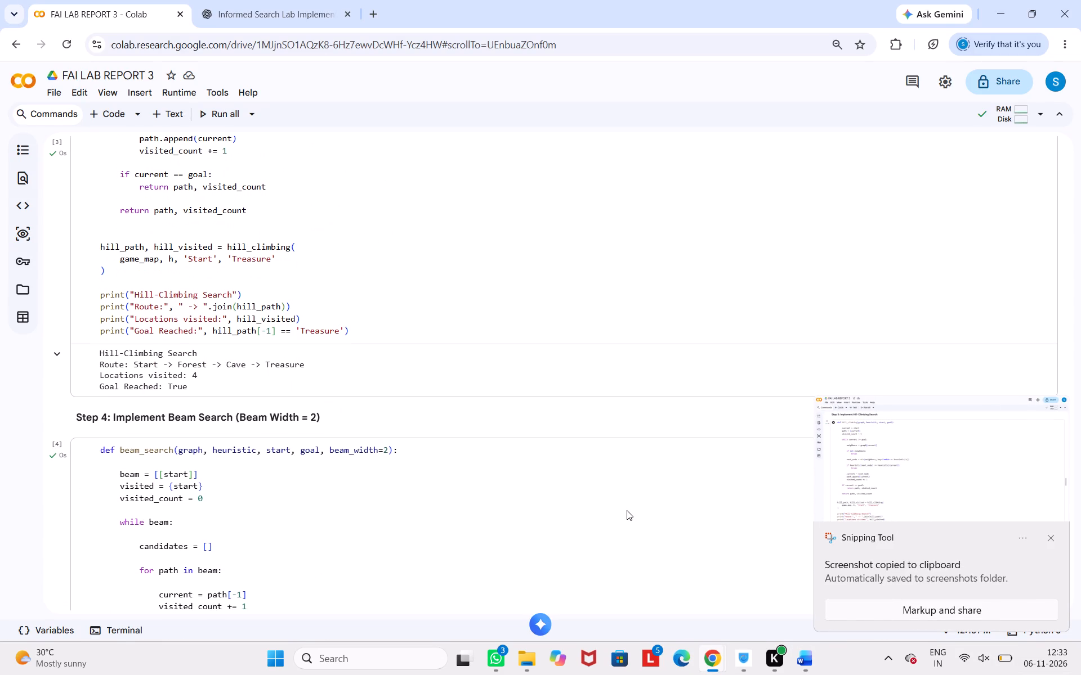
{"action": "scroll", "coordinate": [627, 510], "scroll_direction": "down", "scroll_amount": 1}
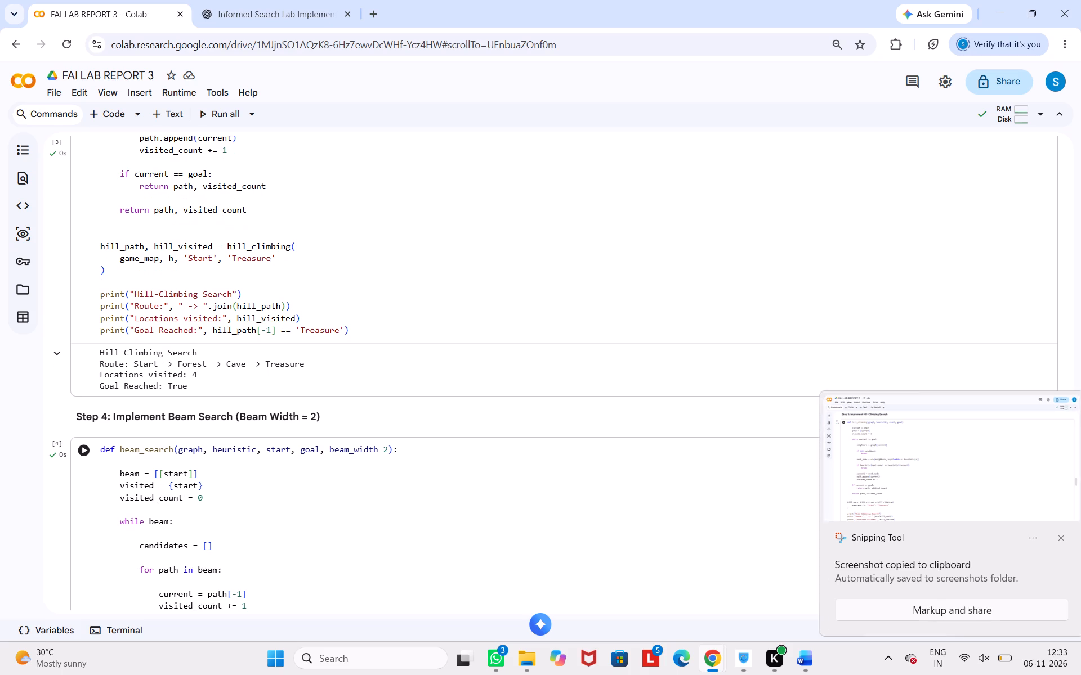
{"action": "key", "text": "shift+super+s"}
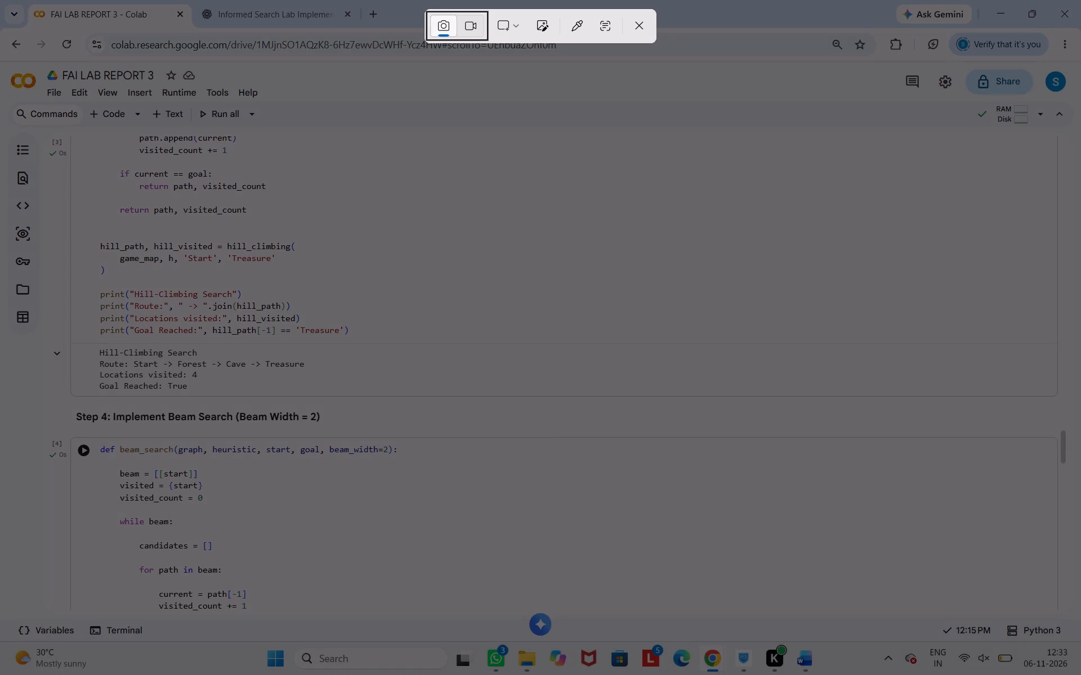
{"action": "left_click_drag", "start_coordinate": [7, 339], "coordinate": [479, 399]}
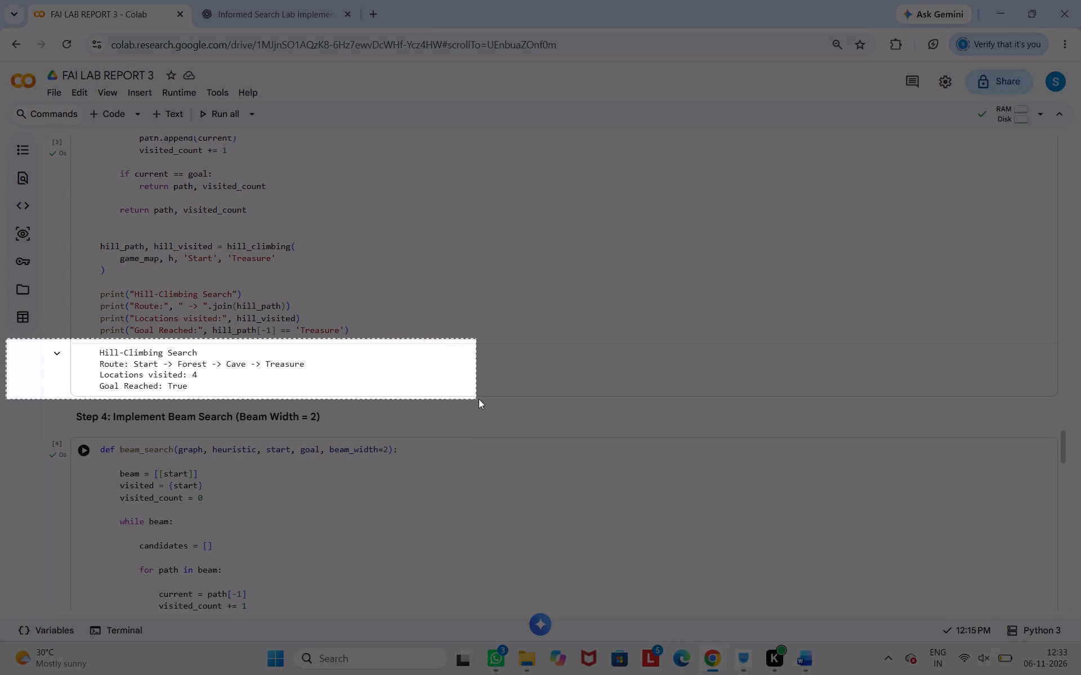
{"action": "left_click_drag", "start_coordinate": [479, 399], "coordinate": [754, 404]}
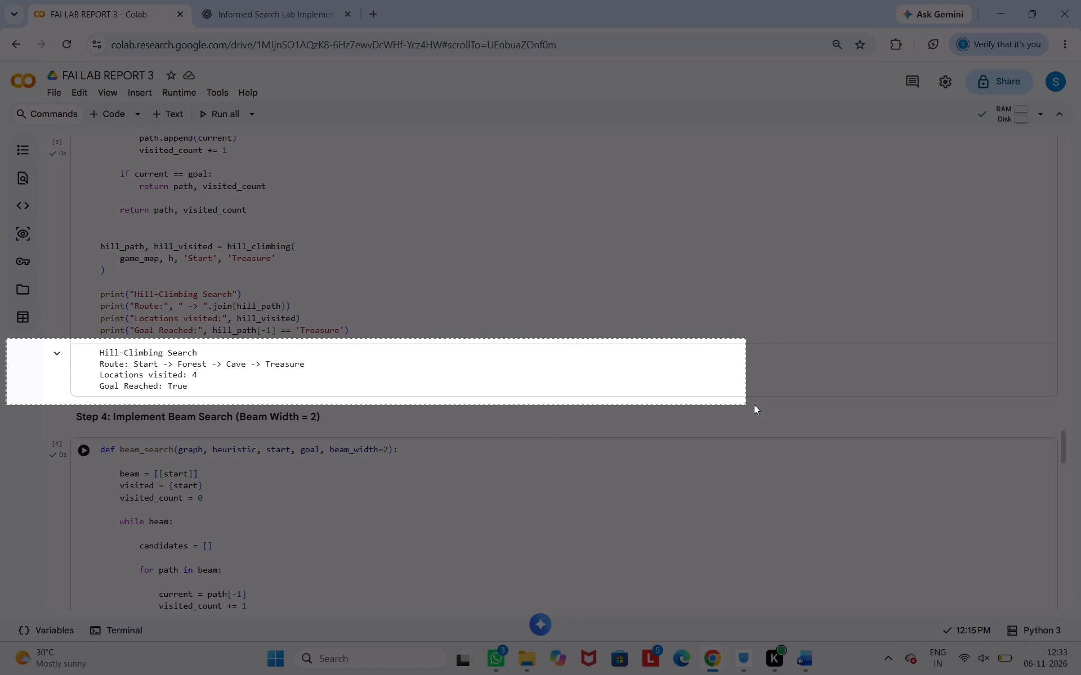
{"action": "left_click_drag", "start_coordinate": [754, 404], "coordinate": [993, 405]}
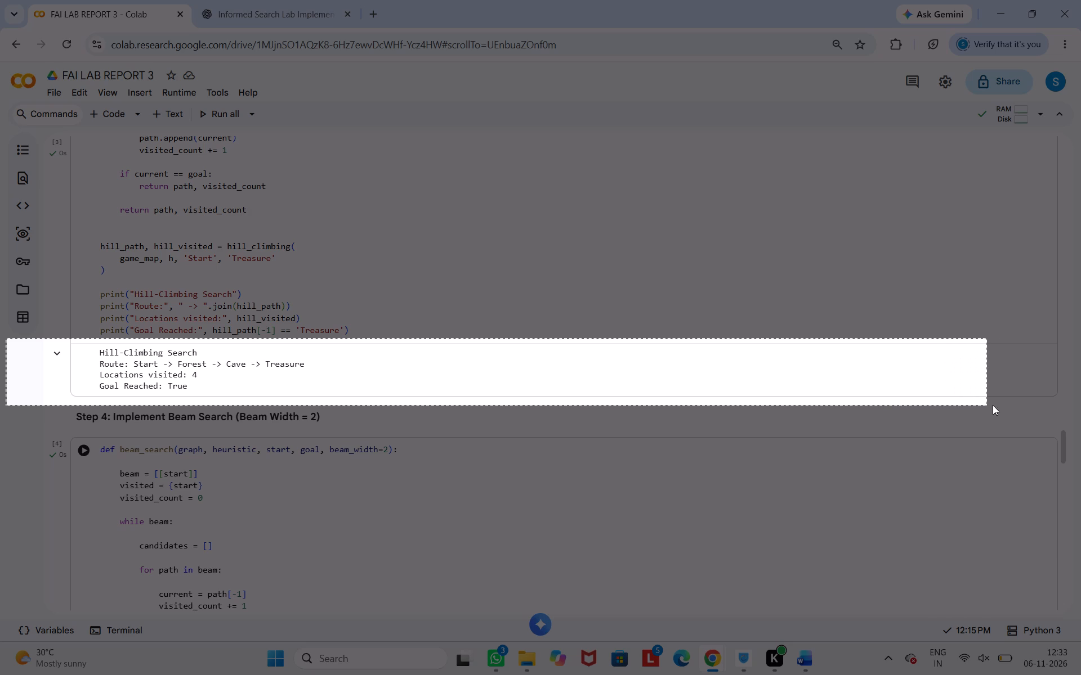
{"action": "left_click_drag", "start_coordinate": [993, 405], "coordinate": [1080, 406]}
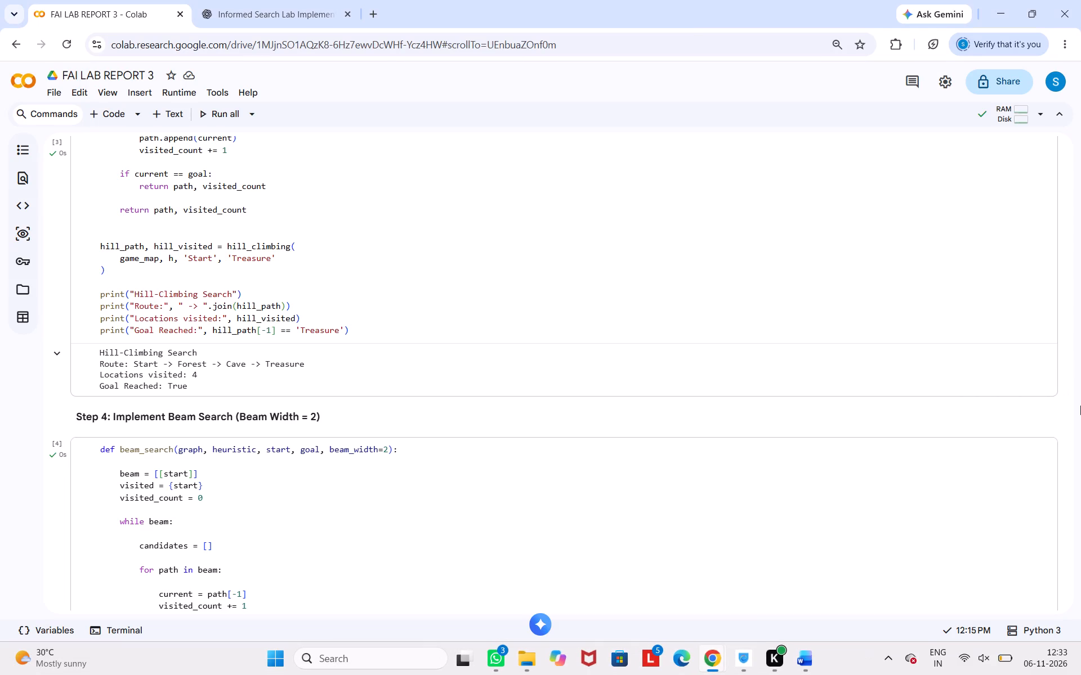
Switch to Word, add two new lines below the Step 3 code screenshot, and paste the Hill-Climbing Search output screenshot there.
{"action": "key", "text": "alt+Tab"}
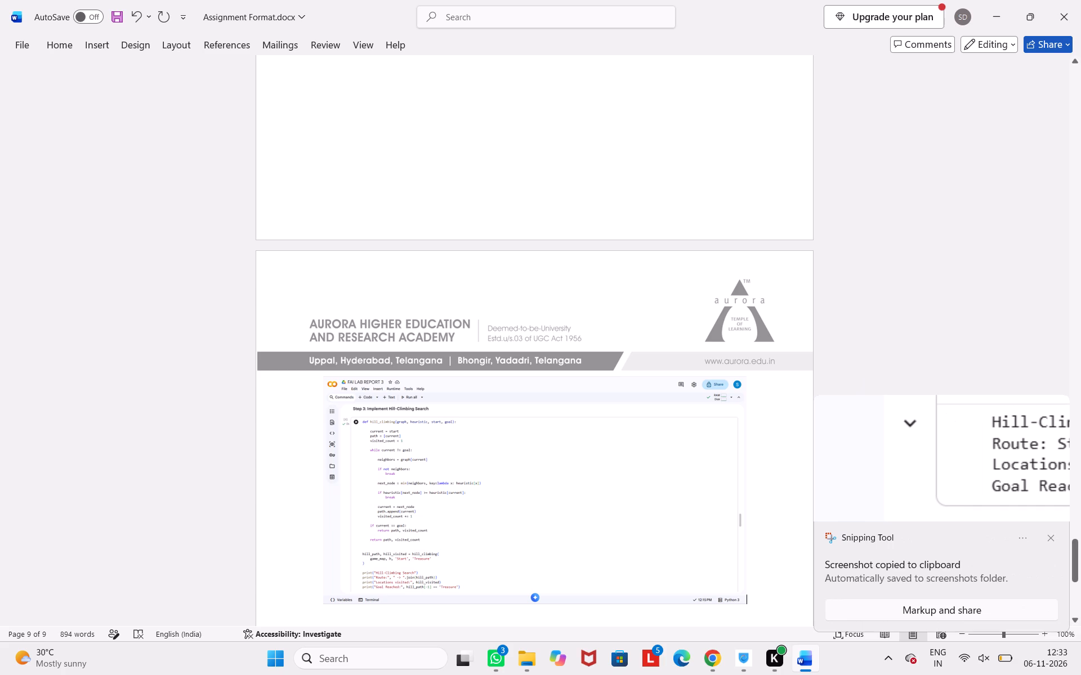
{"action": "key", "text": "Return"}
{"action": "key", "text": "Return"}
{"action": "key", "text": "ctrl+v"}
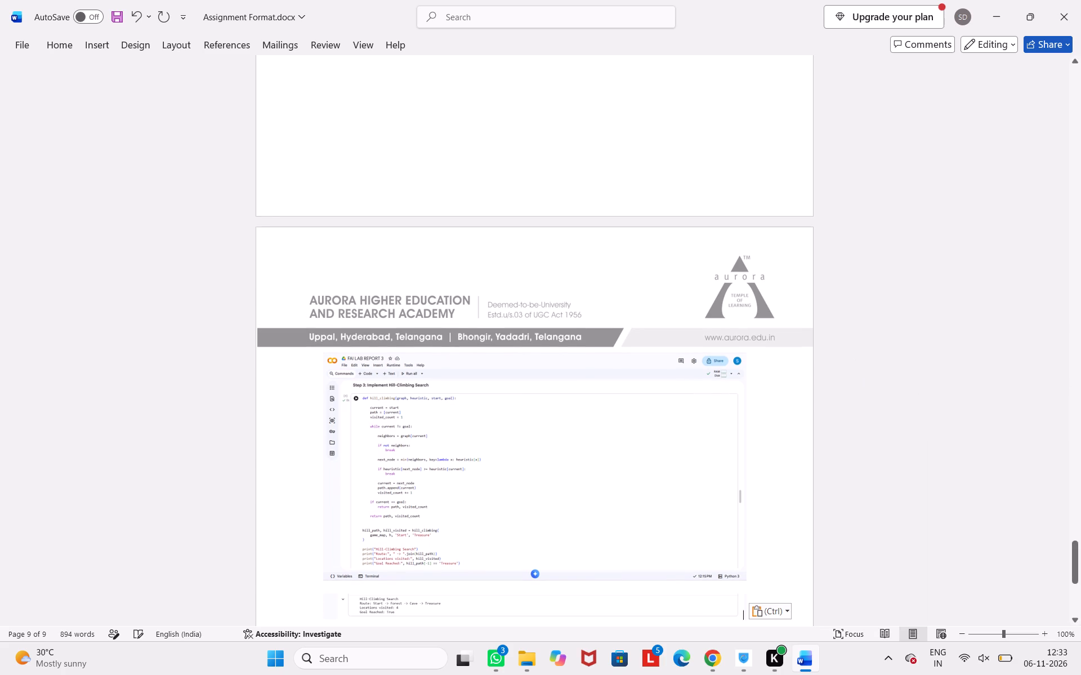
Select the Hill-Climbing Search output screenshot below the Step 3 code screenshot in Word and enlarge it.
{"action": "key", "text": "alt+Tab"}
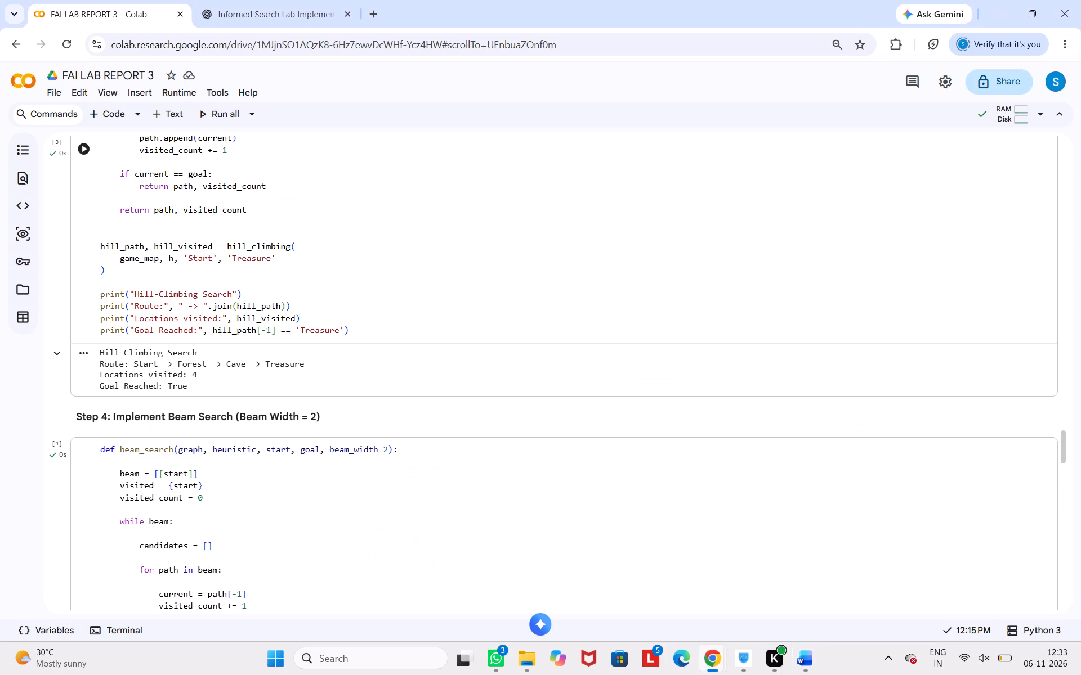
{"action": "key", "text": "alt+Tab"}
{"action": "scroll", "coordinate": [573, 395], "scroll_direction": "down", "scroll_amount": 1}
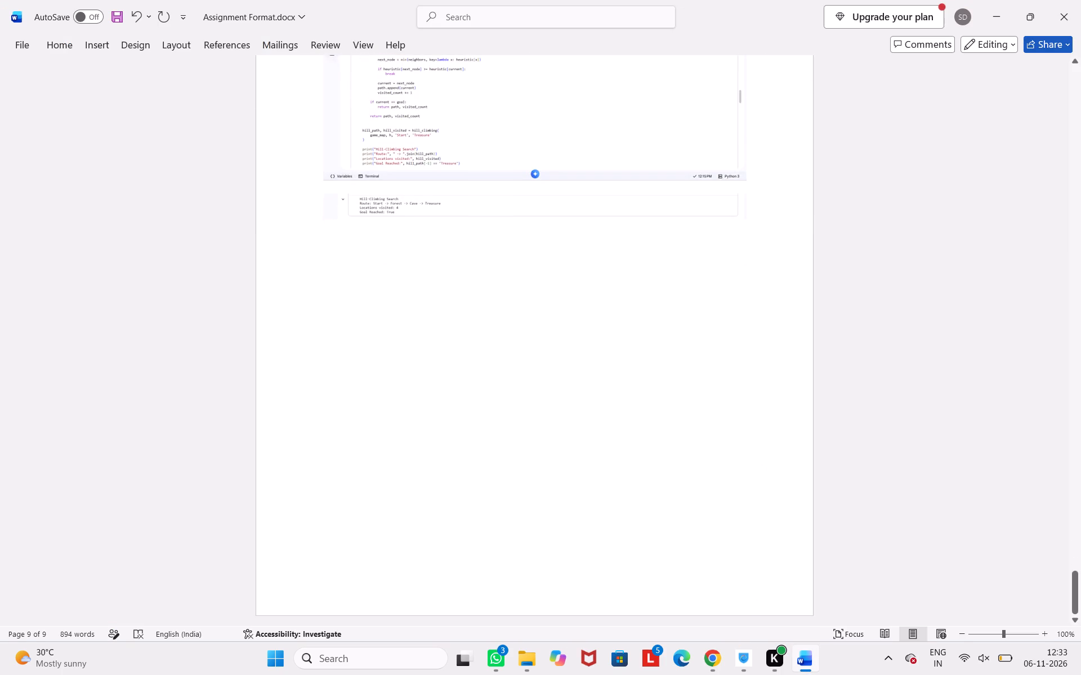
{"action": "scroll", "coordinate": [550, 380], "scroll_direction": "up", "scroll_amount": 1}
{"action": "scroll", "coordinate": [525, 381], "scroll_direction": "down", "scroll_amount": 1}
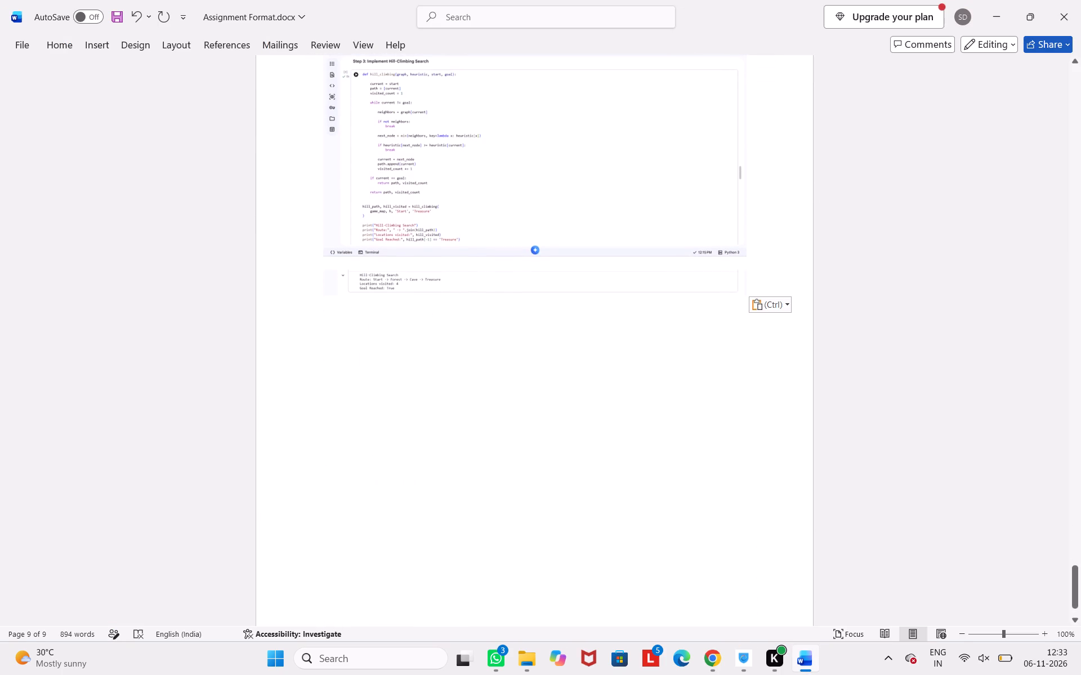
{"action": "left_click", "coordinate": [455, 289]}
{"action": "left_click_drag", "start_coordinate": [453, 282], "coordinate": [446, 274]}
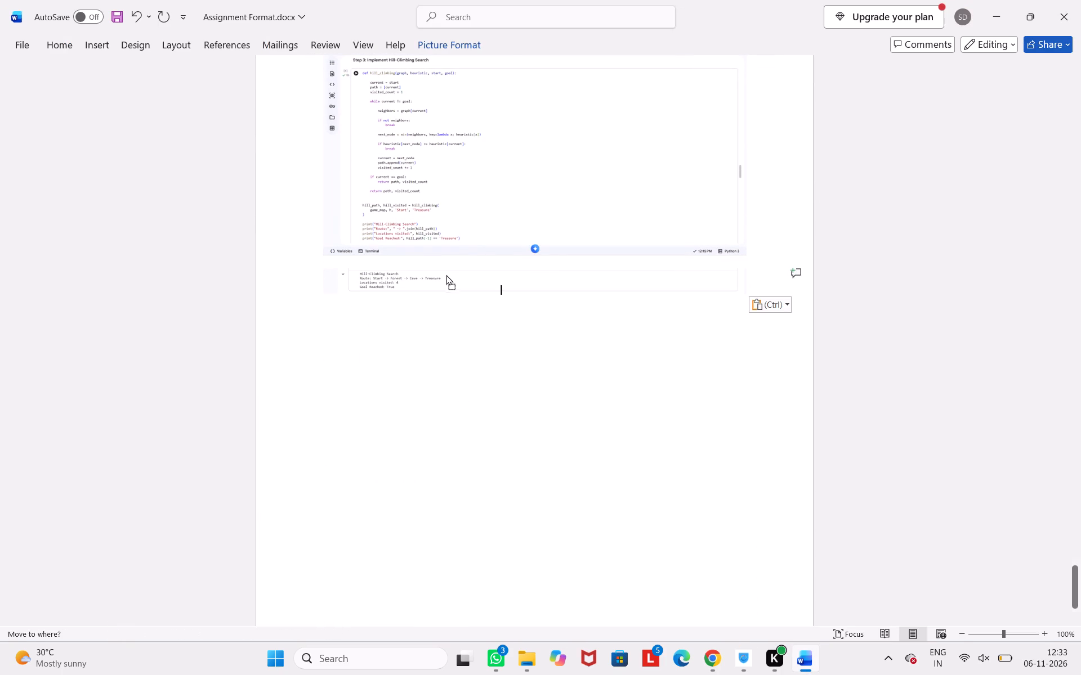
{"action": "left_click_drag", "start_coordinate": [446, 274], "coordinate": [443, 273]}
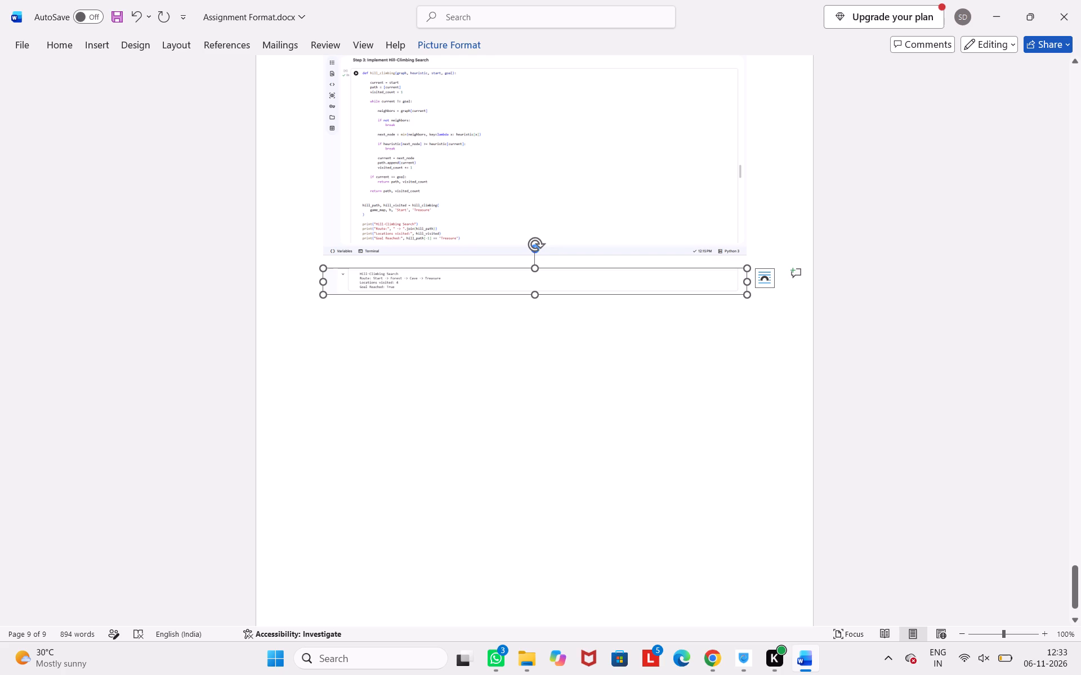
{"action": "left_click", "coordinate": [533, 269]}
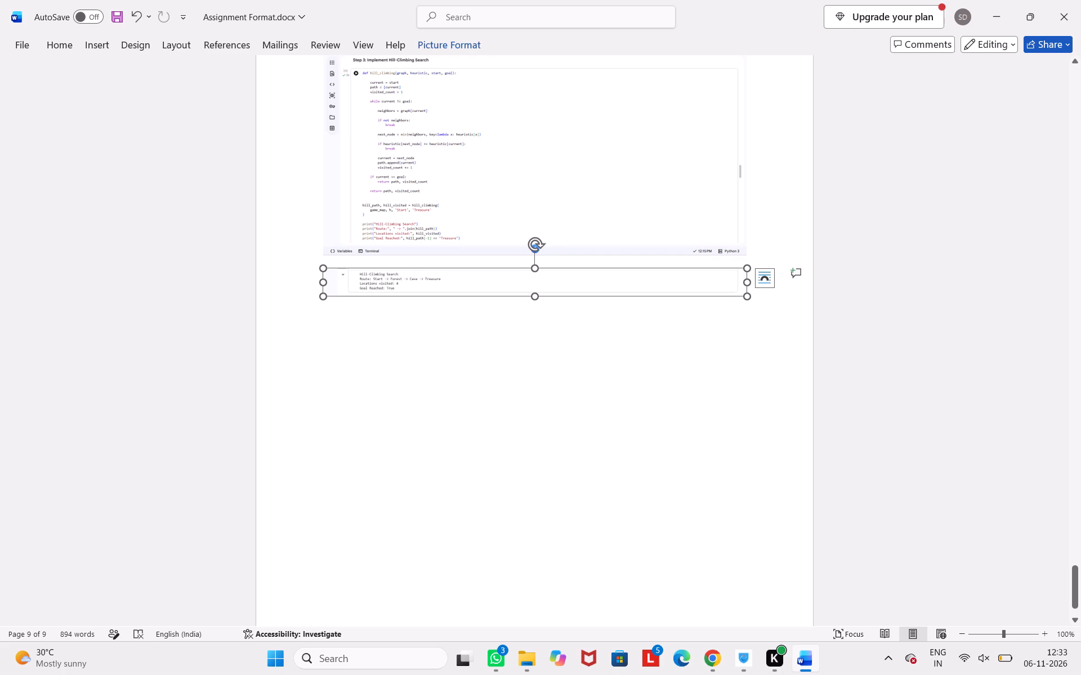
Enlarge the Hill-Climbing Search output screenshot past the width of the Step 3 code screenshot and add a new line below it.
{"action": "left_click_drag", "start_coordinate": [748, 269], "coordinate": [724, 265]}
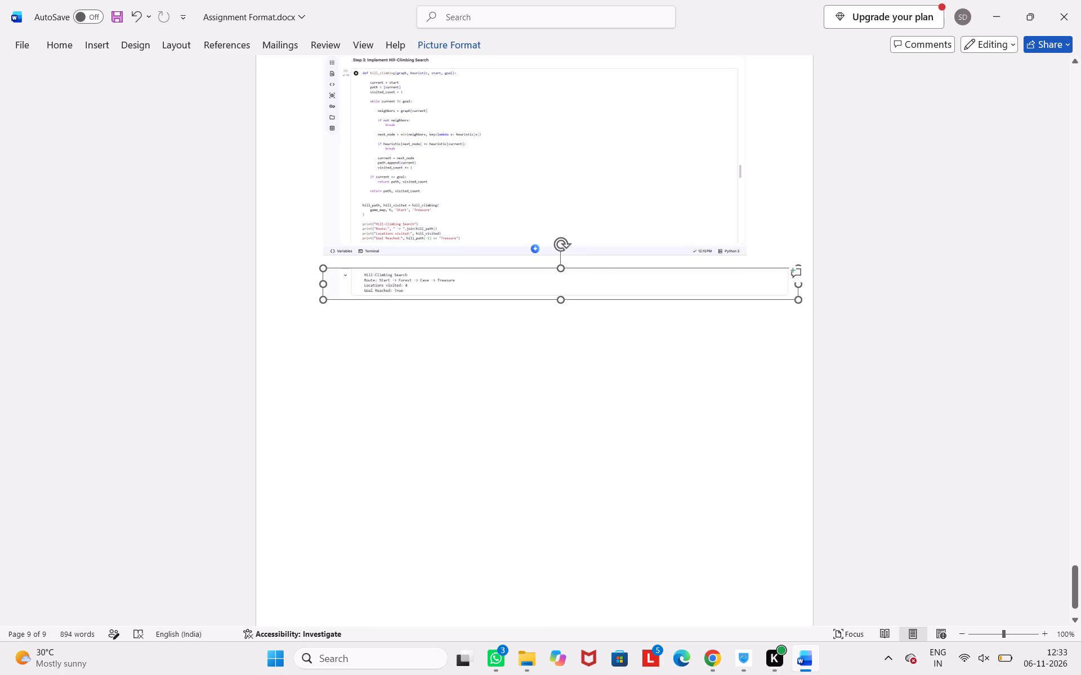
{"action": "left_click_drag", "start_coordinate": [724, 265], "coordinate": [731, 256]}
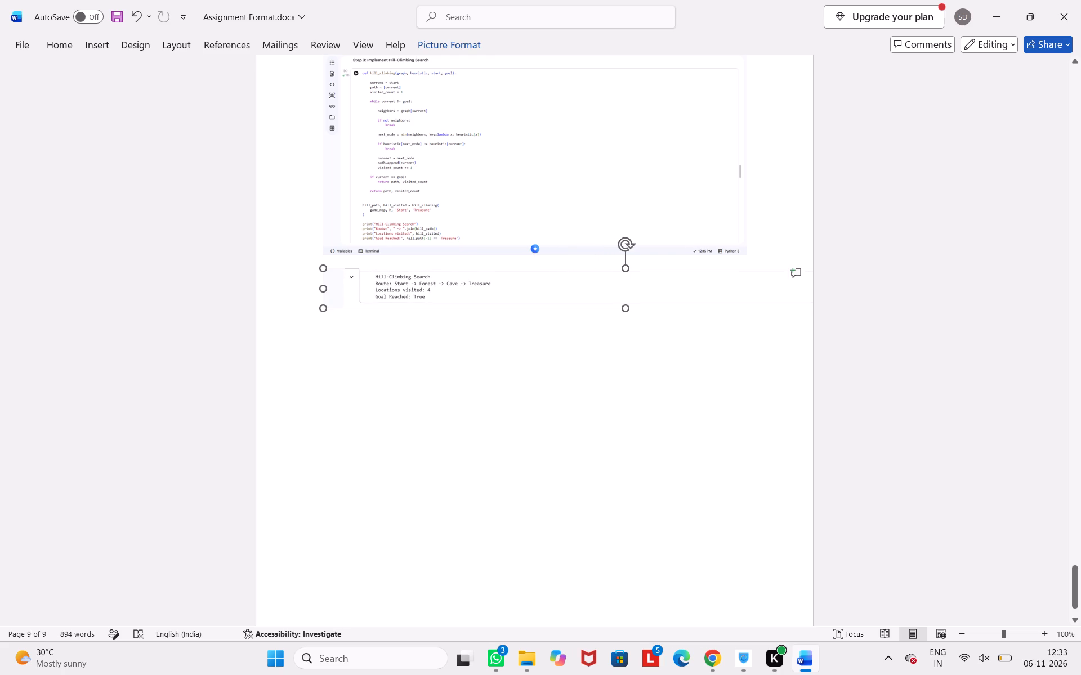
{"action": "left_click_drag", "start_coordinate": [325, 288], "coordinate": [413, 294]}
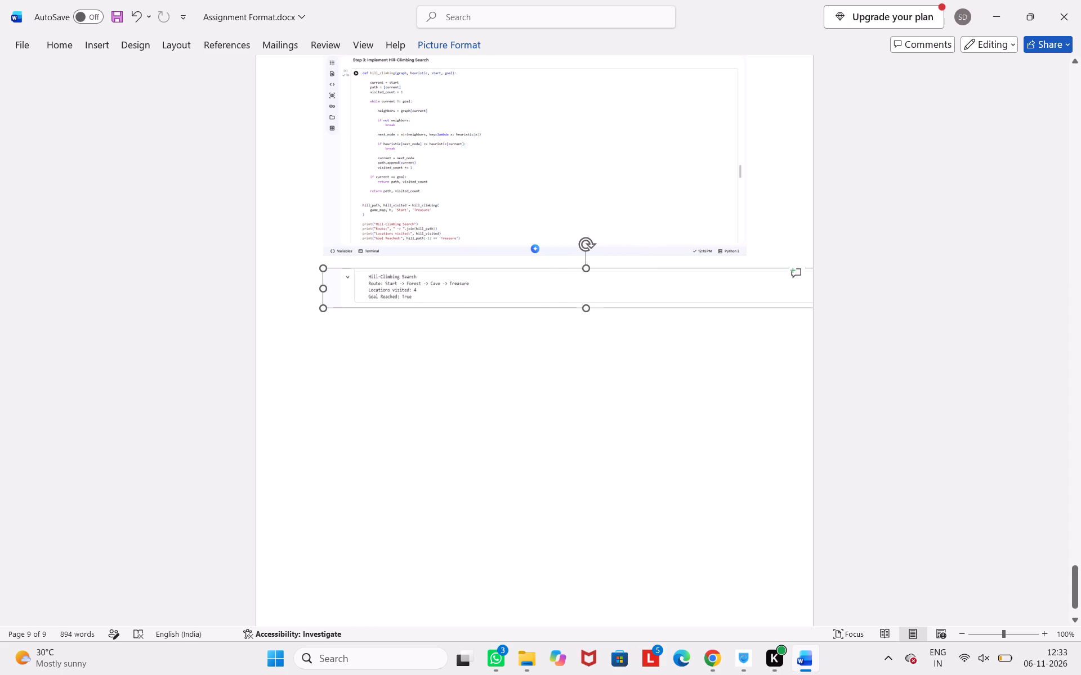
{"action": "left_click_drag", "start_coordinate": [413, 294], "coordinate": [347, 296]}
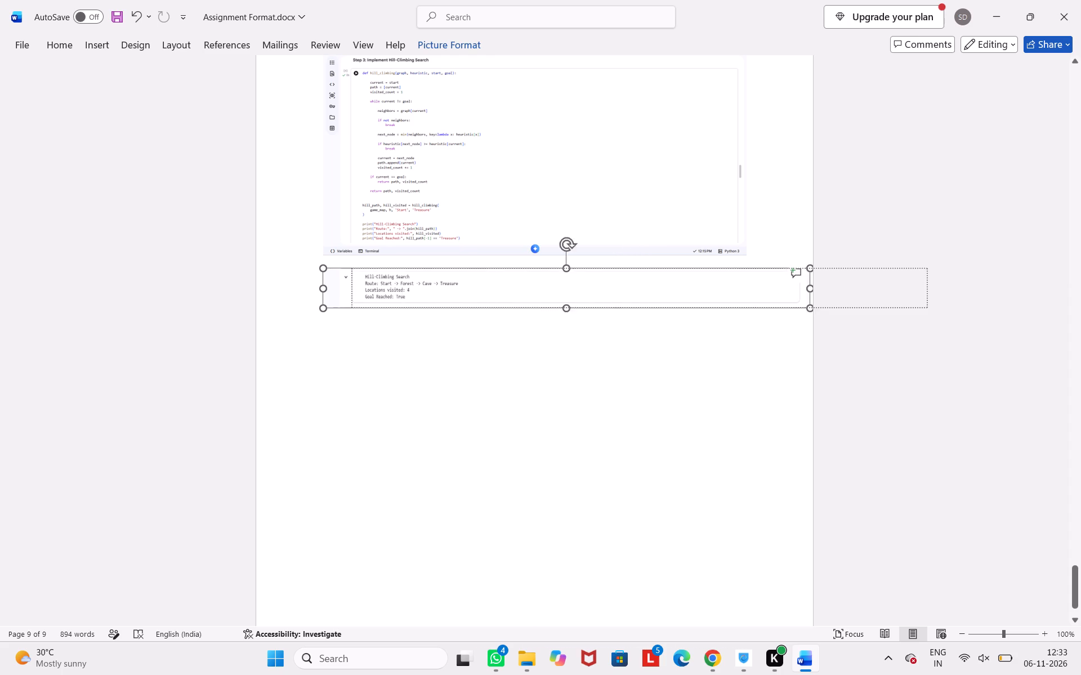
{"action": "left_click_drag", "start_coordinate": [347, 296], "coordinate": [285, 300]}
{"action": "left_click", "coordinate": [525, 475]}
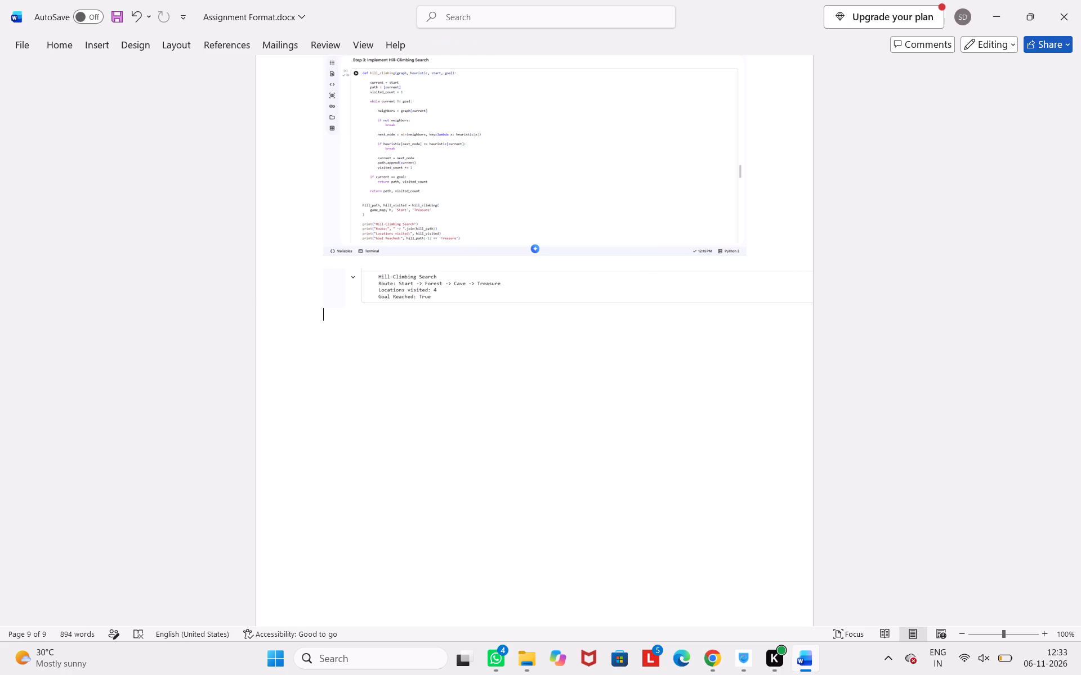
{"action": "key", "text": "Return"}
Switch to Colab in Chrome and start a screen capture of the Step 4 Beam Search (Beam Width = 2) heading and code.
{"action": "key", "text": "alt+Tab"}
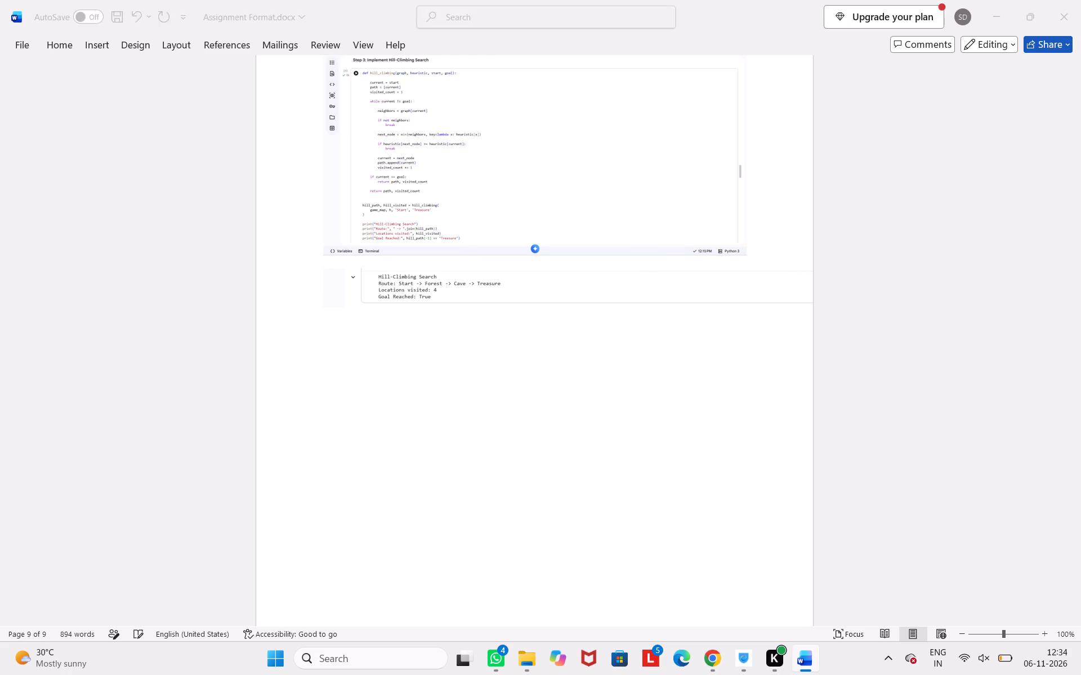
{"action": "scroll", "coordinate": [464, 368], "scroll_direction": "down", "scroll_amount": 2}
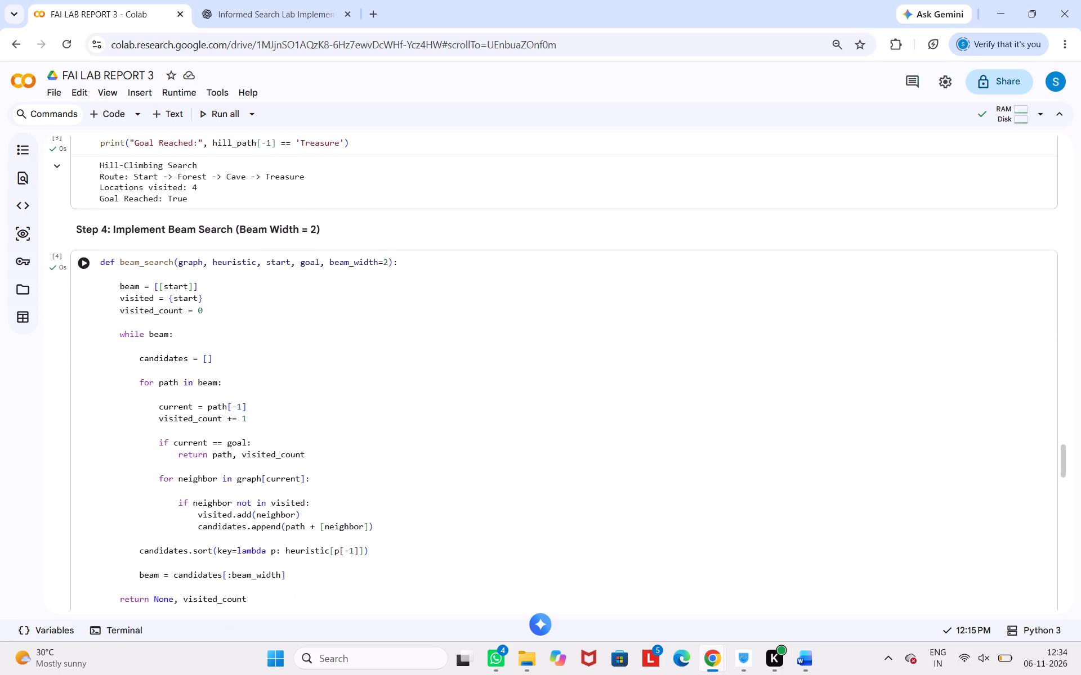
{"action": "scroll", "coordinate": [464, 368], "scroll_direction": "down", "scroll_amount": 3}
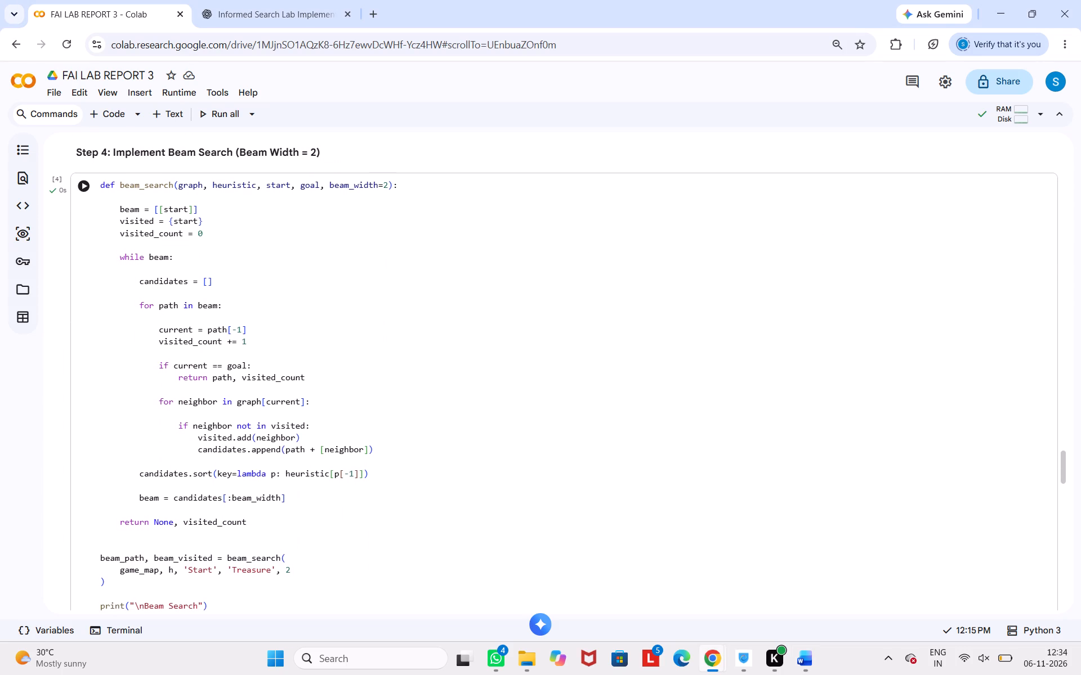
{"action": "scroll", "coordinate": [464, 368], "scroll_direction": "down", "scroll_amount": 1}
{"action": "key", "text": "shift+super+s"}
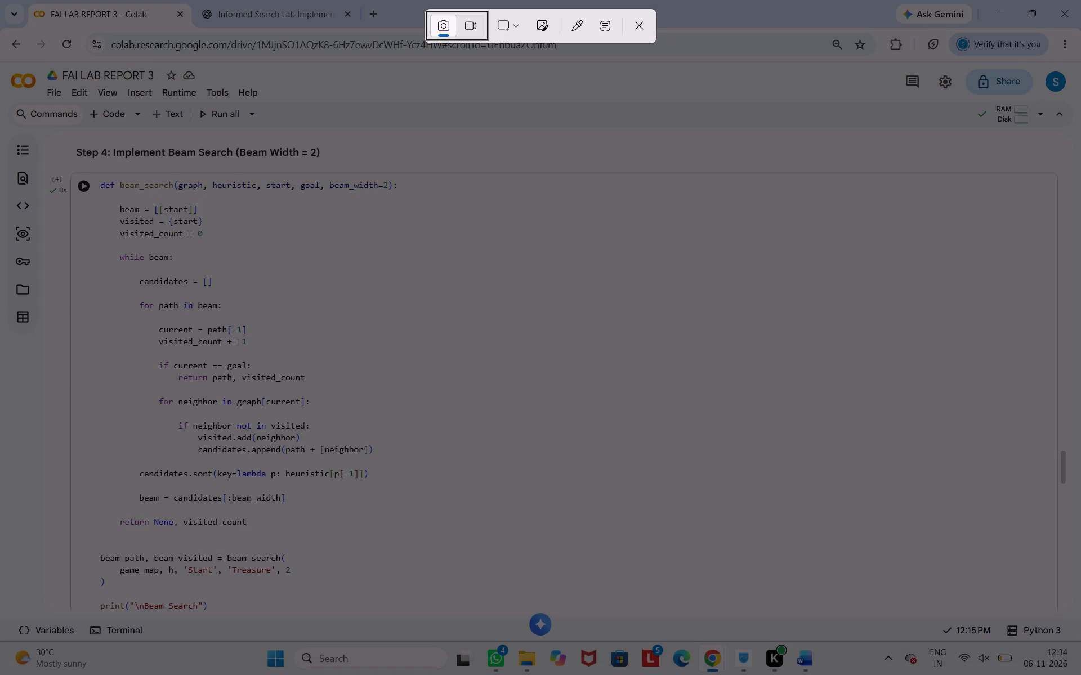
Capture a full-width screenshot of the Colab notebook showing the Step 4: Implement Beam Search (Beam Width = 2) heading and code.
{"action": "left_click_drag", "start_coordinate": [2, 57], "coordinate": [581, 461]}
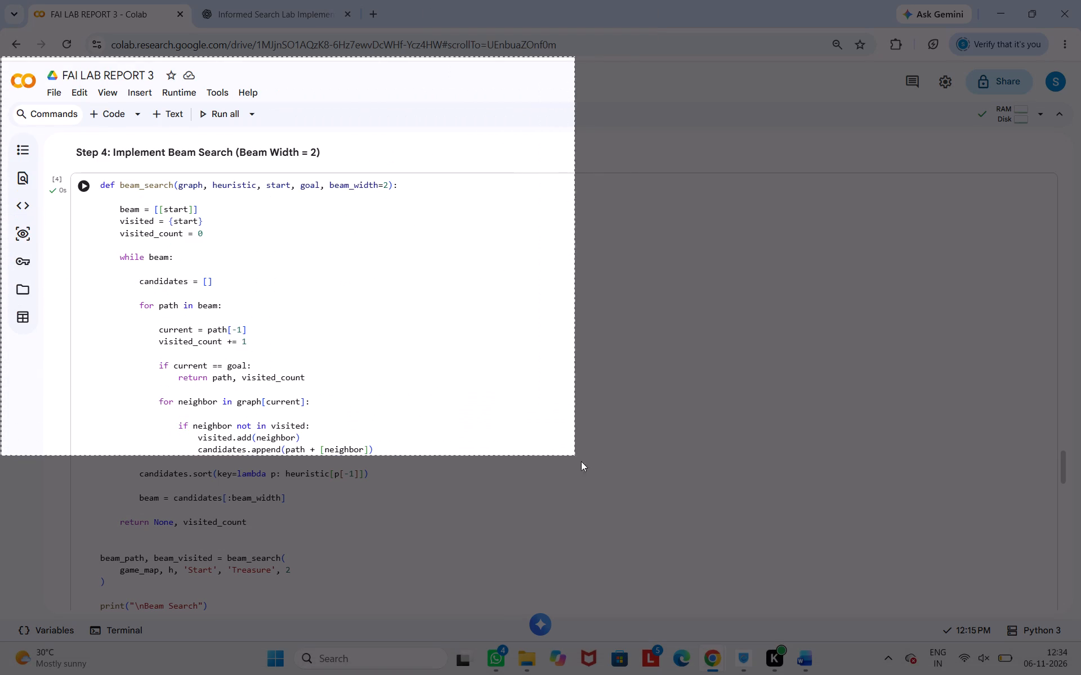
{"action": "left_click_drag", "start_coordinate": [581, 461], "coordinate": [829, 652]}
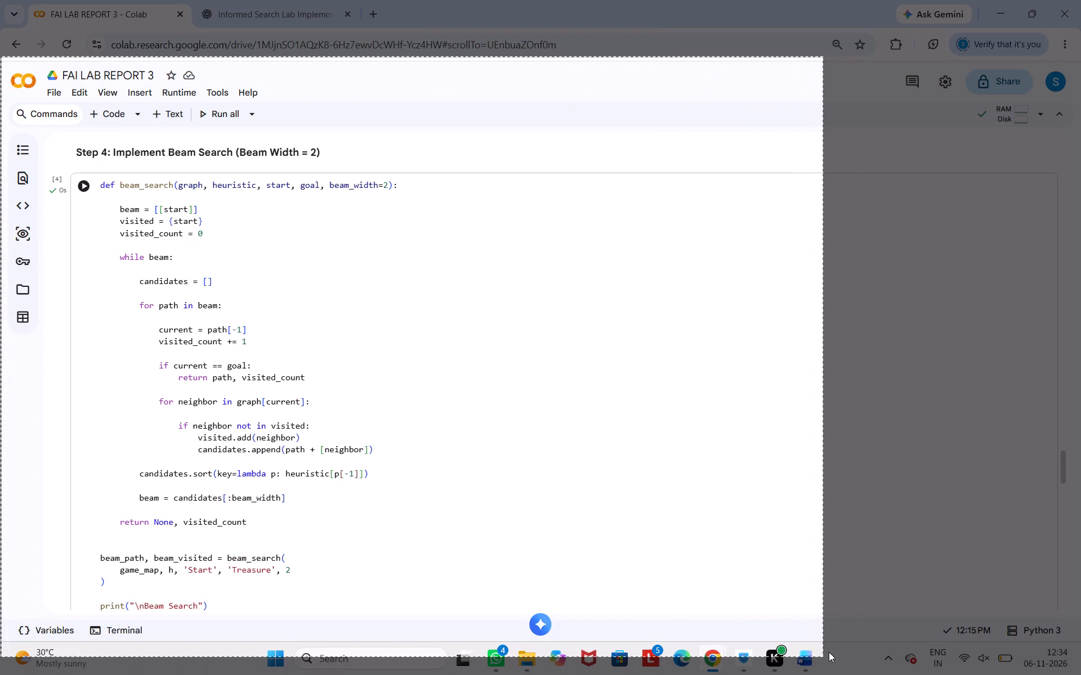
{"action": "left_click_drag", "start_coordinate": [829, 652], "coordinate": [1071, 637]}
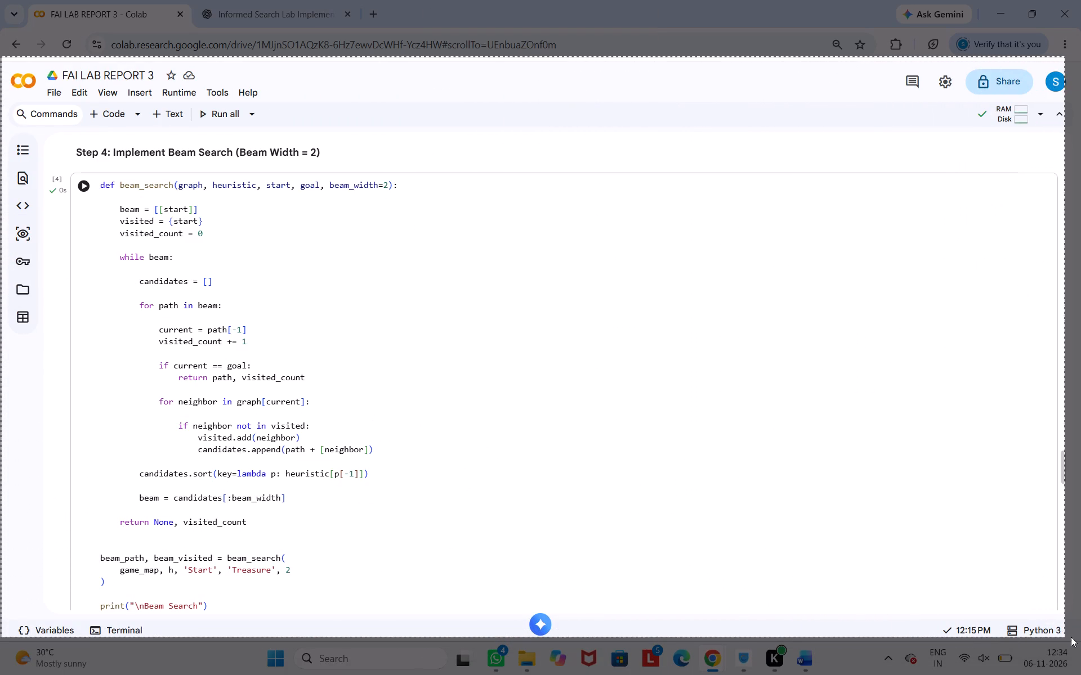
{"action": "left_click_drag", "start_coordinate": [1071, 637], "coordinate": [1080, 637]}
Switch to Word and paste the Step 4 Beam Search code screenshot below the Hill-Climbing Search output.
{"action": "key", "text": "alt+Tab"}
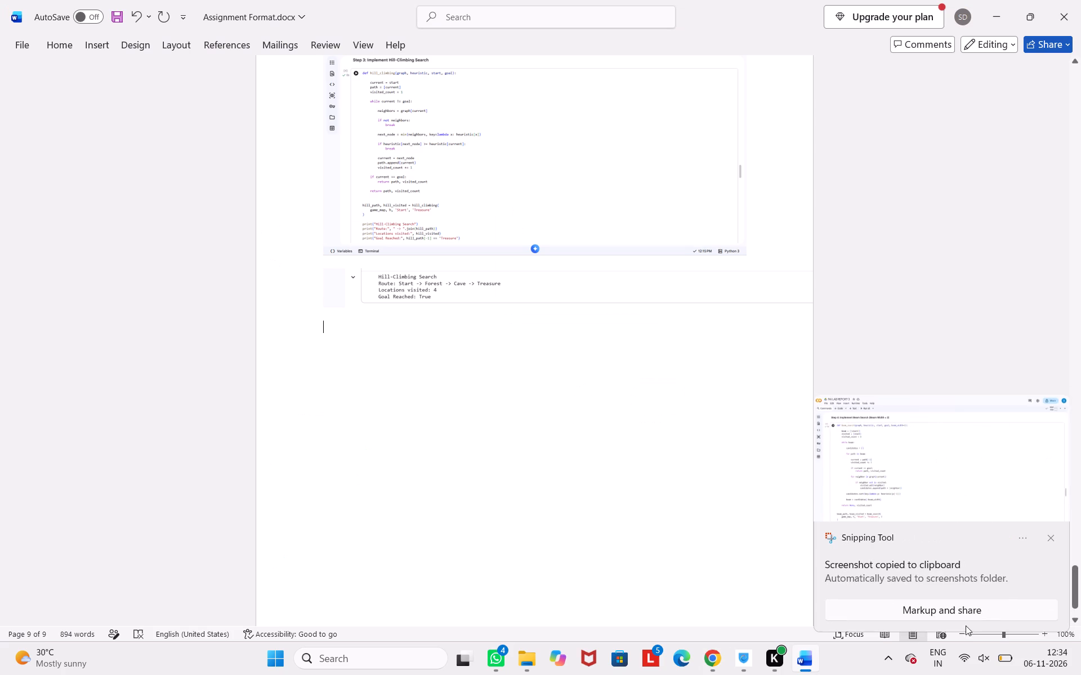
{"action": "key", "text": "ctrl+v"}
Switch to Colab in Chrome and capture a full-width screenshot of the remaining Step 4 code, Beam Search output and networkx/matplotlib import cell.
{"action": "key", "text": "alt+Tab"}
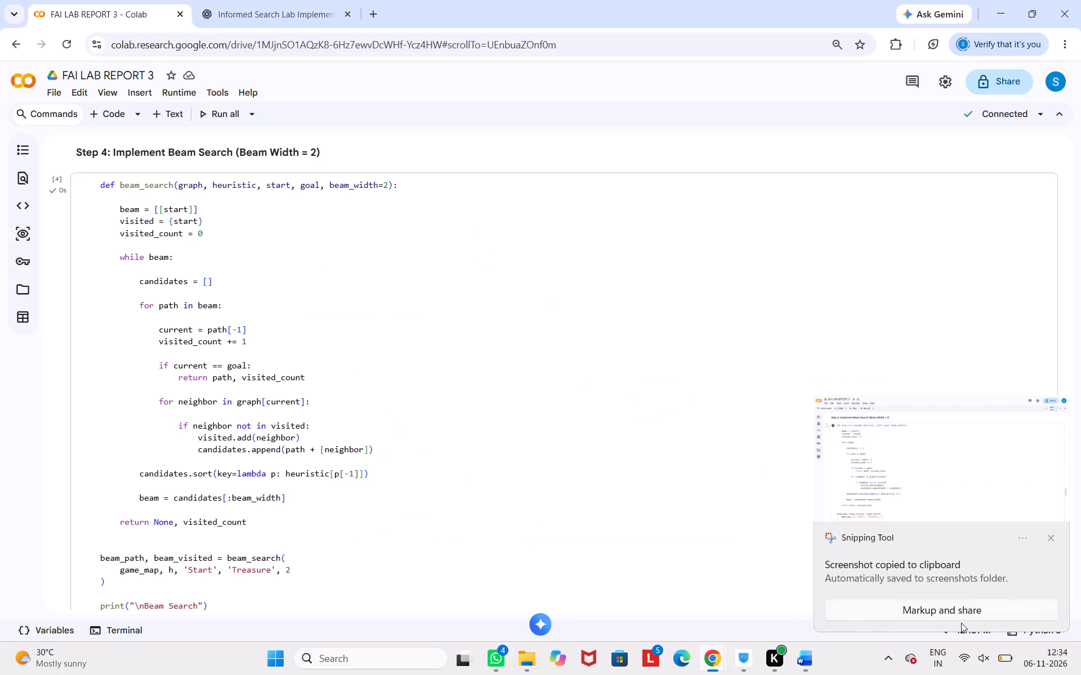
{"action": "scroll", "coordinate": [692, 520], "scroll_direction": "down", "scroll_amount": 6}
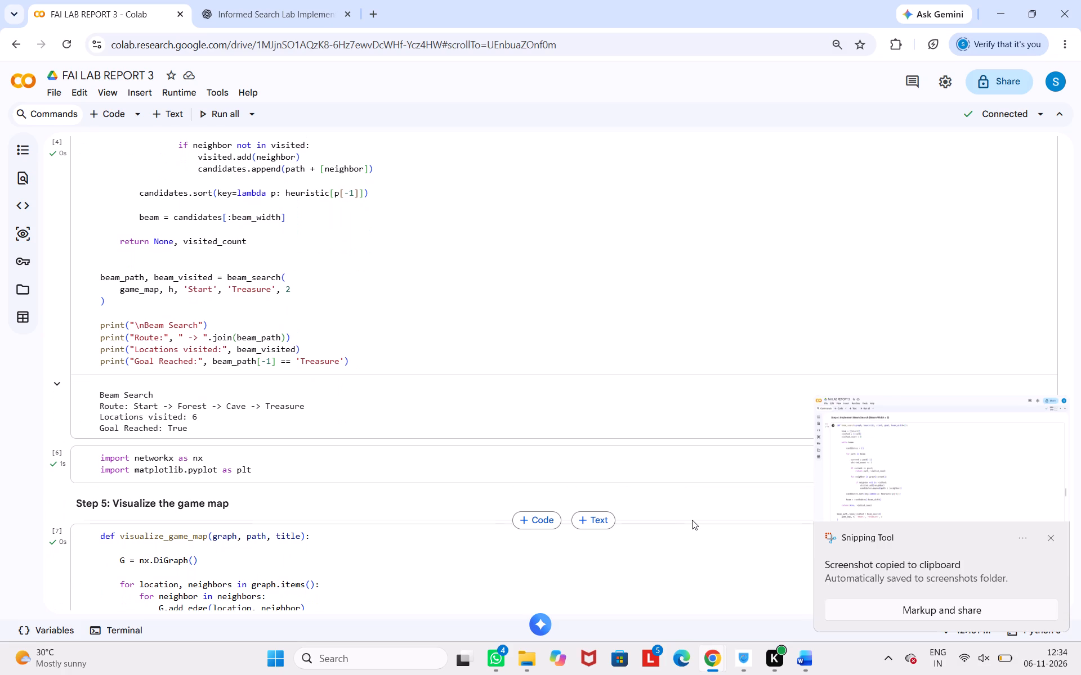
{"action": "key", "text": "shift+super+s"}
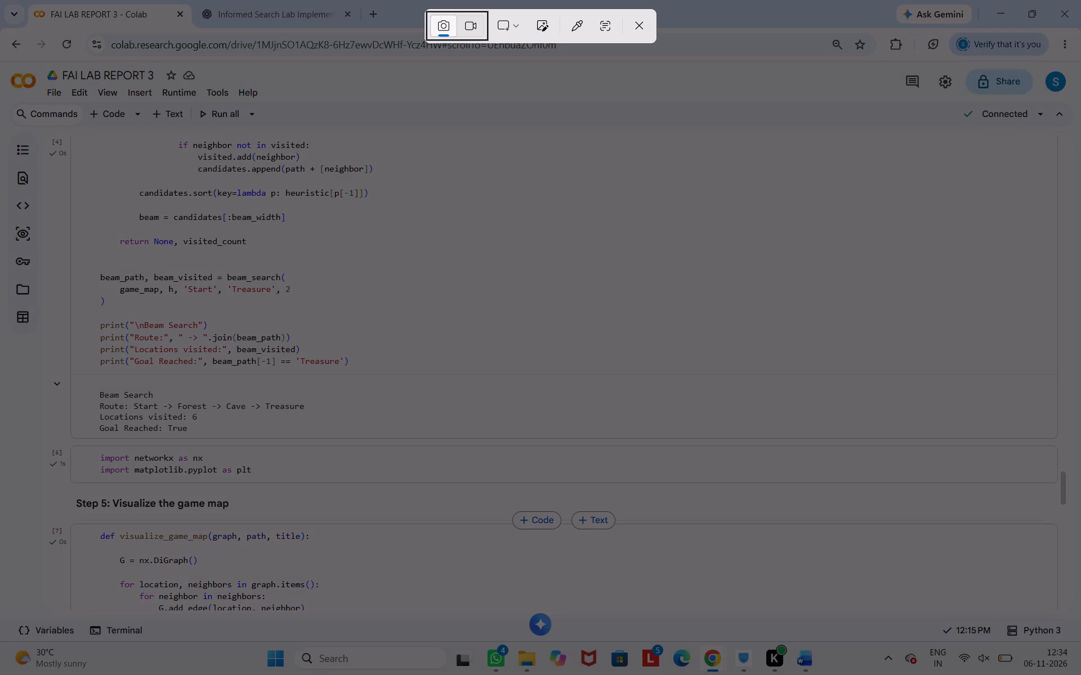
{"action": "left_click_drag", "start_coordinate": [0, 64], "coordinate": [539, 520]}
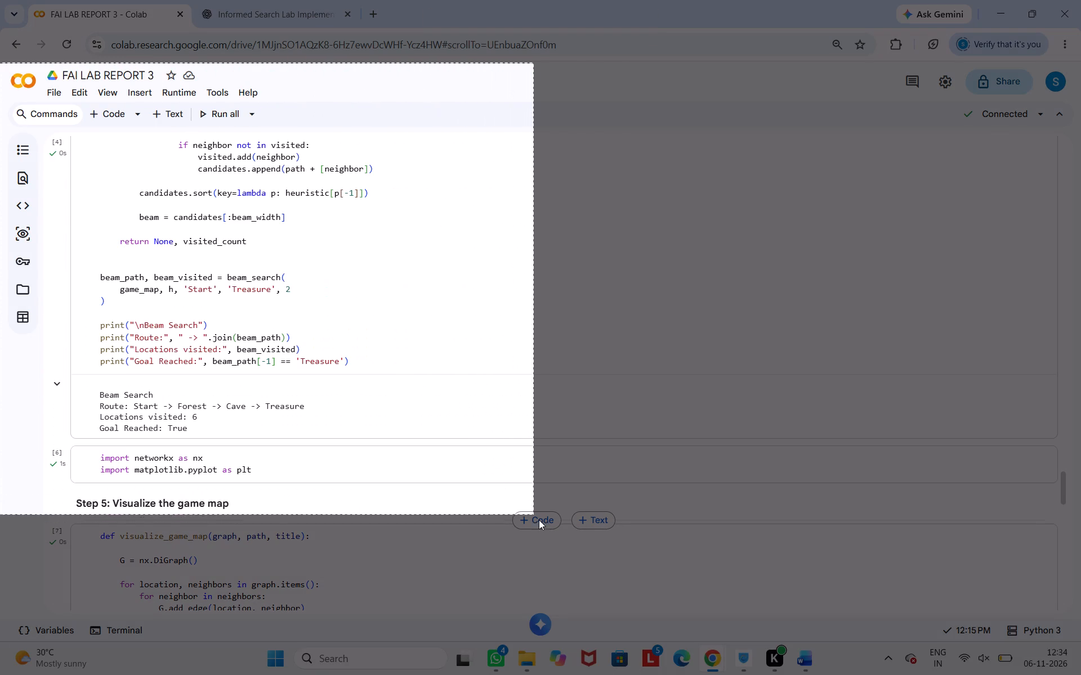
{"action": "left_click_drag", "start_coordinate": [539, 520], "coordinate": [817, 489]}
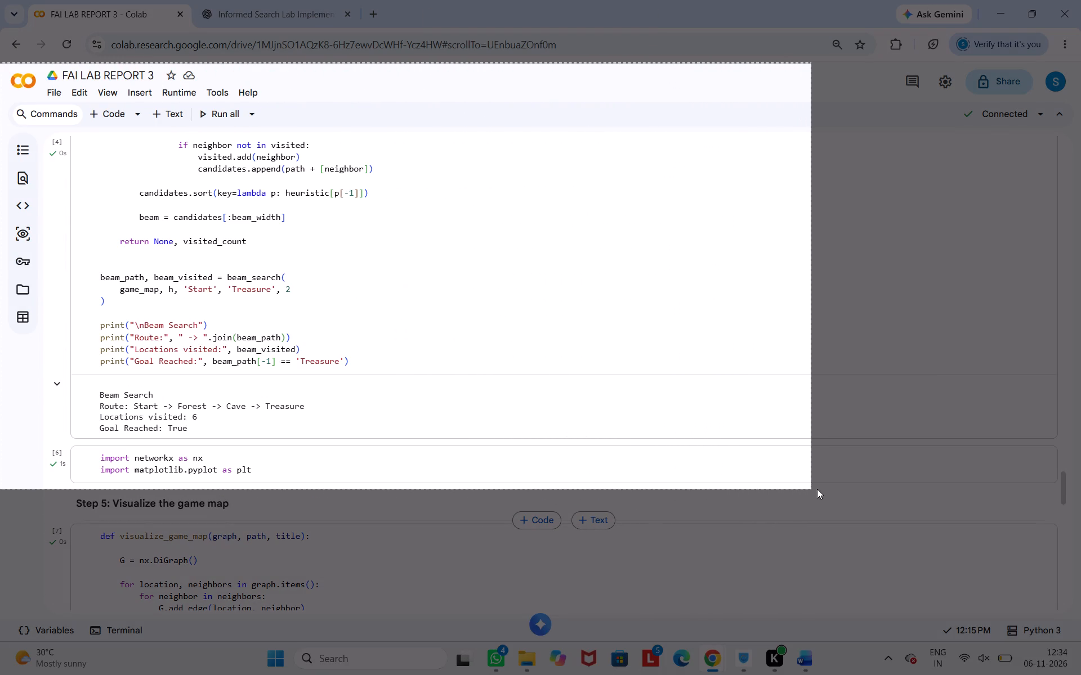
{"action": "left_click_drag", "start_coordinate": [817, 489], "coordinate": [1054, 489]}
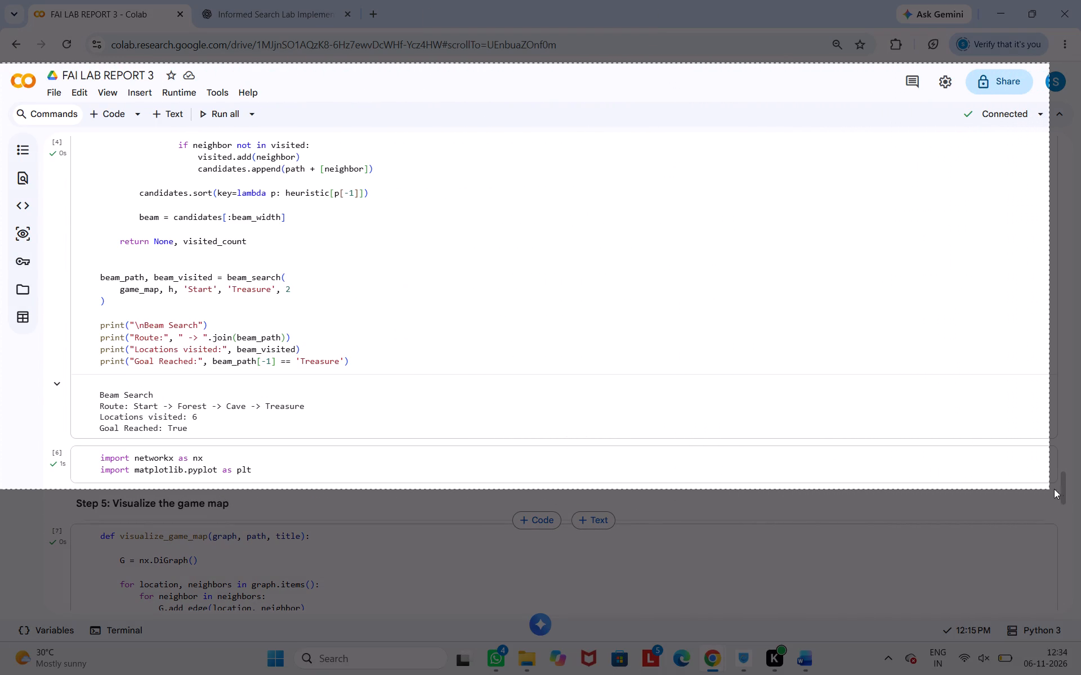
{"action": "left_click_drag", "start_coordinate": [1054, 489], "coordinate": [1080, 488]}
Switch to Word, add a new line below the Step 4 code screenshot, and paste the Beam Search output screenshot there.
{"action": "key", "text": "alt+Tab"}
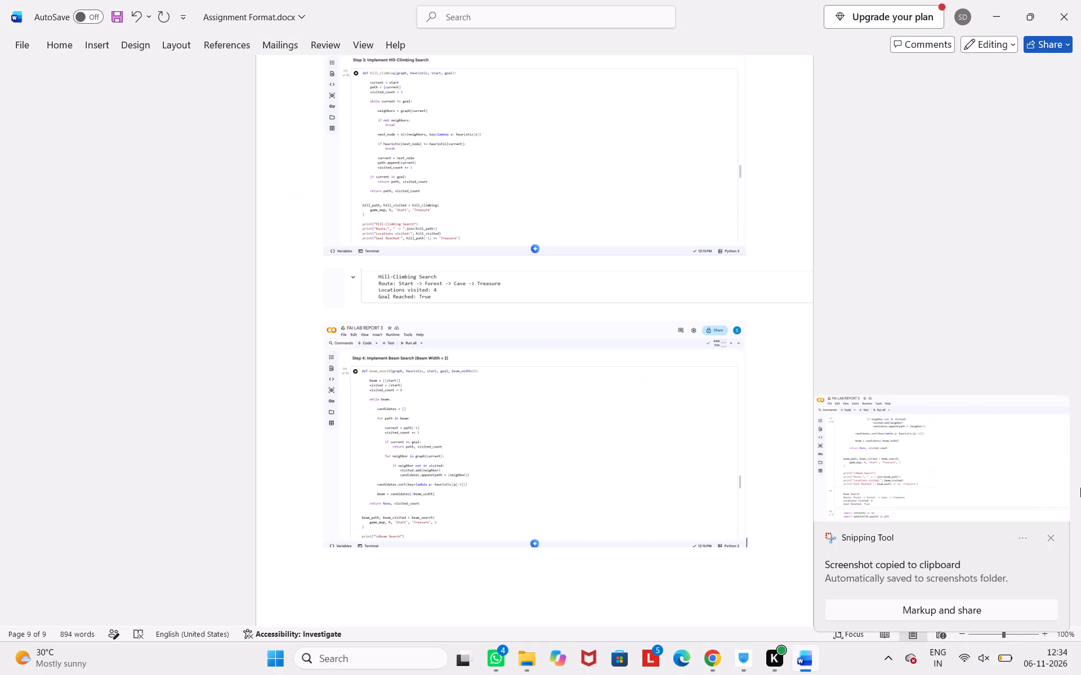
{"action": "key", "text": "Return"}
{"action": "key", "text": "ctrl+v"}
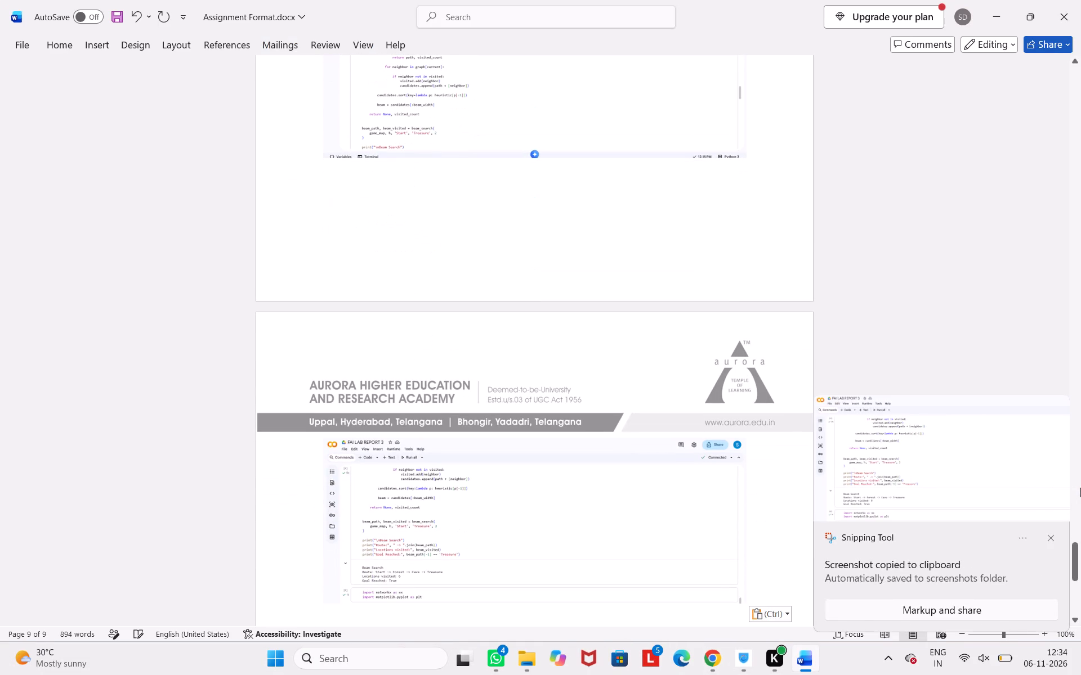
Switch to Colab in Chrome and capture a full-width screenshot of the Step 5: Visualize the game map heading and code.
{"action": "key", "text": "alt+Tab"}
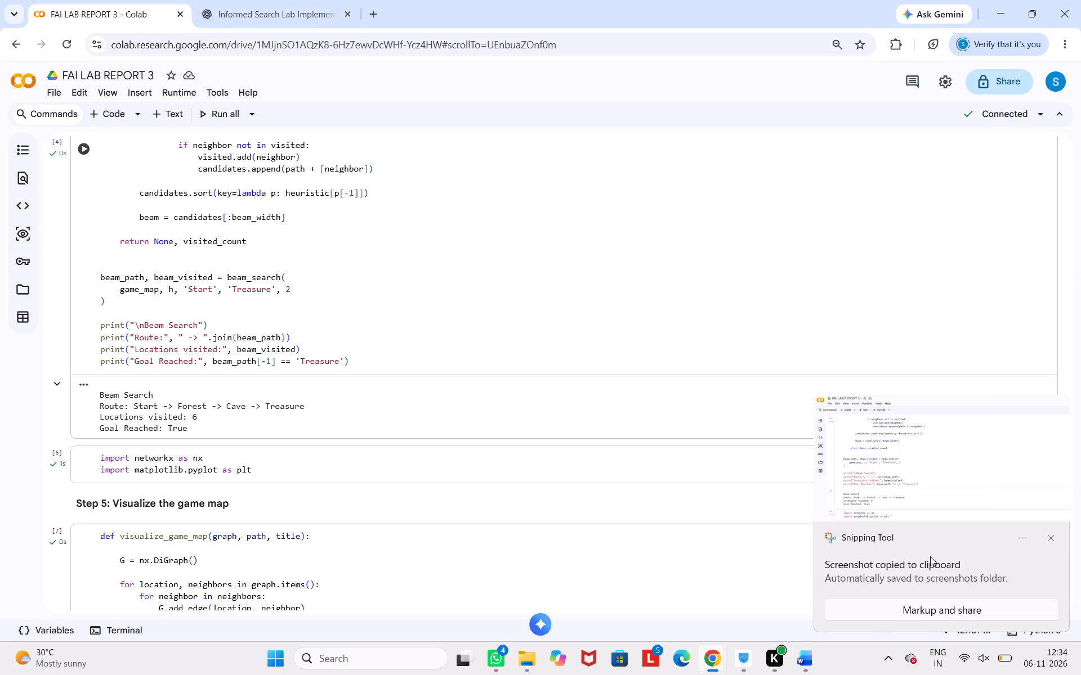
{"action": "scroll", "coordinate": [650, 451], "scroll_direction": "down", "scroll_amount": 1}
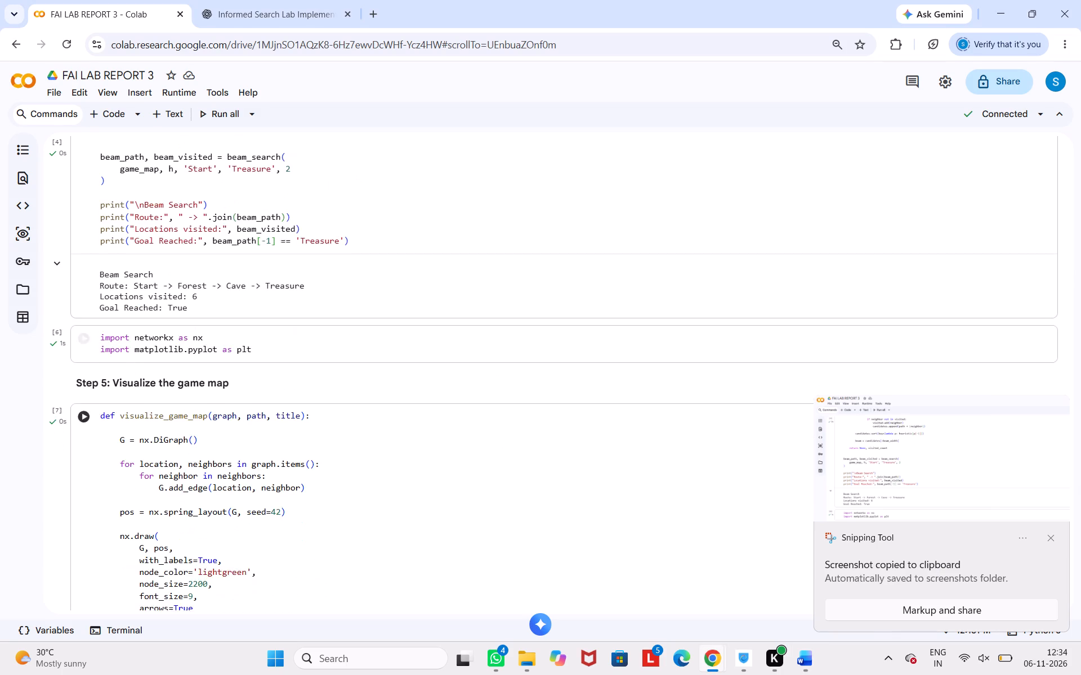
{"action": "scroll", "coordinate": [650, 451], "scroll_direction": "down", "scroll_amount": 2}
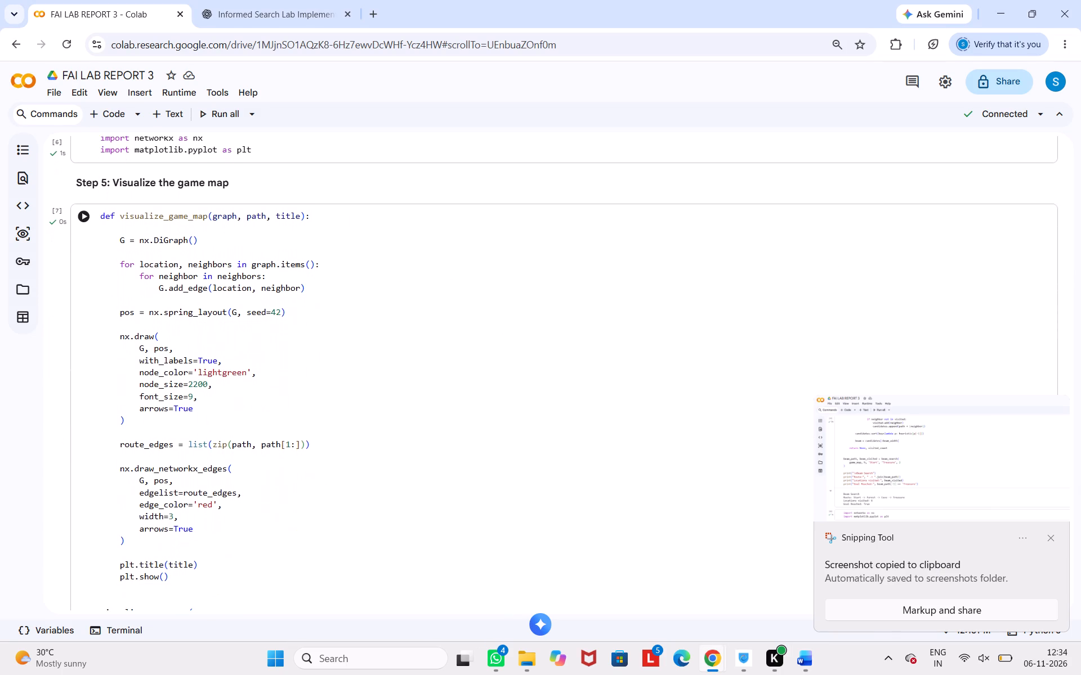
{"action": "scroll", "coordinate": [650, 451], "scroll_direction": "down", "scroll_amount": 2}
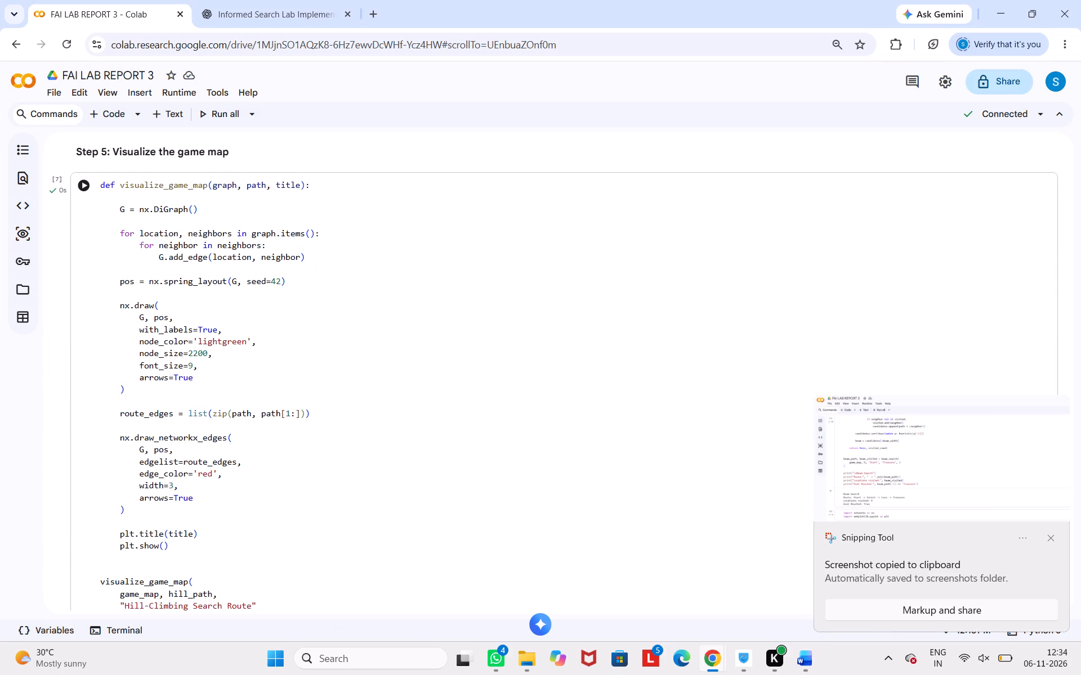
{"action": "key", "text": "shift+super+s"}
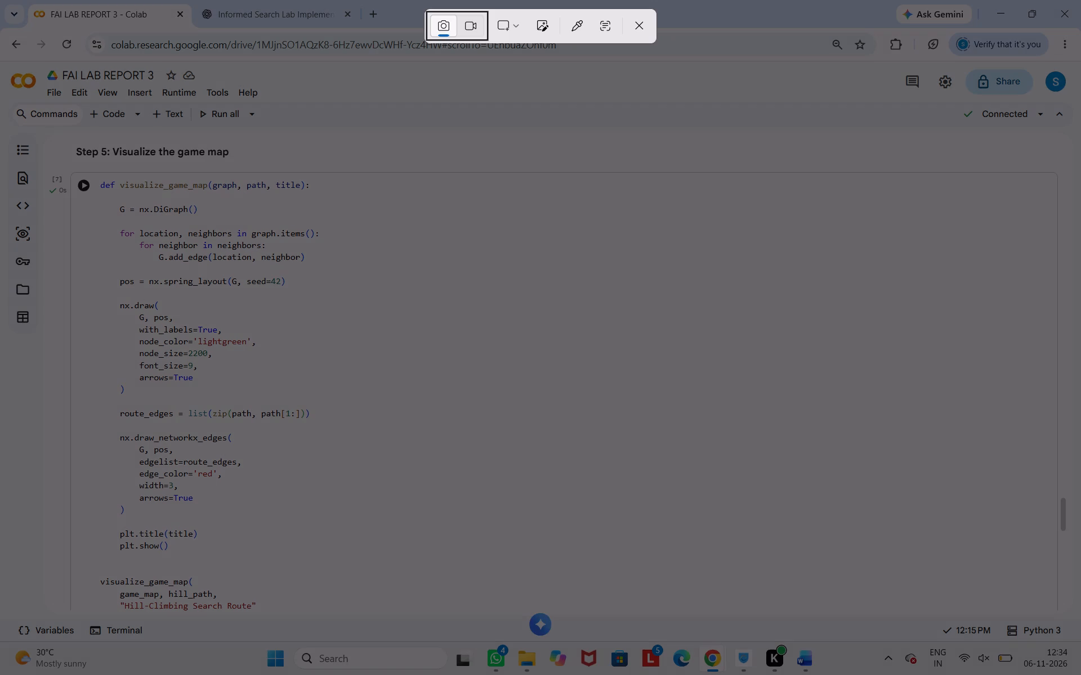
{"action": "left_click", "coordinate": [5, 61]}
{"action": "left_click_drag", "start_coordinate": [5, 57], "coordinate": [747, 541]}
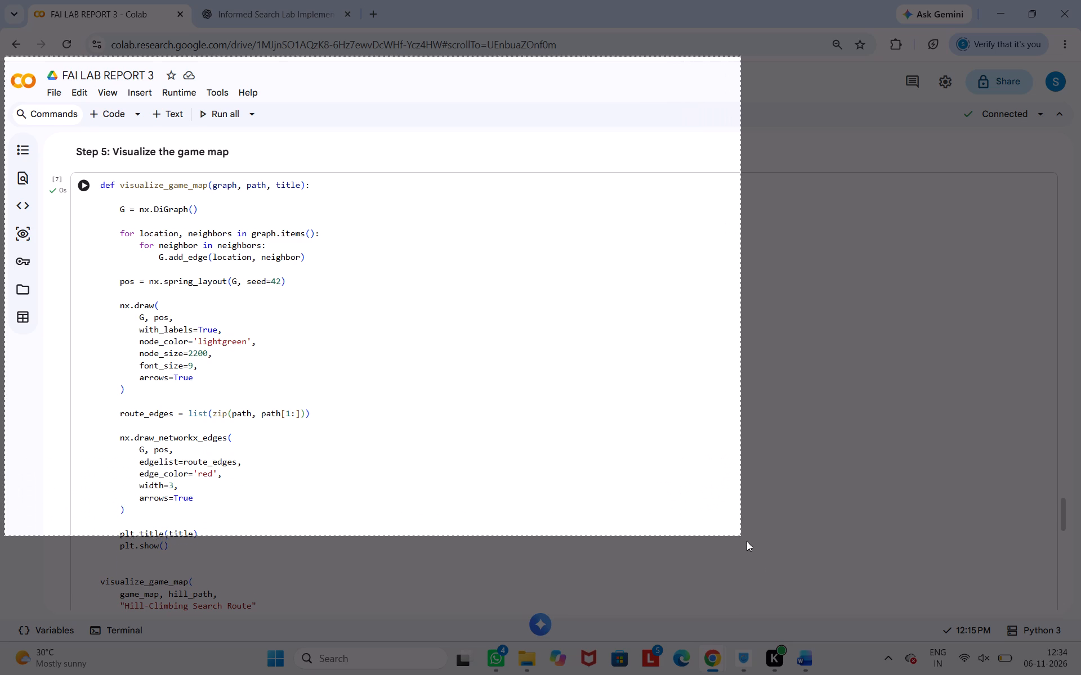
{"action": "left_click_drag", "start_coordinate": [747, 541], "coordinate": [1005, 641]}
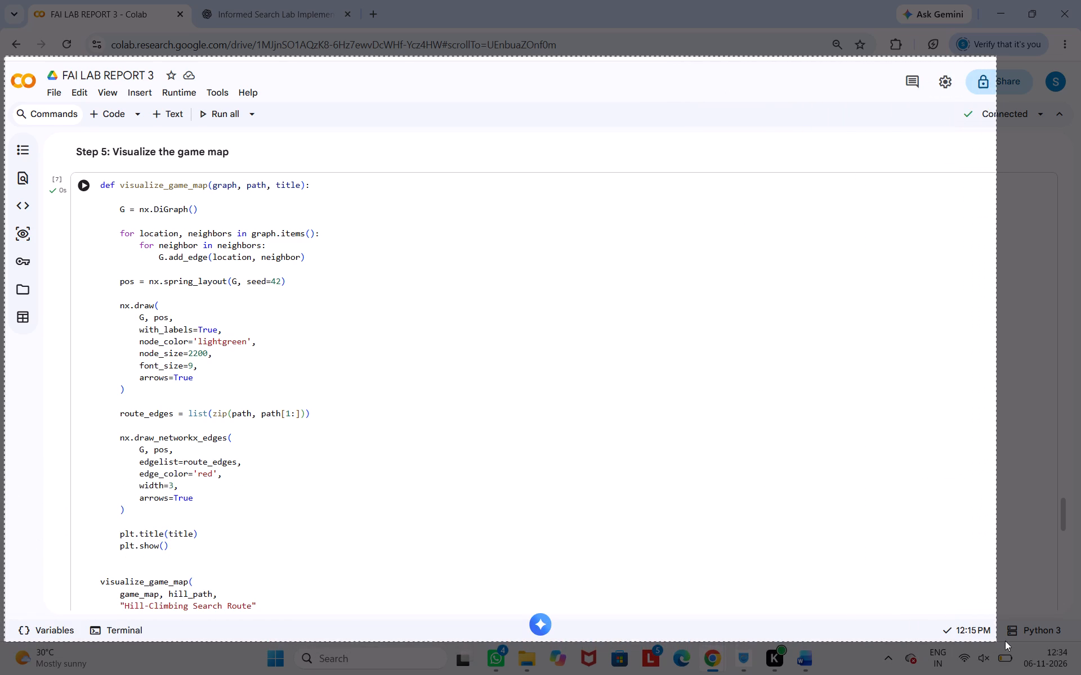
{"action": "left_click_drag", "start_coordinate": [1005, 641], "coordinate": [1080, 641]}
Switch to Word, add two new lines below the Beam Search output screenshot, and paste the Step 5 code screenshot there.
{"action": "key", "text": "alt+Tab"}
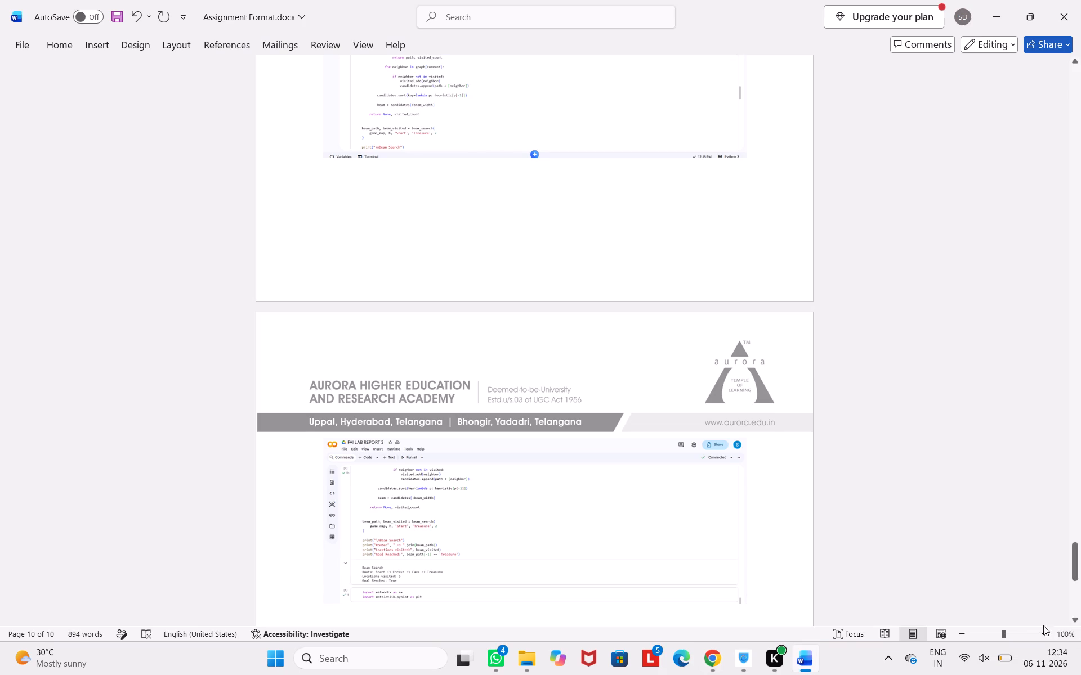
{"action": "key", "text": "Return"}
{"action": "key", "text": "Return"}
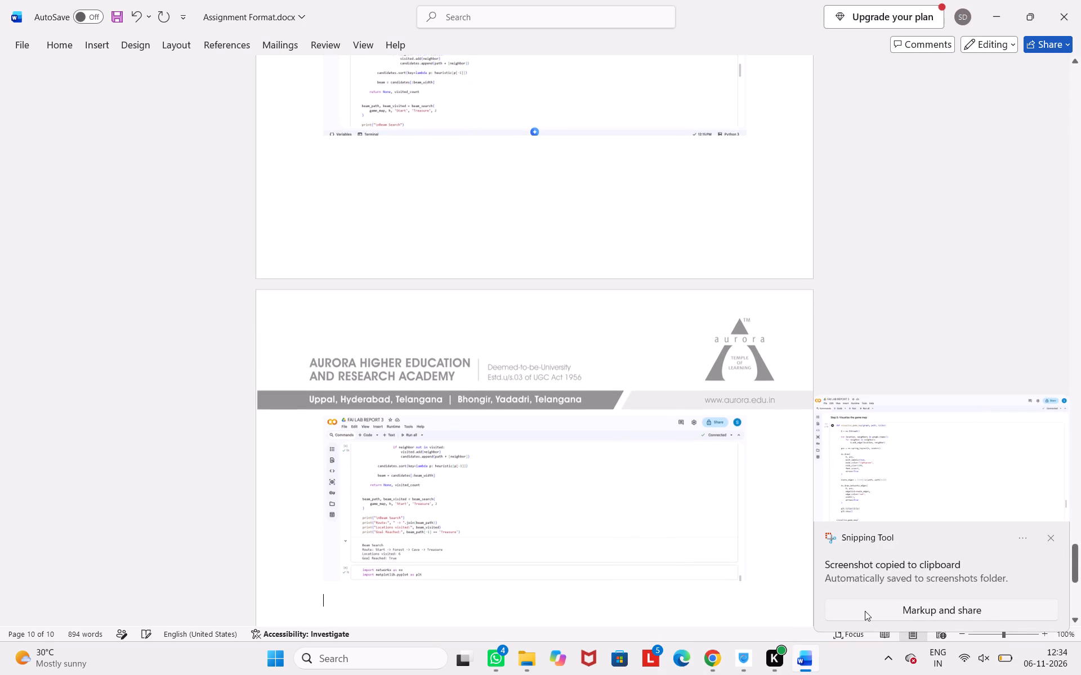
{"action": "key", "text": "ctrl+v"}
Switch to Colab in Chrome, reduce the page zoom to 67%, and capture a full-width screenshot of the Hill-Climbing and Beam Search route graphs.
{"action": "key", "text": "alt+Tab"}
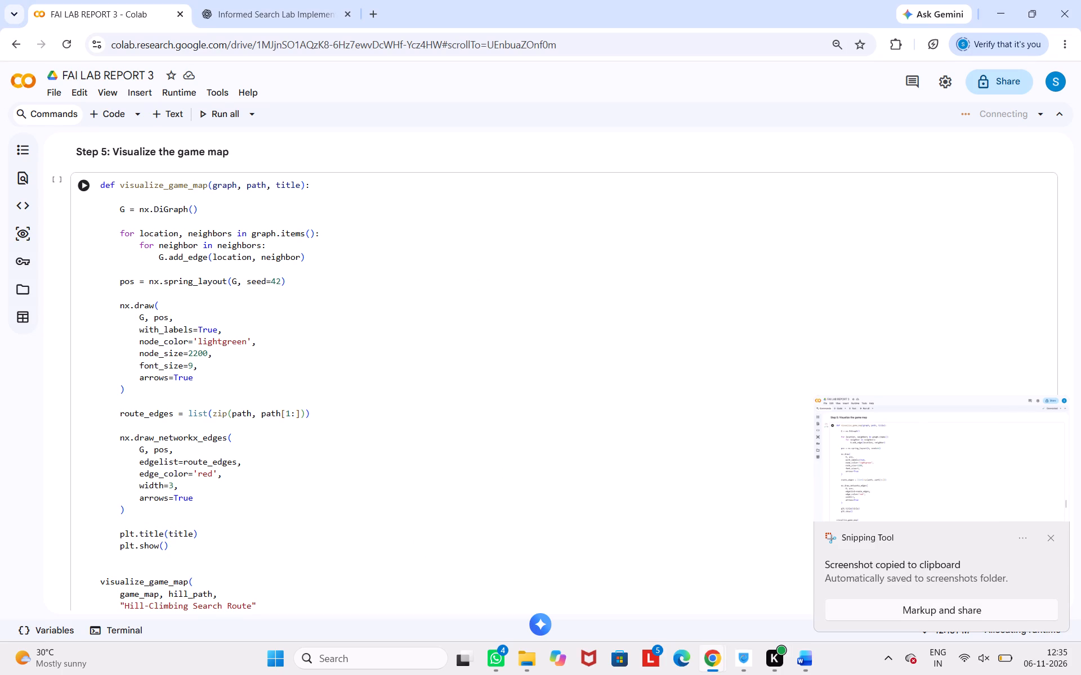
{"action": "scroll", "coordinate": [514, 451], "scroll_direction": "down", "scroll_amount": 4}
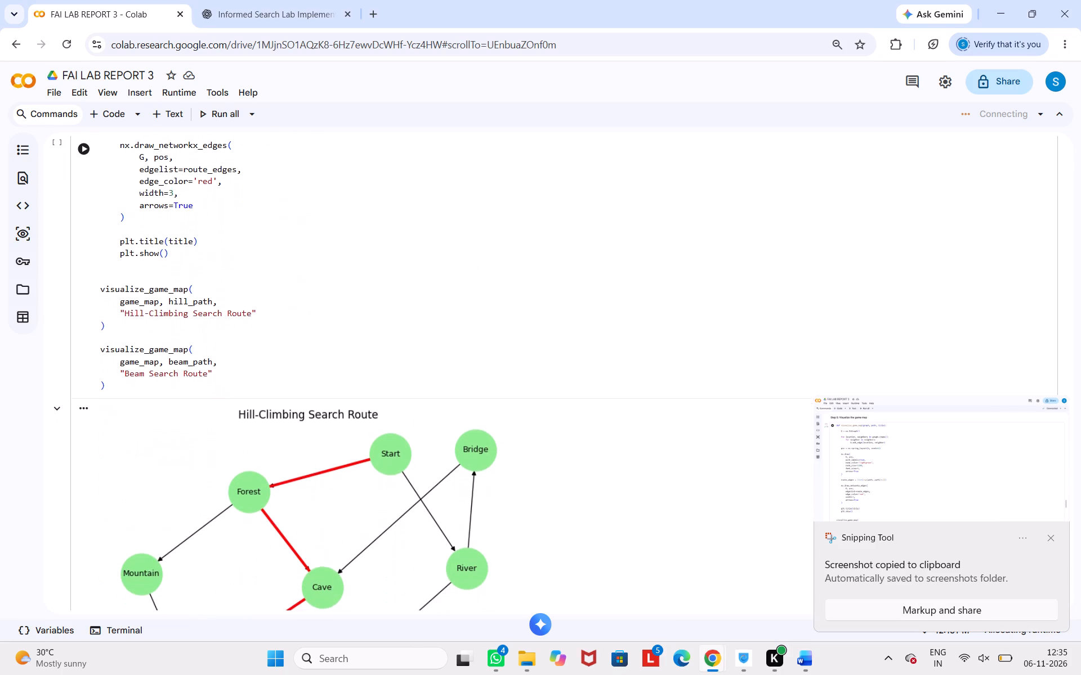
{"action": "scroll", "coordinate": [514, 451], "scroll_direction": "down", "scroll_amount": 2}
{"action": "scroll", "coordinate": [562, 286], "scroll_direction": "down", "scroll_amount": 1}
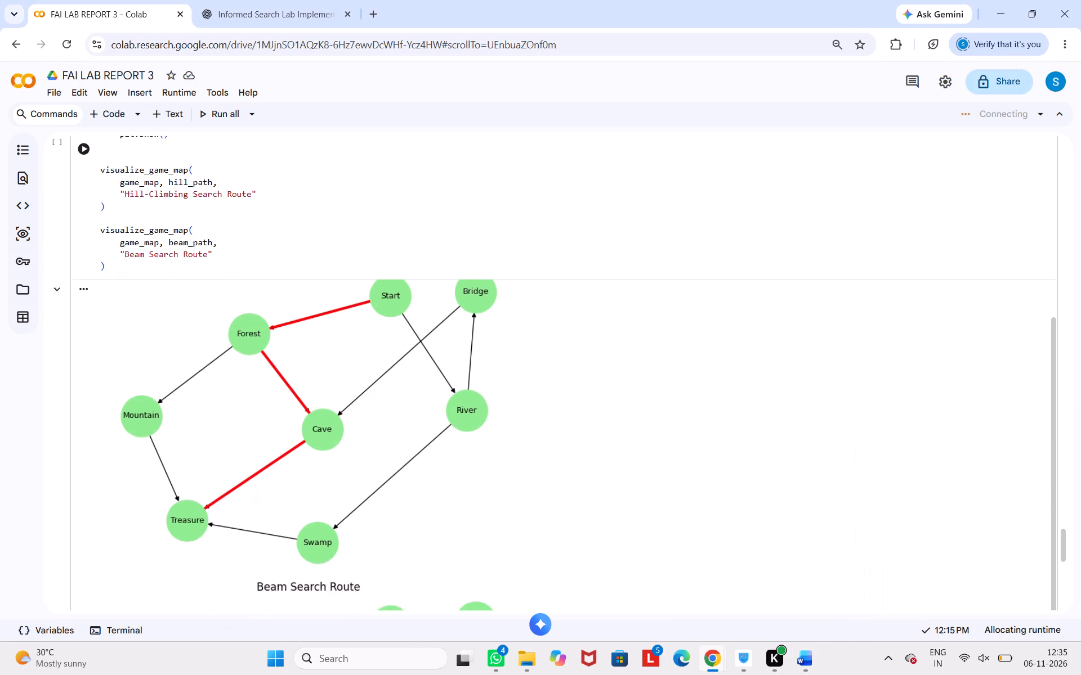
{"action": "scroll", "coordinate": [562, 286], "scroll_direction": "down", "scroll_amount": 3}
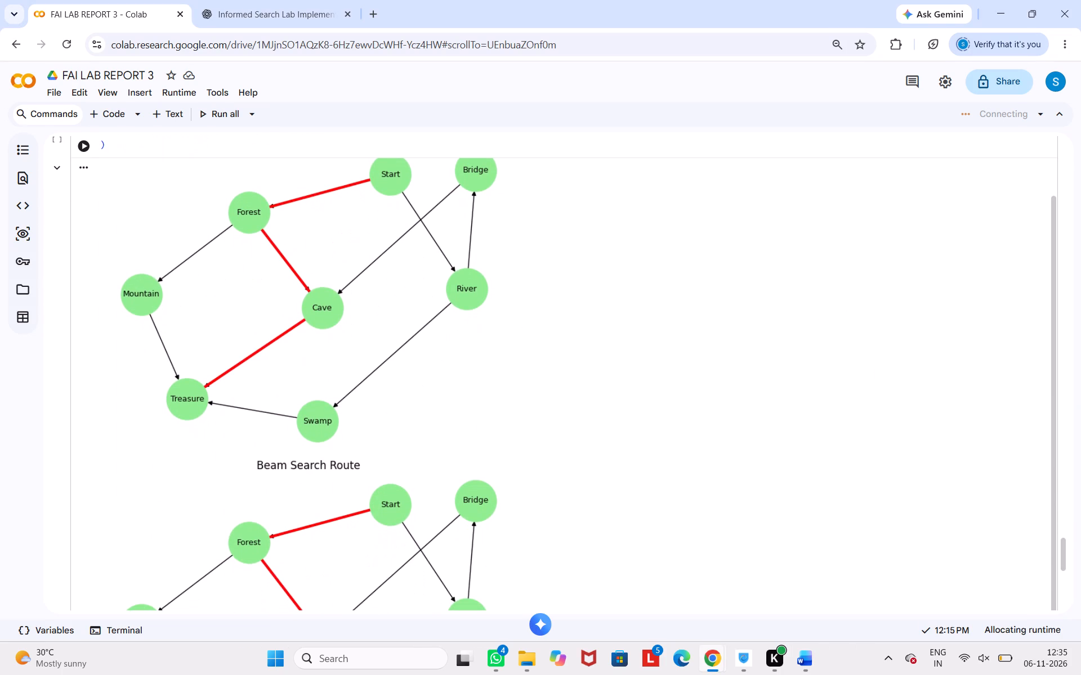
{"action": "key", "text": "ctrl+minus"}
{"action": "key", "text": "ctrl+minus"}
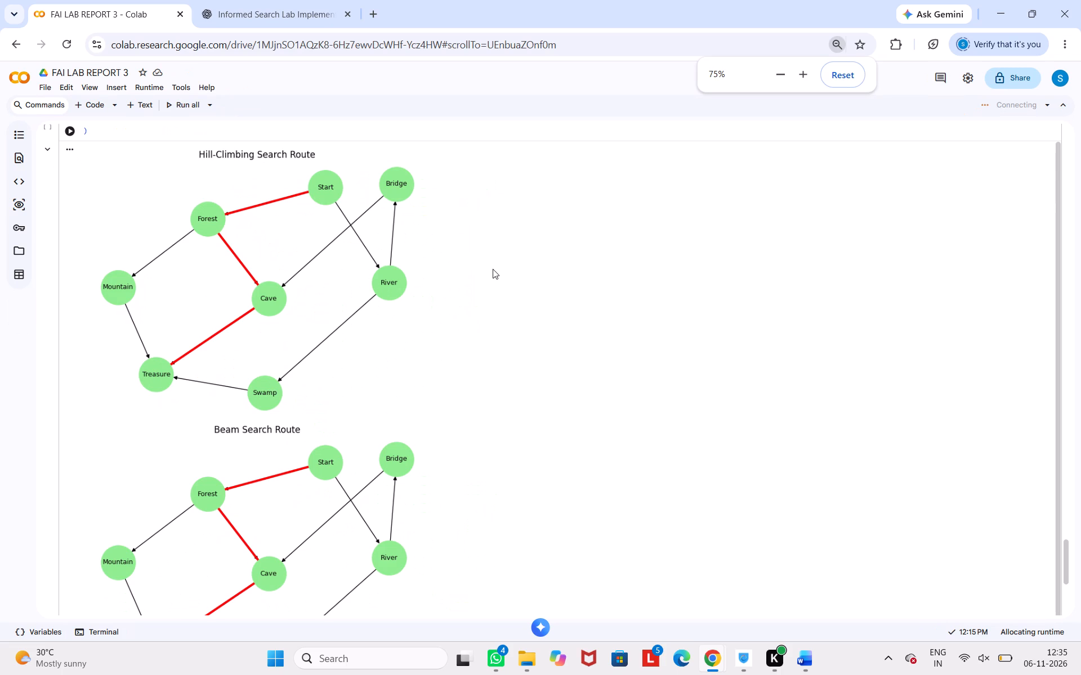
{"action": "scroll", "coordinate": [493, 269], "scroll_direction": "right", "scroll_amount": 1}
{"action": "key", "text": "ctrl+minus"}
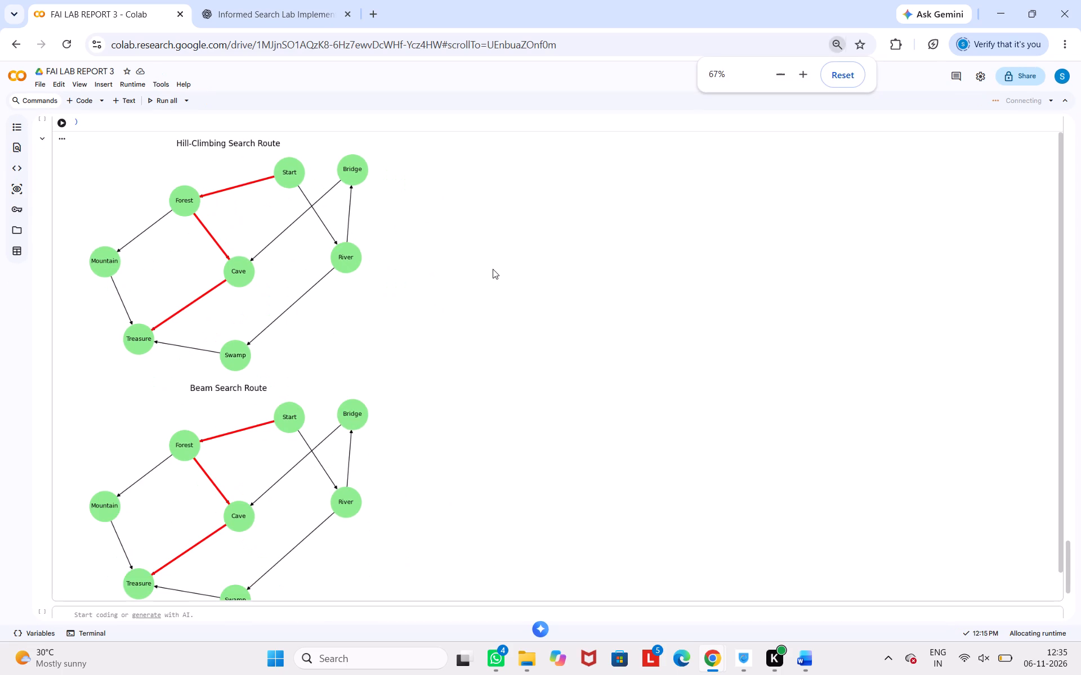
{"action": "key", "text": "ctrl+minus"}
{"action": "key", "text": "ctrl+equal"}
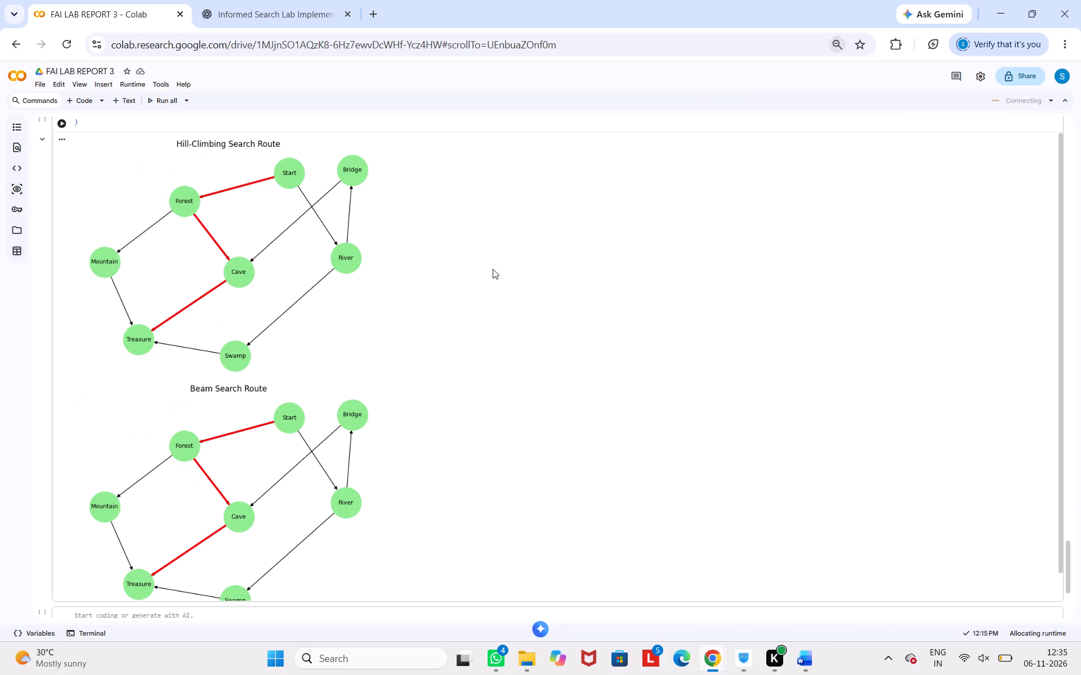
{"action": "scroll", "coordinate": [490, 262], "scroll_direction": "right", "scroll_amount": 1}
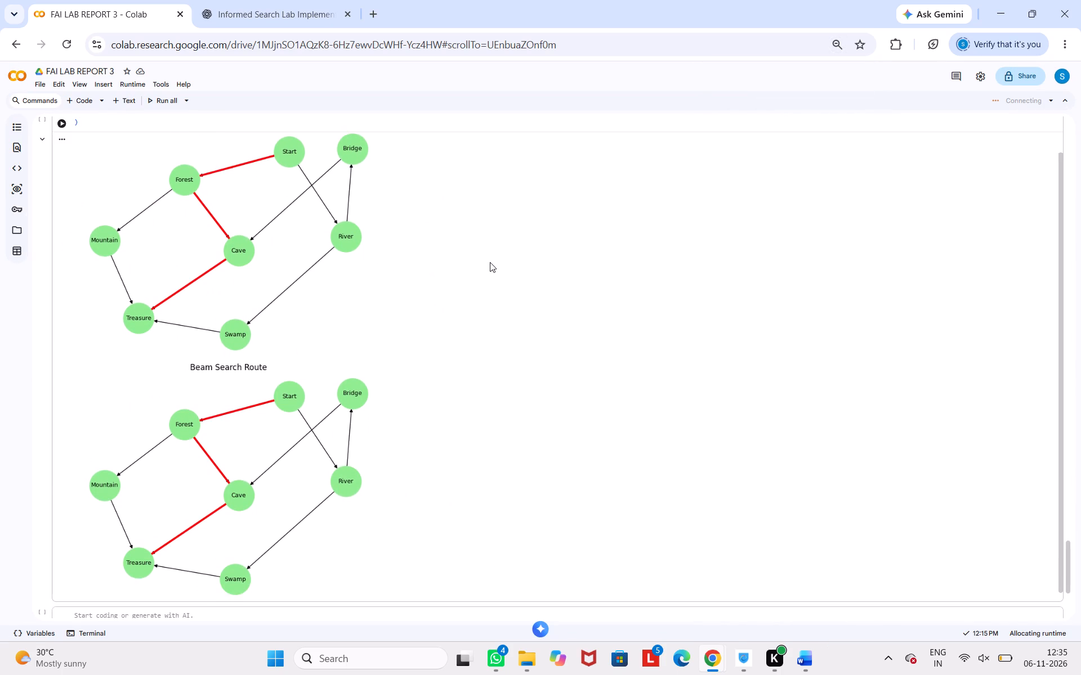
{"action": "scroll", "coordinate": [490, 262], "scroll_direction": "right", "scroll_amount": 2}
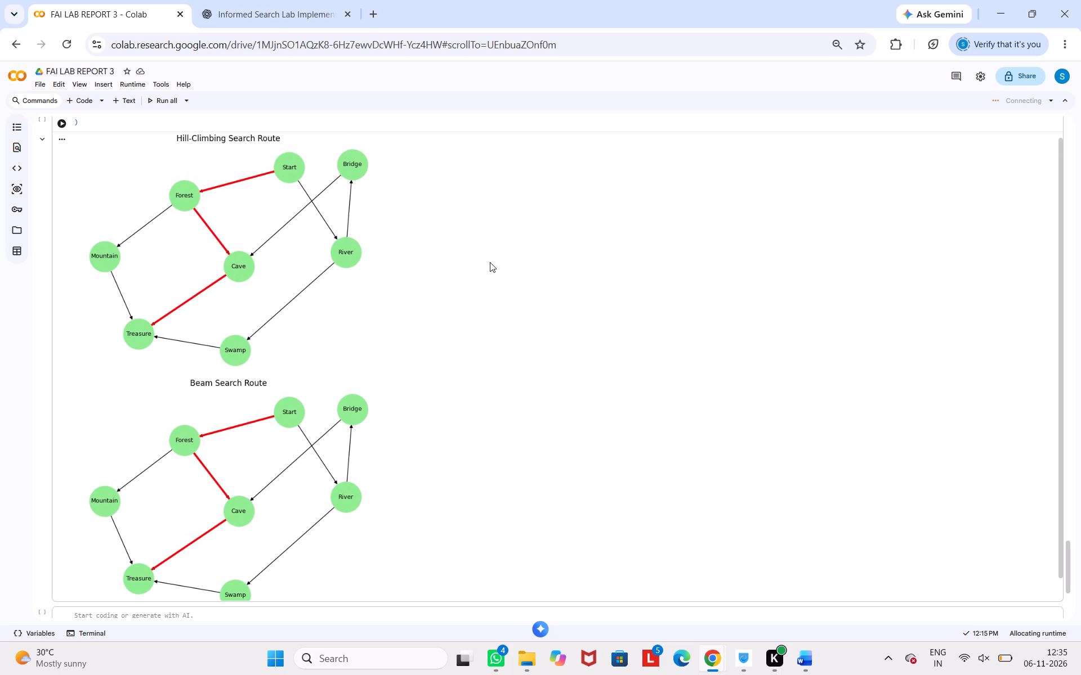
{"action": "key", "text": "shift+super+s"}
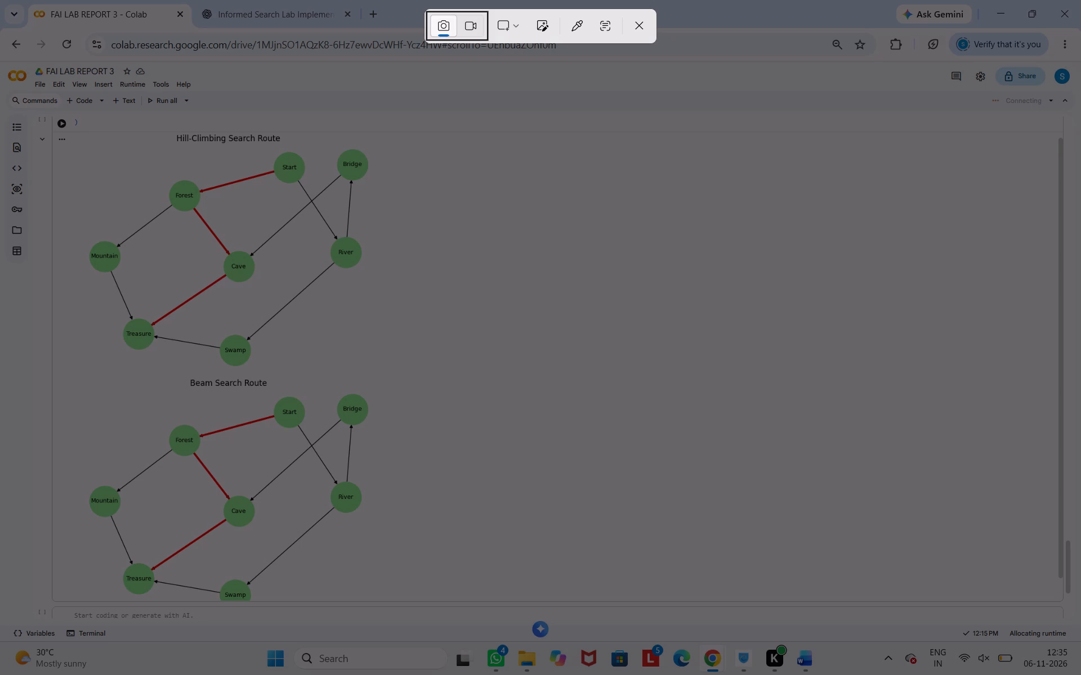
{"action": "left_click_drag", "start_coordinate": [3, 62], "coordinate": [590, 413]}
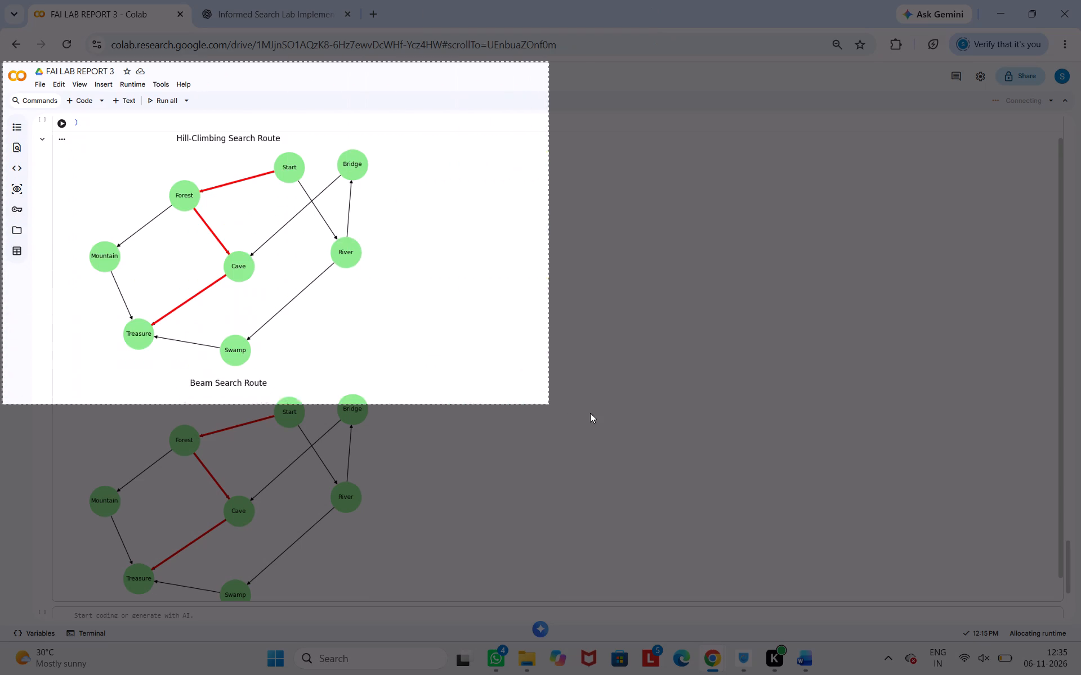
{"action": "left_click_drag", "start_coordinate": [590, 413], "coordinate": [891, 670]}
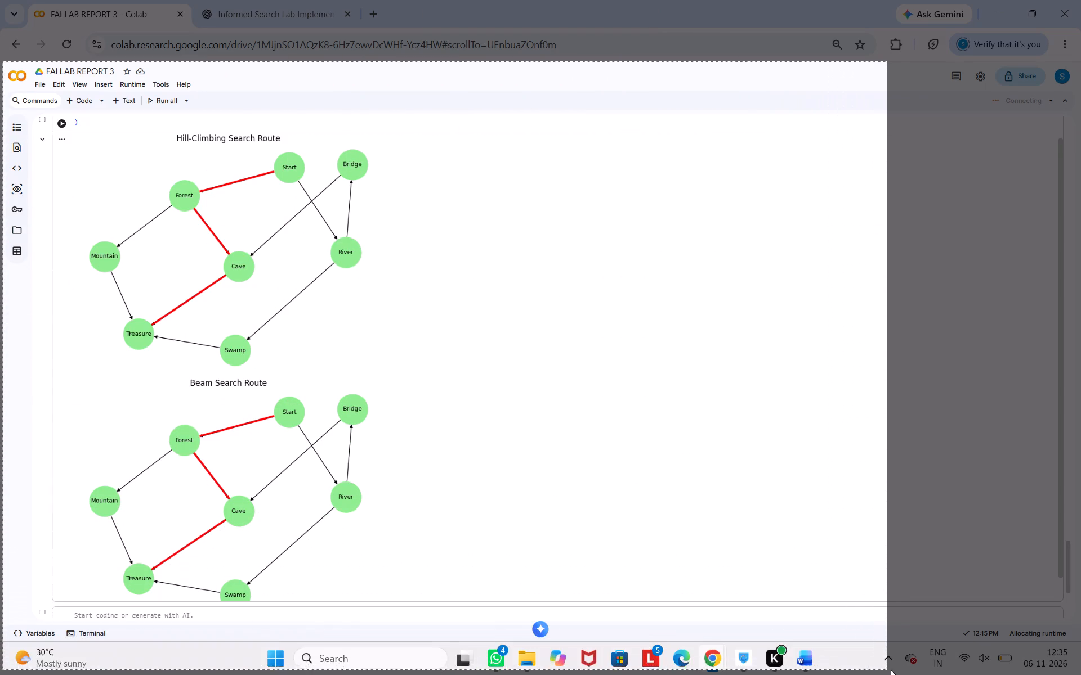
{"action": "left_click_drag", "start_coordinate": [891, 670], "coordinate": [1080, 639]}
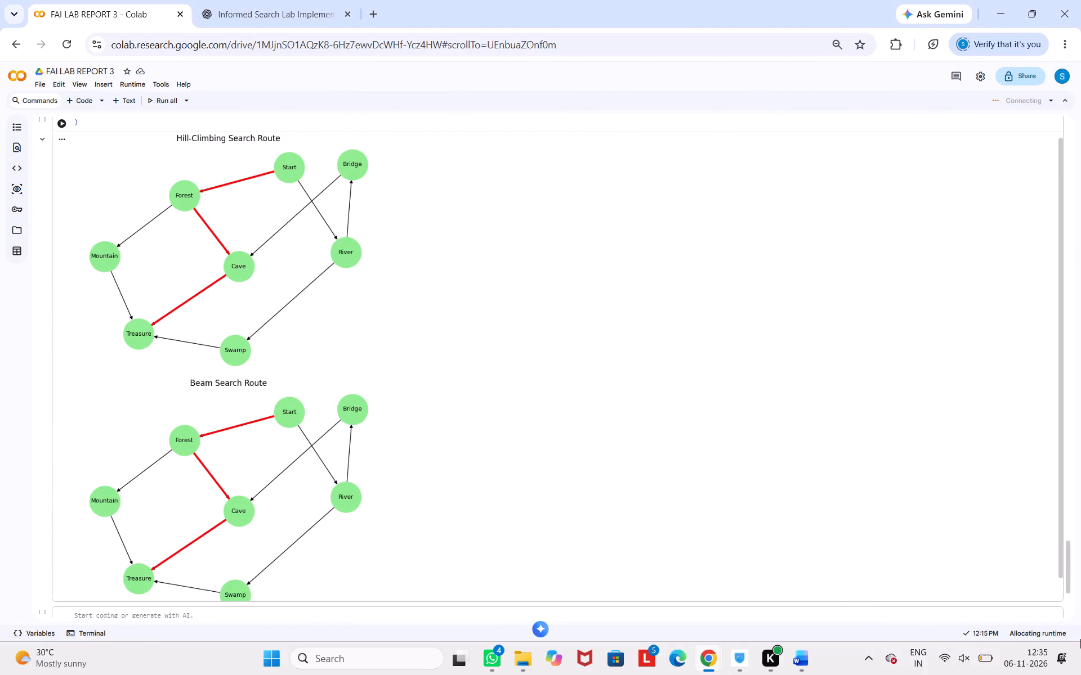
Switch to Word, paste the route graphs screenshot two new lines below the Step 5 code screenshot, and add two new lines under it.
{"action": "key", "text": "alt+Tab"}
{"action": "key", "text": "Return"}
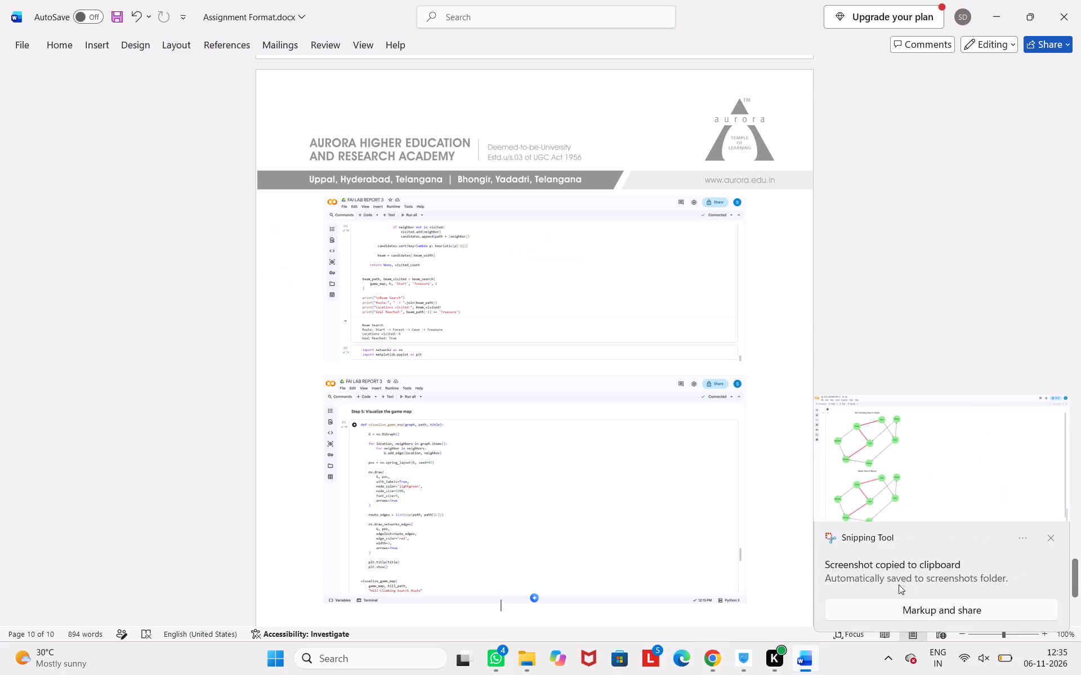
{"action": "key", "text": "Return"}
{"action": "key", "text": "ctrl+v"}
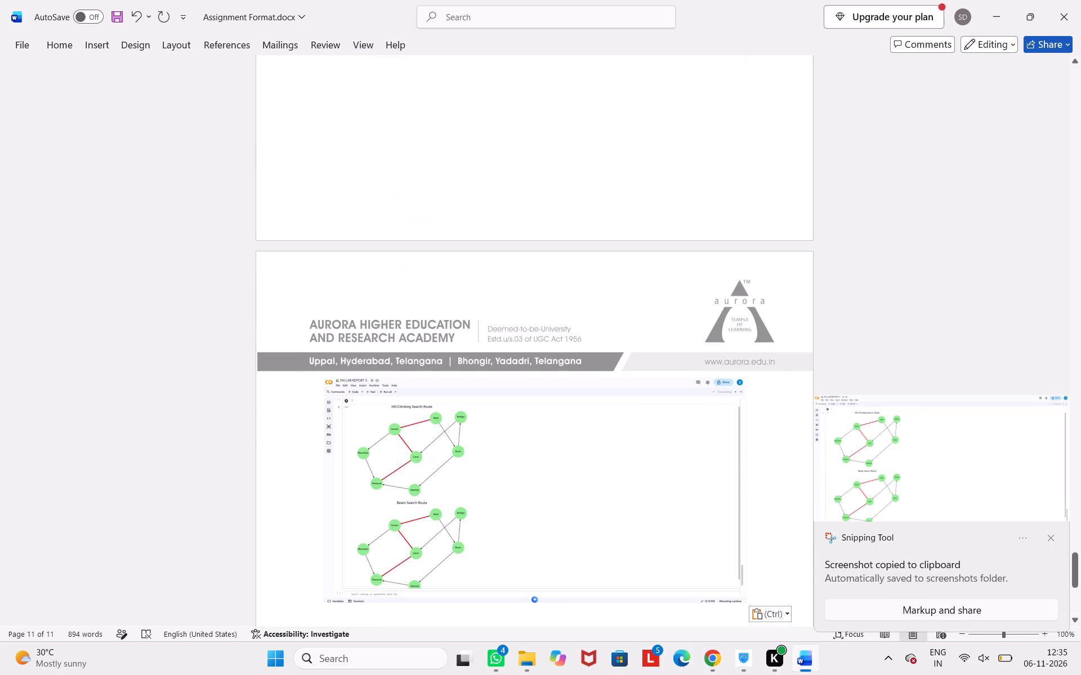
{"action": "key", "text": "Return"}
{"action": "key", "text": "Return"}
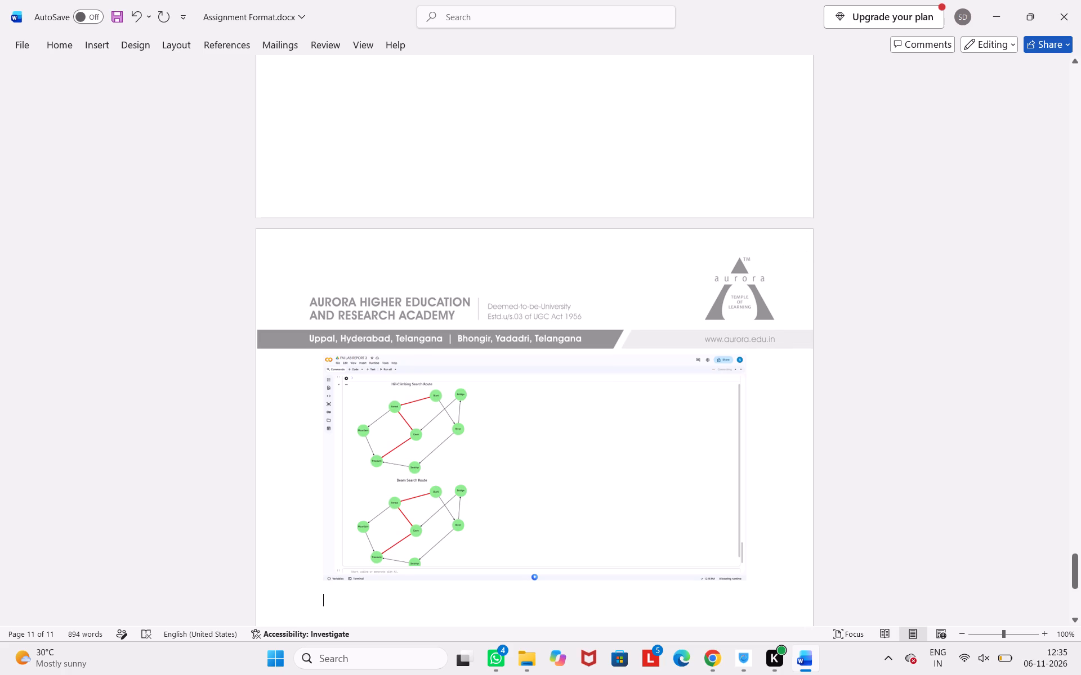
Switch to Colab in Chrome and look back through the notebook's Problem 1 code and route graphs.
{"action": "key", "text": "alt+Tab"}
{"action": "scroll", "coordinate": [425, 270], "scroll_direction": "up", "scroll_amount": 6}
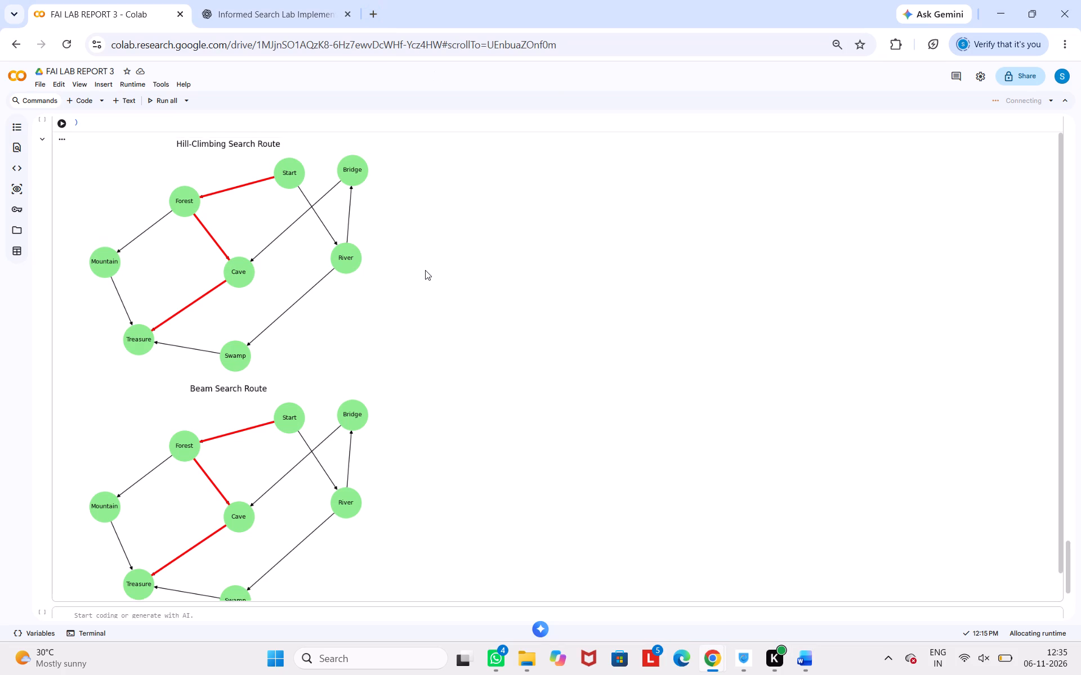
{"action": "scroll", "coordinate": [425, 270], "scroll_direction": "up", "scroll_amount": 19}
{"action": "scroll", "coordinate": [425, 270], "scroll_direction": "down", "scroll_amount": 4}
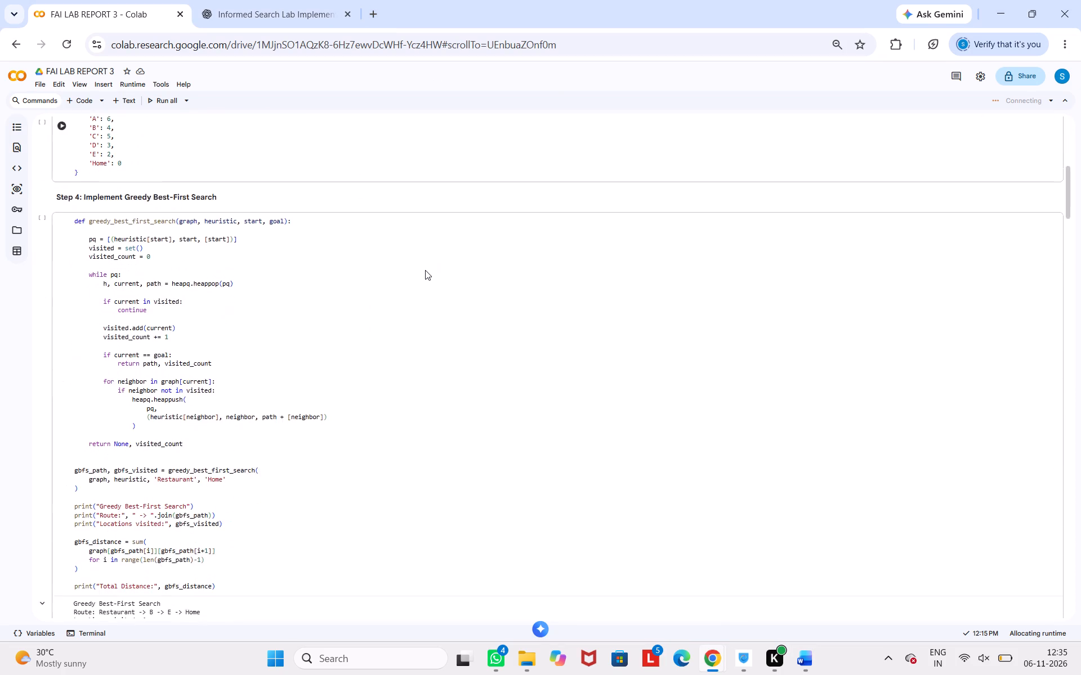
{"action": "scroll", "coordinate": [425, 270], "scroll_direction": "down", "scroll_amount": 4}
{"action": "scroll", "coordinate": [425, 270], "scroll_direction": "up", "scroll_amount": 2}
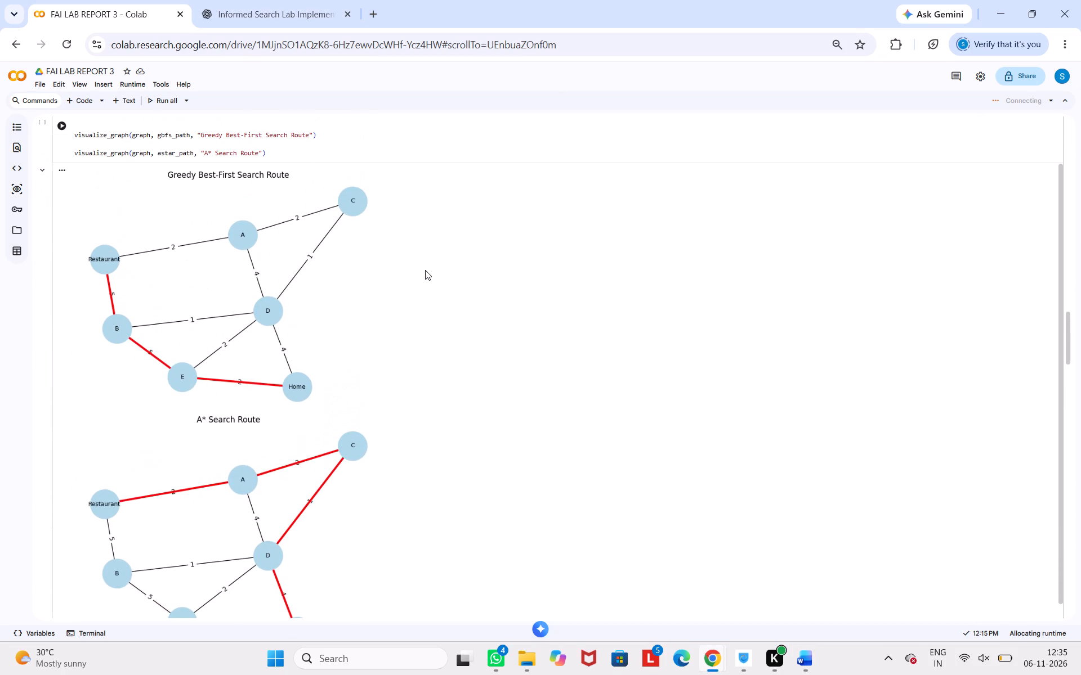
{"action": "scroll", "coordinate": [425, 270], "scroll_direction": "up", "scroll_amount": 1}
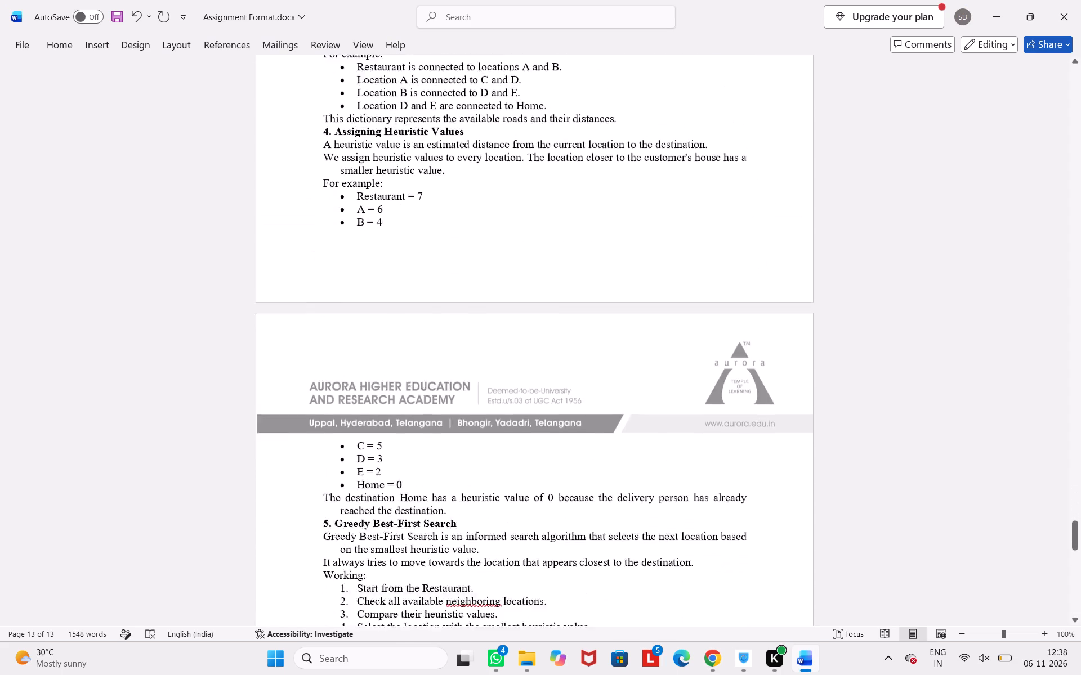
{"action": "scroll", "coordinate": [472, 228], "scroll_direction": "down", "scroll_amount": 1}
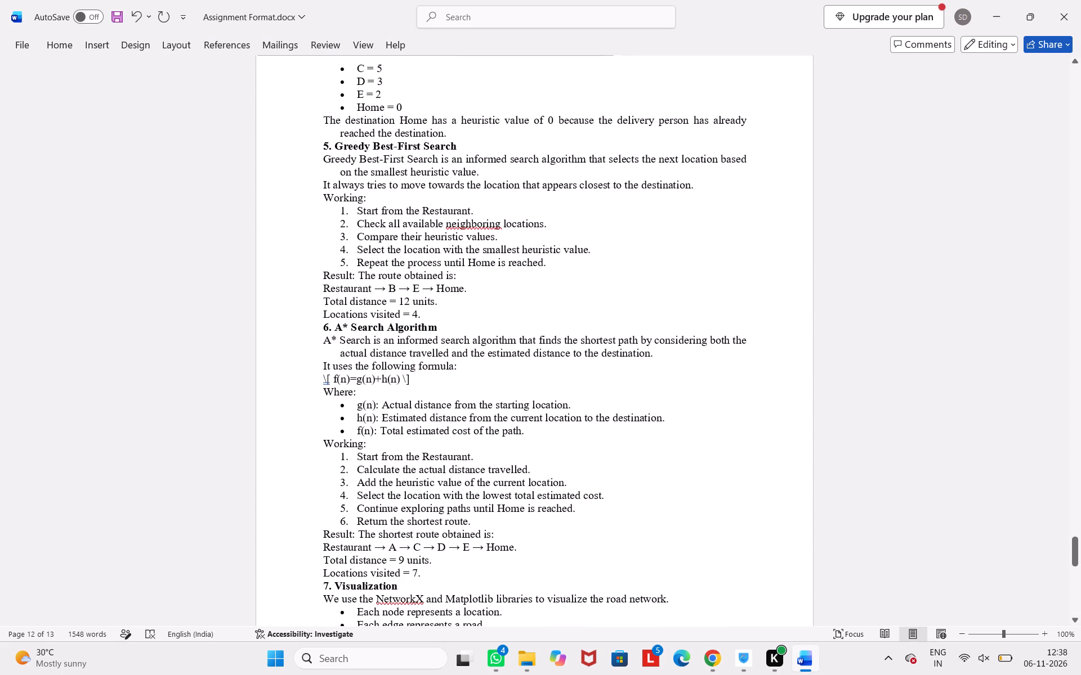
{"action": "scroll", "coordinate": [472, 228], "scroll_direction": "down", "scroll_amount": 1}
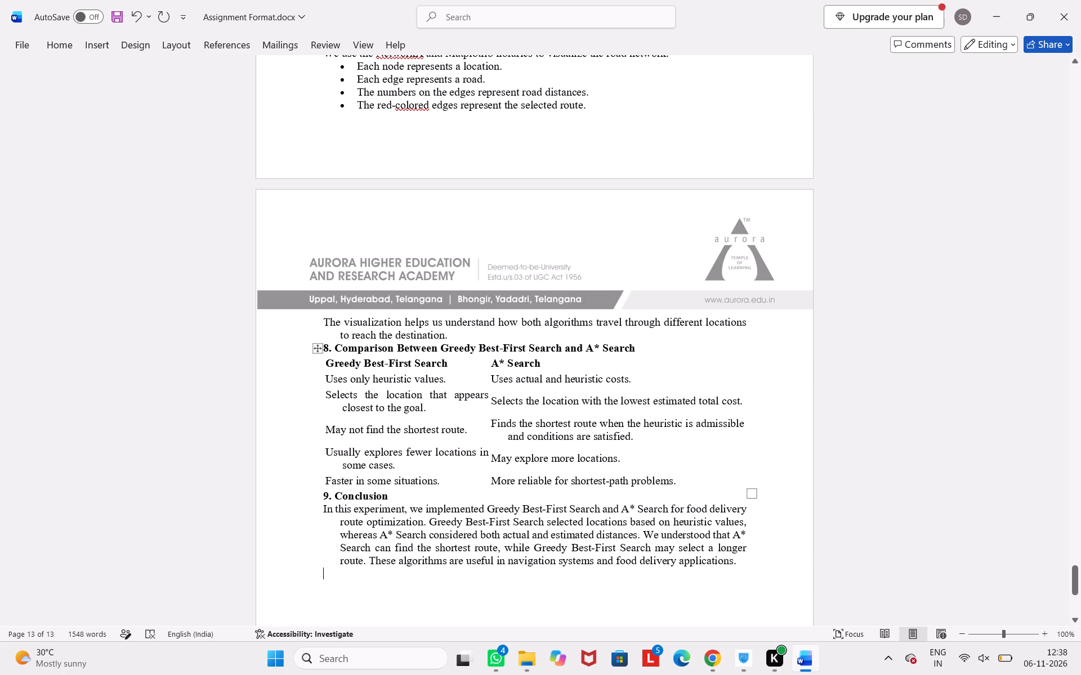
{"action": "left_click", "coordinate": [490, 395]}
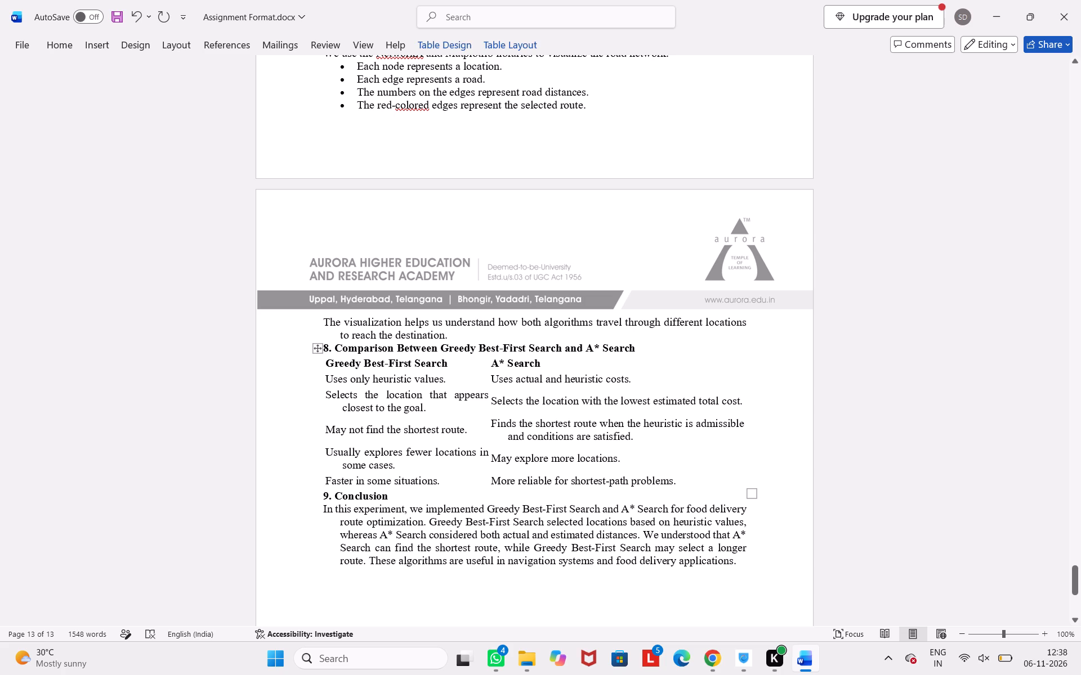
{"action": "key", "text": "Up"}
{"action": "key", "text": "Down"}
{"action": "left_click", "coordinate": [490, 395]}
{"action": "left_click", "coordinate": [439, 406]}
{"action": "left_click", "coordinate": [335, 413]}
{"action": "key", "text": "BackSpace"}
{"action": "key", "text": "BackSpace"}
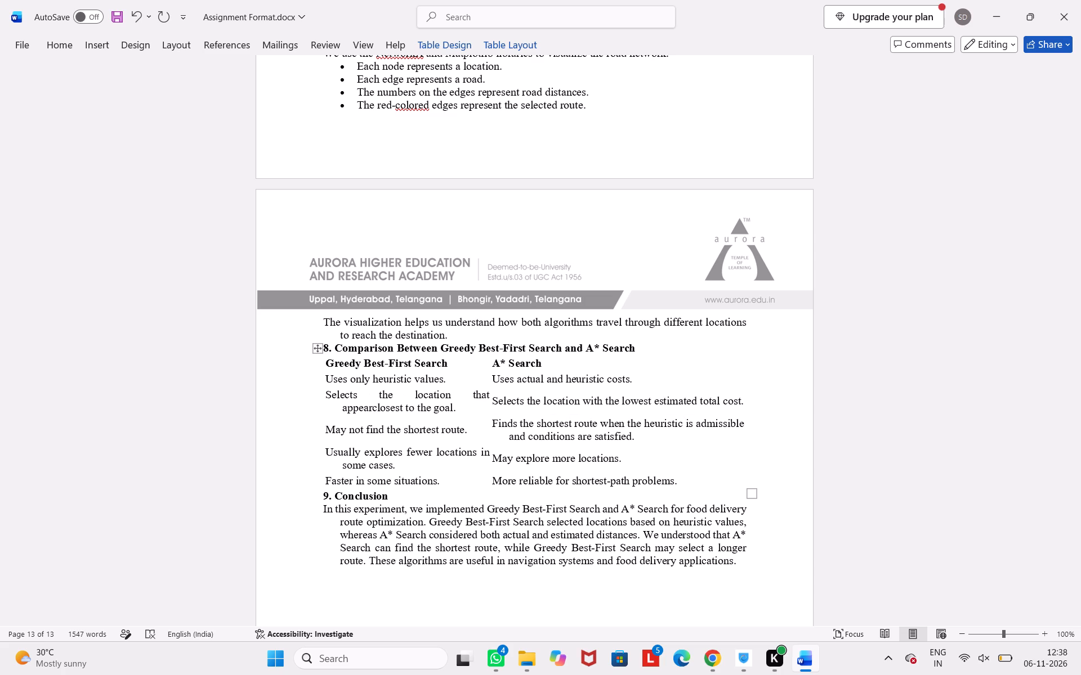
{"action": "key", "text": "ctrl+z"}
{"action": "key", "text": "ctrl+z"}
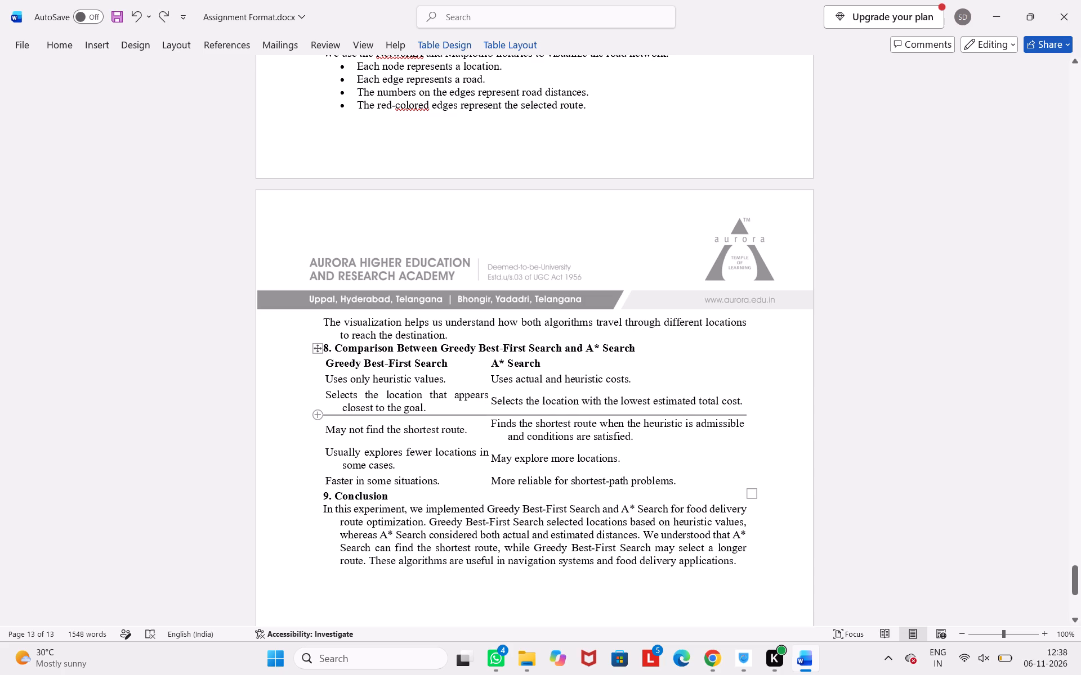
Insert three spaces before "Selects the location with the lowest estimated total cost." in the comparison table.
{"action": "left_click", "coordinate": [490, 401]}
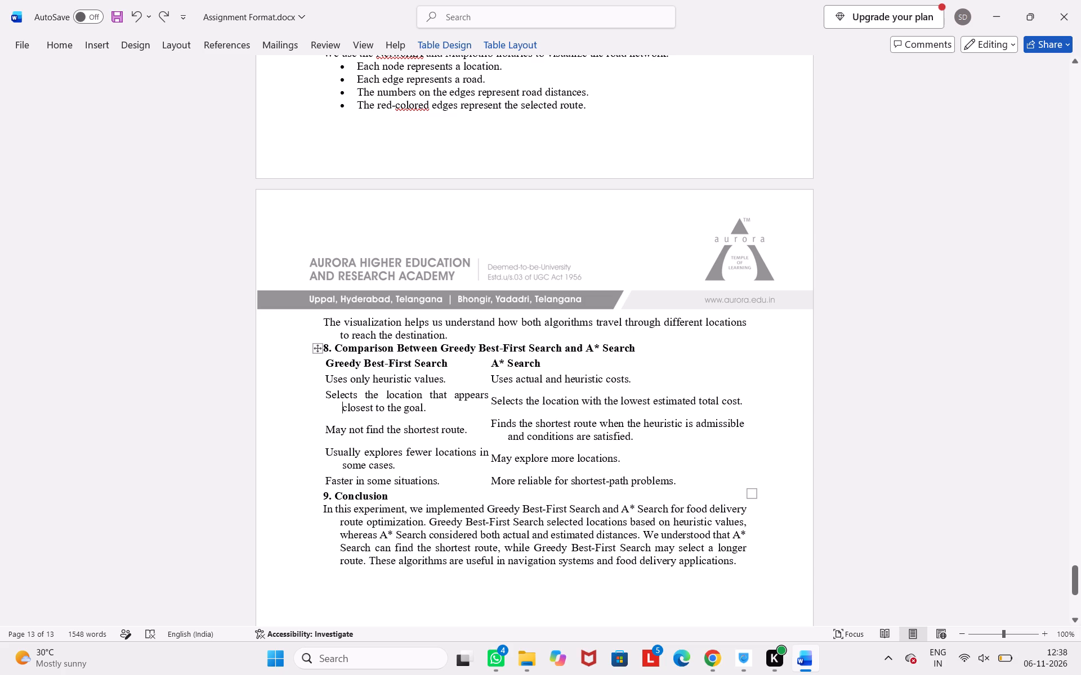
{"action": "left_click", "coordinate": [494, 401]}
{"action": "key", "text": "space"}
{"action": "key", "text": "space"}
{"action": "key", "text": "space"}
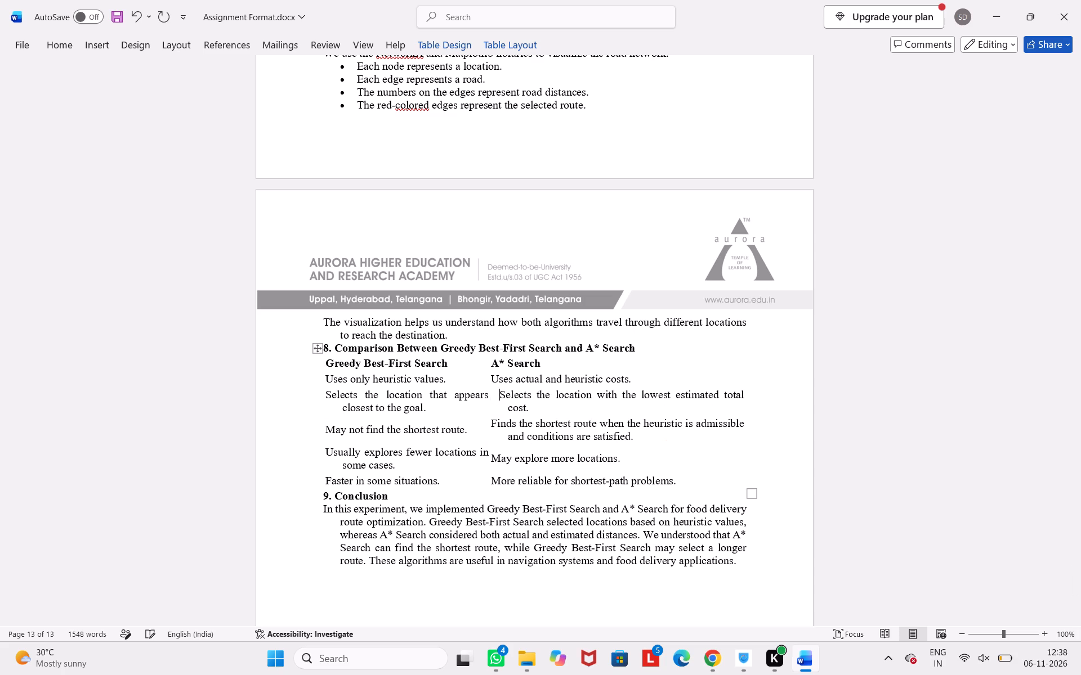
Shift the comparison table's "A* Search" column heading over by inserting twelve spaces before it.
{"action": "left_click", "coordinate": [490, 368]}
{"action": "key", "text": "space"}
{"action": "key", "text": "space"}
{"action": "key", "text": "space"}
{"action": "key", "text": "space"}
{"action": "key", "text": "space"}
{"action": "key", "text": "space"}
{"action": "key", "text": "space"}
{"action": "key", "text": "space"}
{"action": "key", "text": "space"}
{"action": "key", "text": "space"}
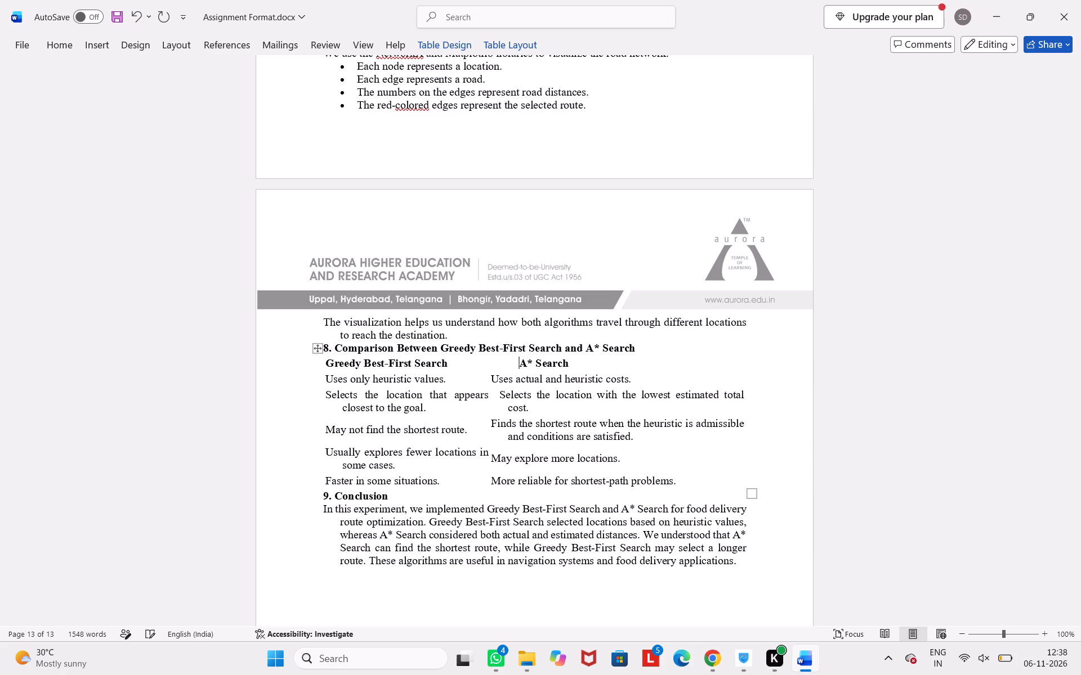
{"action": "key", "text": "space"}
{"action": "key", "text": "space"}
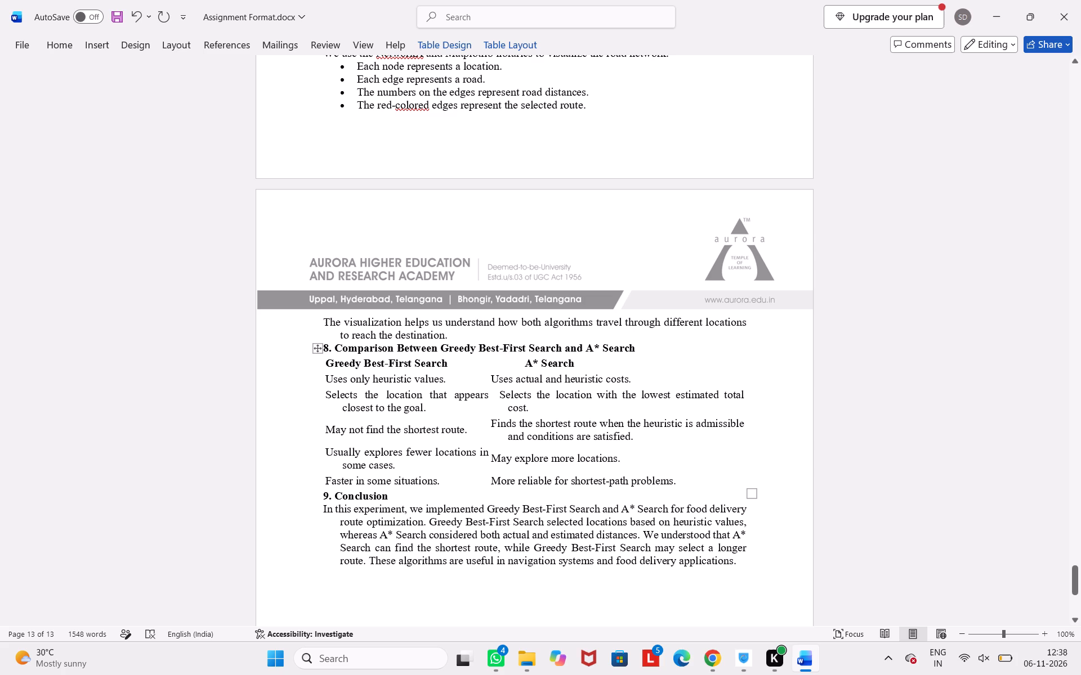
Insert ten spaces before "Uses actual and heuristic costs." in the A* Search column of the comparison table.
{"action": "left_click", "coordinate": [487, 380]}
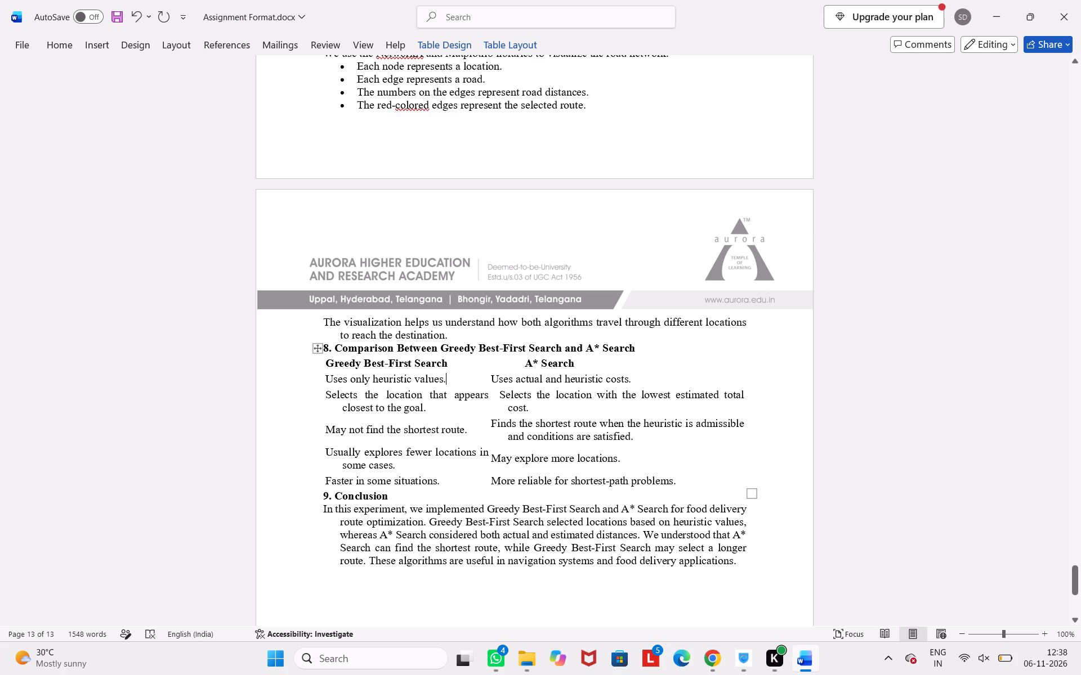
{"action": "left_click", "coordinate": [486, 376]}
{"action": "left_click", "coordinate": [490, 376]}
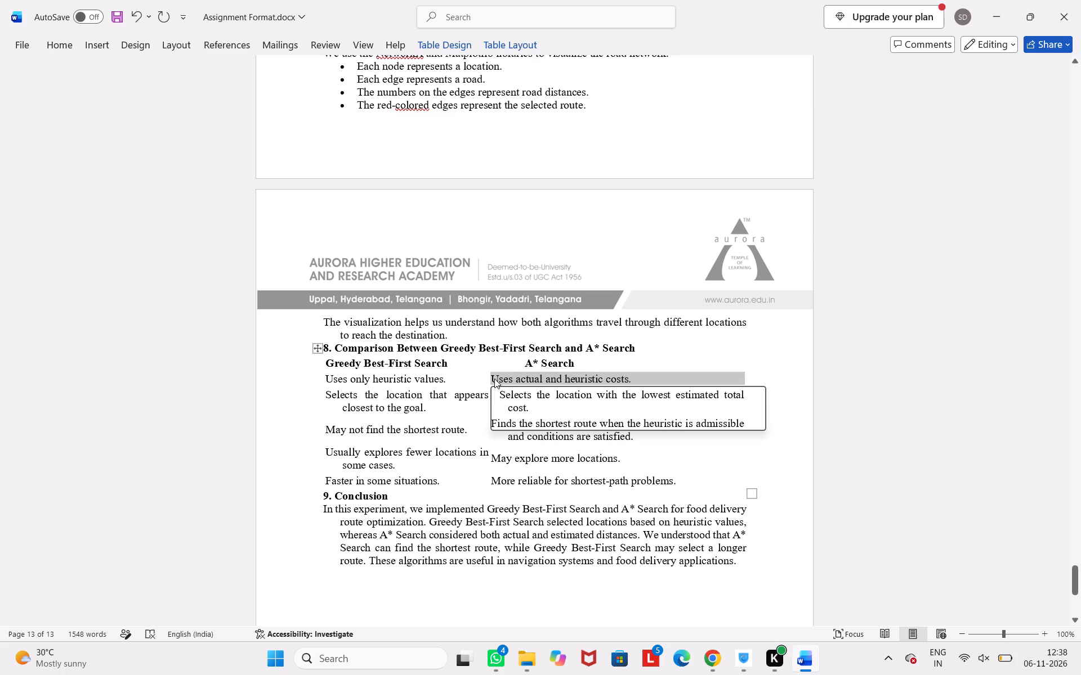
{"action": "left_click", "coordinate": [493, 379]}
{"action": "key", "text": "space"}
{"action": "key", "text": "space"}
{"action": "key", "text": "space"}
{"action": "key", "text": "space"}
{"action": "key", "text": "space"}
{"action": "key", "text": "space"}
{"action": "key", "text": "space"}
{"action": "key", "text": "space"}
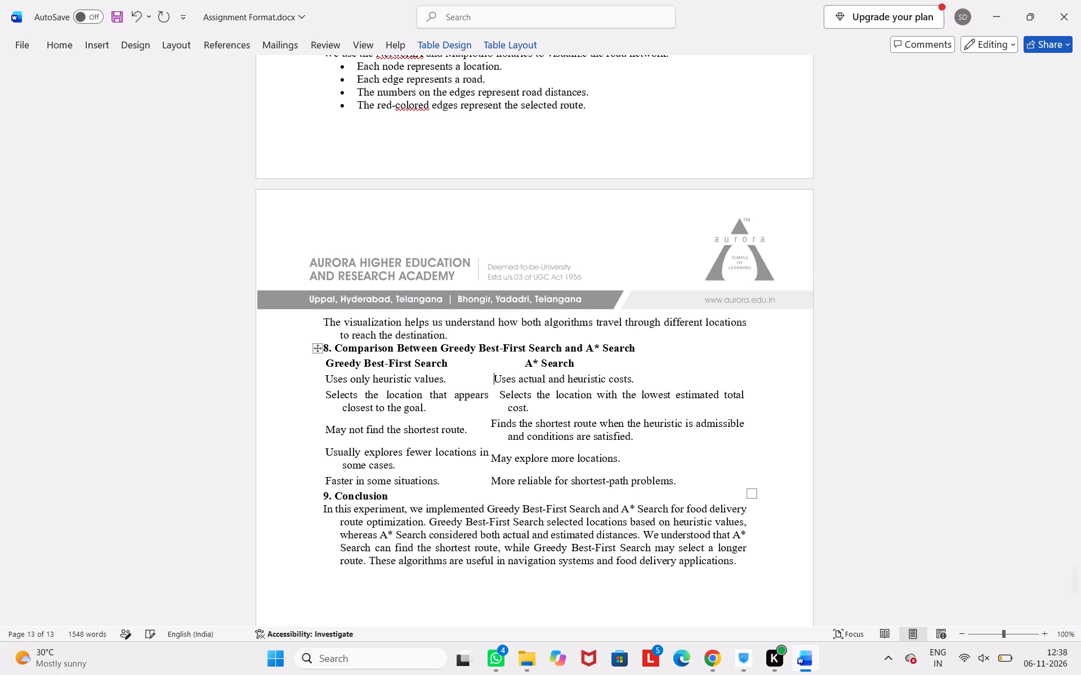
{"action": "key", "text": "space"}
{"action": "key", "text": "space"}
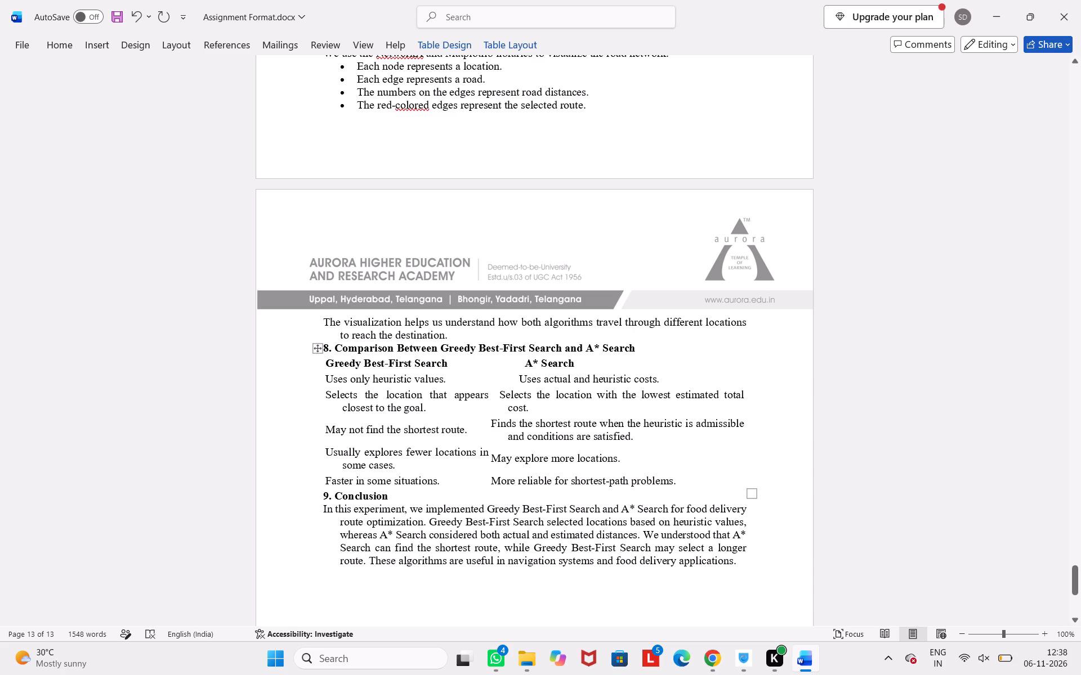
Insert seven more spaces before "Selects the location with the lowest estimated total cost." in the comparison table.
{"action": "key", "text": "Down"}
{"action": "key", "text": "Left"}
{"action": "key", "text": "Left"}
{"action": "key", "text": "Left"}
{"action": "key", "text": "Left"}
{"action": "key", "text": "Left"}
{"action": "key", "text": "Right"}
{"action": "key", "text": "space"}
{"action": "key", "text": "space"}
{"action": "key", "text": "space"}
{"action": "key", "text": "space"}
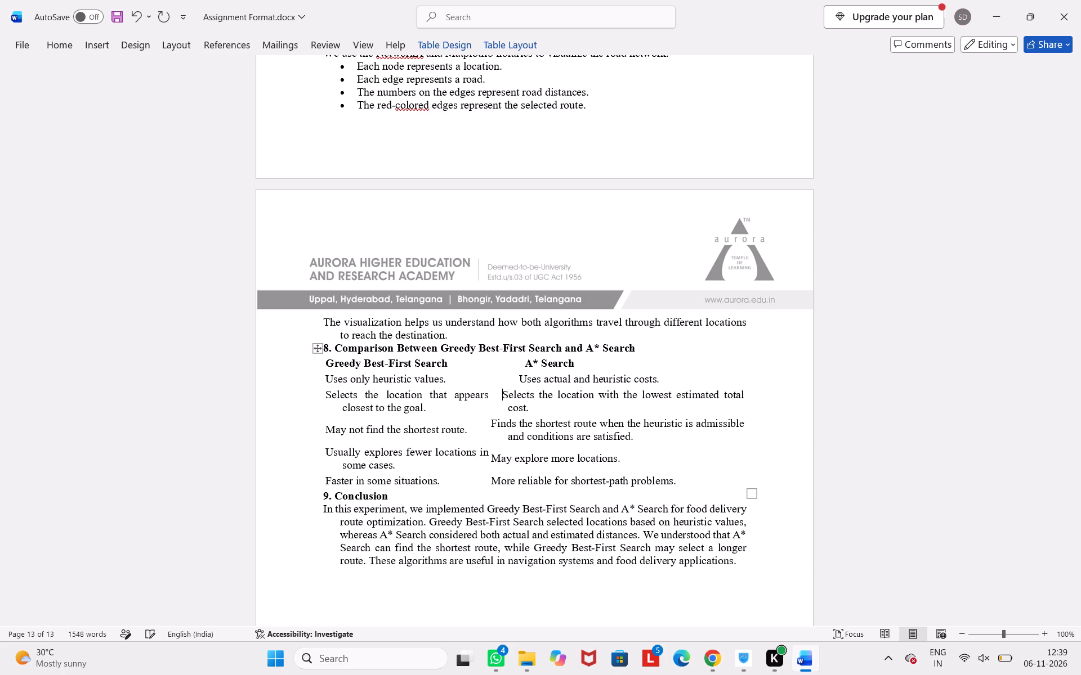
{"action": "key", "text": "space"}
{"action": "key", "text": "space"}
{"action": "key", "text": "space"}
Try to shift the wrapped word "cost." in the A* Search column by inserting spaces before it.
{"action": "key", "text": "Down"}
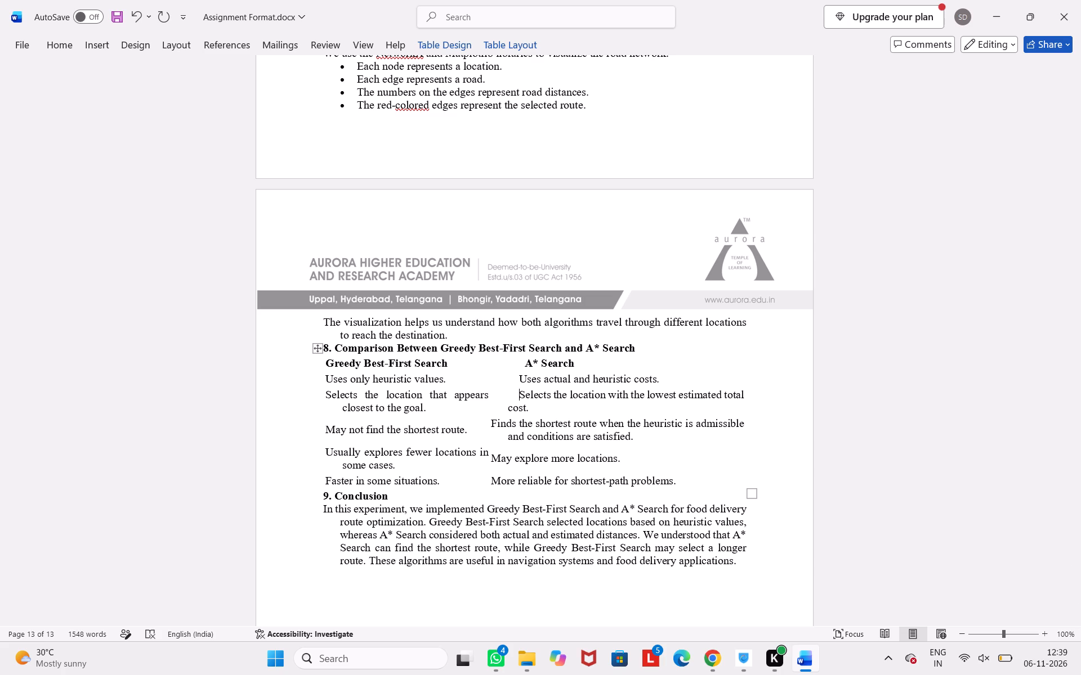
{"action": "key", "text": "Left"}
{"action": "key", "text": "Left"}
{"action": "key", "text": "space"}
{"action": "key", "text": "space"}
{"action": "key", "text": "space"}
{"action": "key", "text": "space"}
{"action": "key", "text": "space"}
{"action": "key", "text": "space"}
{"action": "key", "text": "space"}
{"action": "key", "text": "space"}
{"action": "key", "text": "space"}
{"action": "key", "text": "space"}
{"action": "key", "text": "space"}
{"action": "key", "text": "space"}
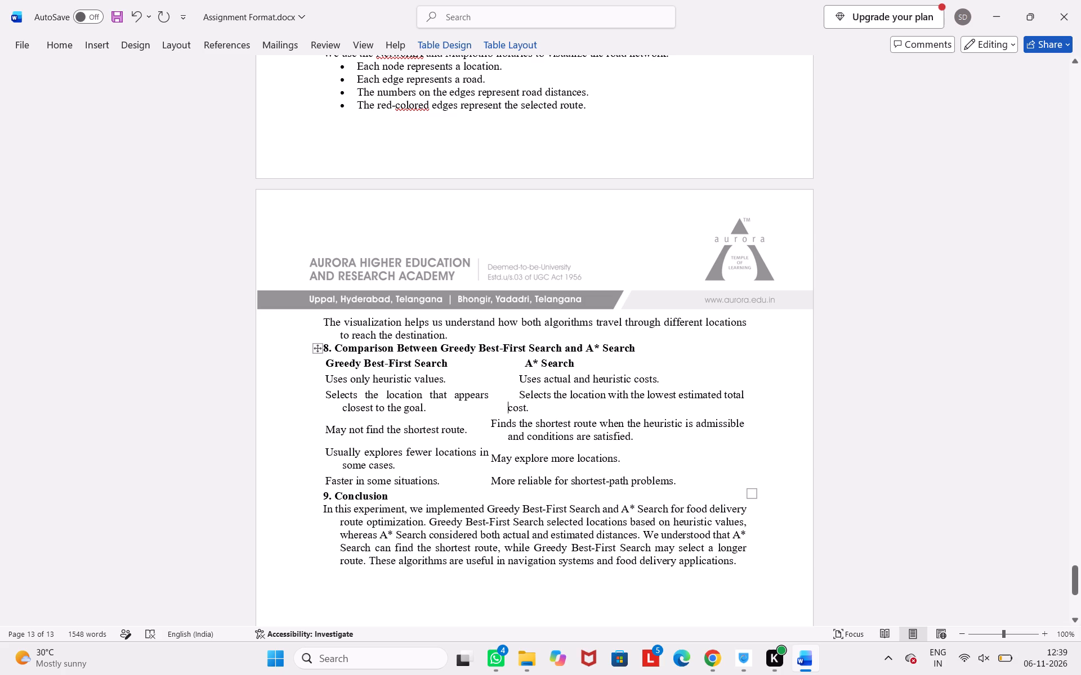
{"action": "key", "text": "BackSpace"}
{"action": "key", "text": "bracketright"}
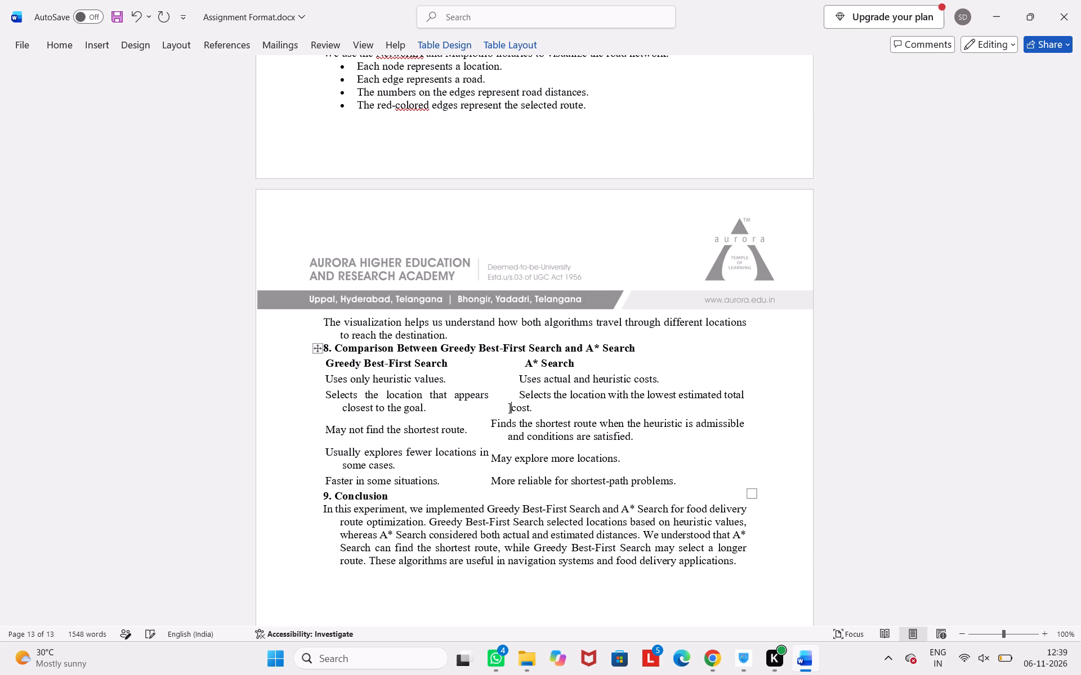
{"action": "key", "text": "BackSpace"}
{"action": "key", "text": "BackSpace"}
{"action": "key", "text": "BackSpace"}
{"action": "key", "text": "BackSpace"}
{"action": "key", "text": "space"}
{"action": "key", "text": "space"}
{"action": "key", "text": "space"}
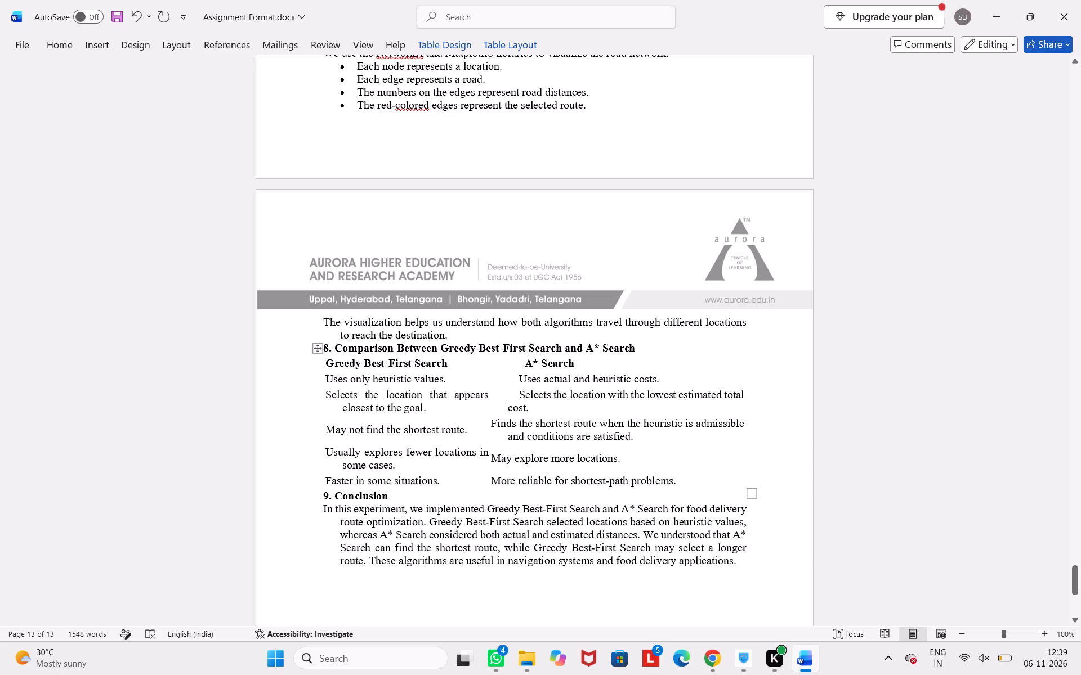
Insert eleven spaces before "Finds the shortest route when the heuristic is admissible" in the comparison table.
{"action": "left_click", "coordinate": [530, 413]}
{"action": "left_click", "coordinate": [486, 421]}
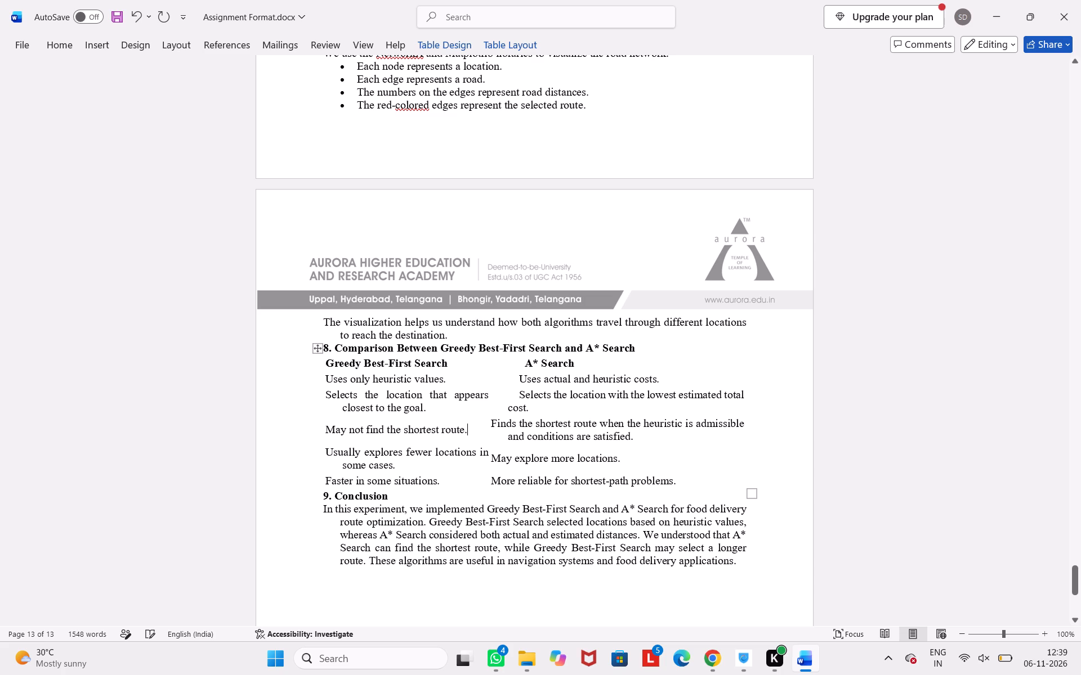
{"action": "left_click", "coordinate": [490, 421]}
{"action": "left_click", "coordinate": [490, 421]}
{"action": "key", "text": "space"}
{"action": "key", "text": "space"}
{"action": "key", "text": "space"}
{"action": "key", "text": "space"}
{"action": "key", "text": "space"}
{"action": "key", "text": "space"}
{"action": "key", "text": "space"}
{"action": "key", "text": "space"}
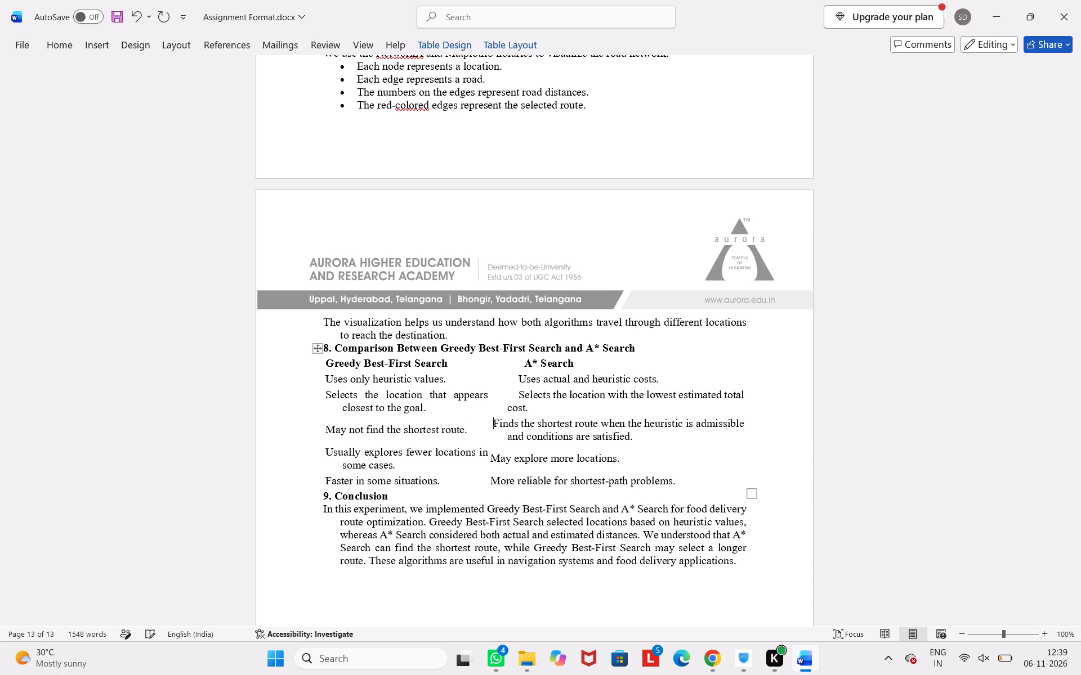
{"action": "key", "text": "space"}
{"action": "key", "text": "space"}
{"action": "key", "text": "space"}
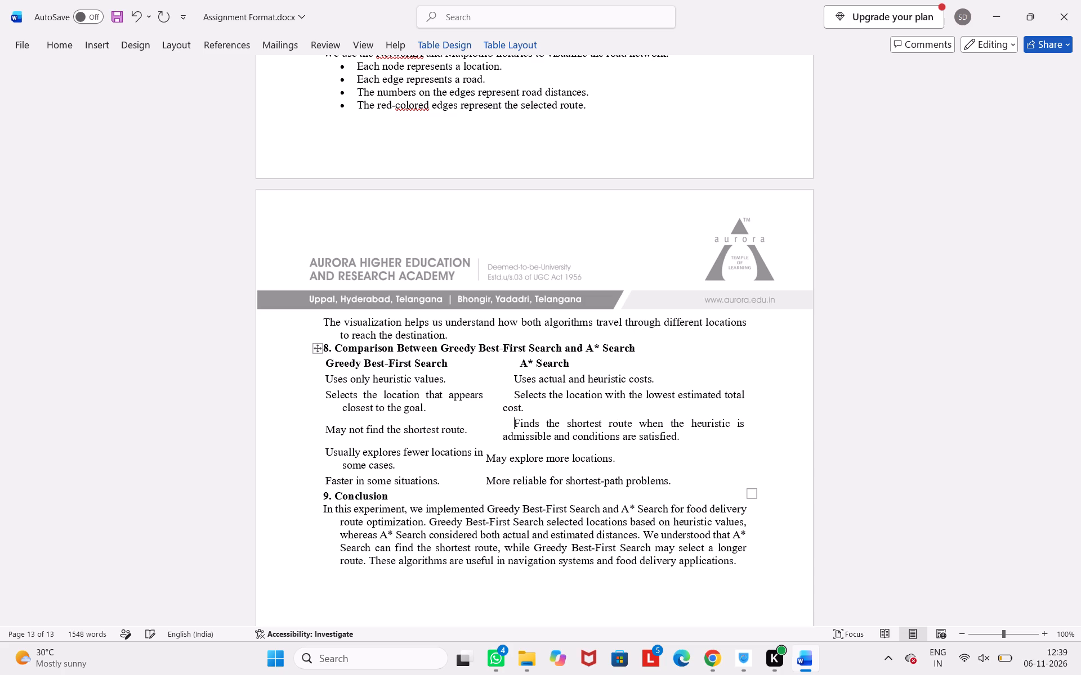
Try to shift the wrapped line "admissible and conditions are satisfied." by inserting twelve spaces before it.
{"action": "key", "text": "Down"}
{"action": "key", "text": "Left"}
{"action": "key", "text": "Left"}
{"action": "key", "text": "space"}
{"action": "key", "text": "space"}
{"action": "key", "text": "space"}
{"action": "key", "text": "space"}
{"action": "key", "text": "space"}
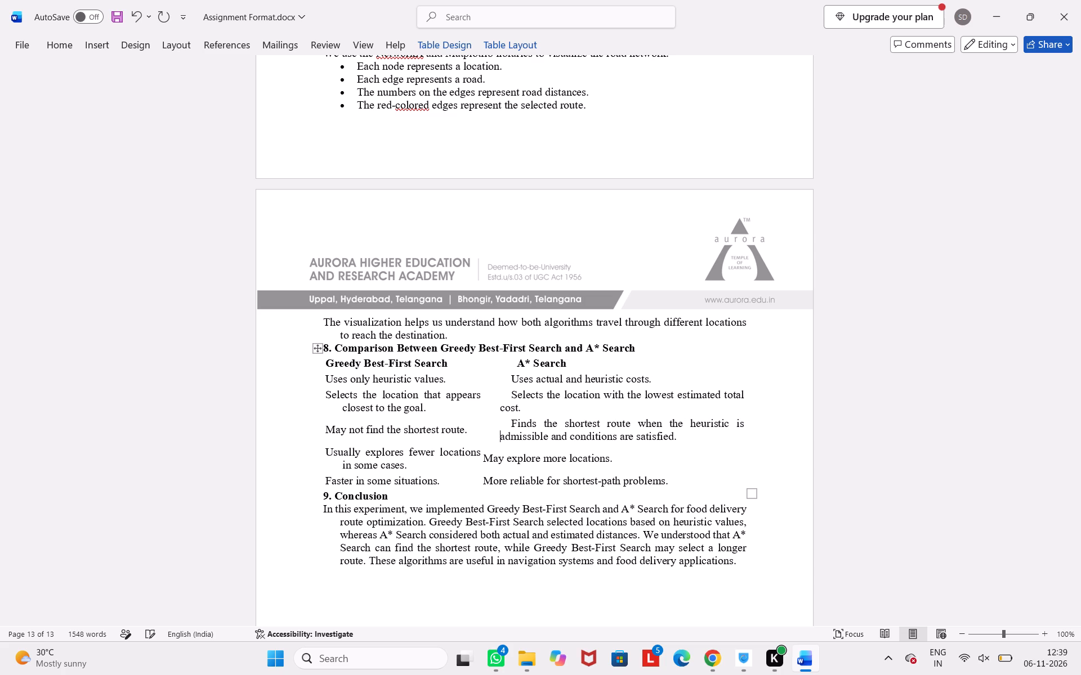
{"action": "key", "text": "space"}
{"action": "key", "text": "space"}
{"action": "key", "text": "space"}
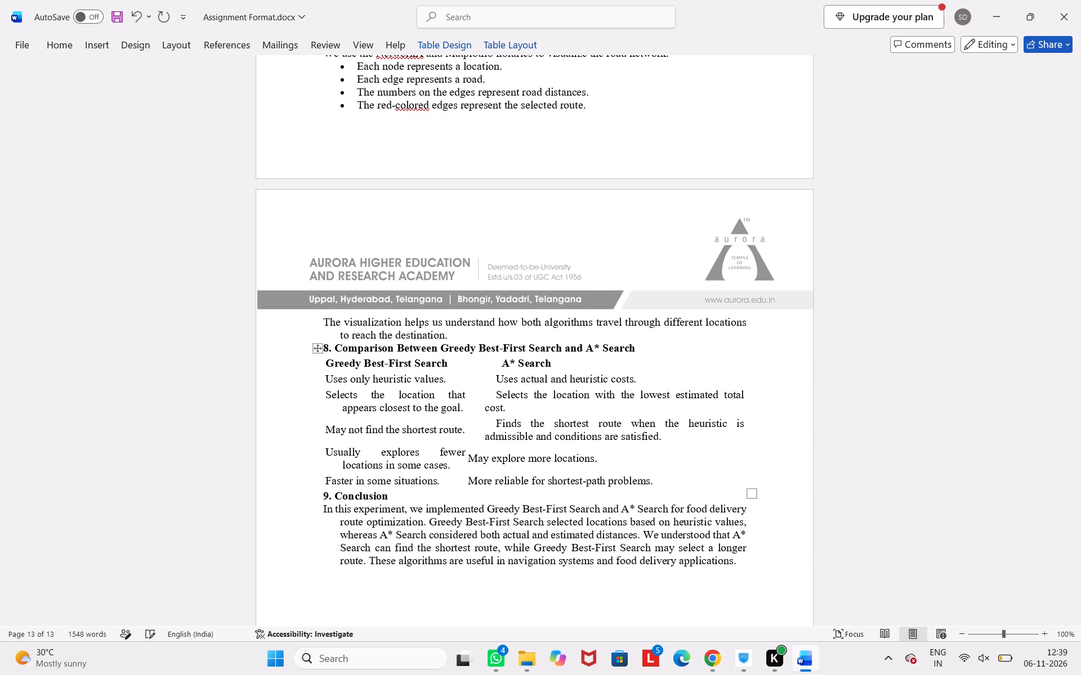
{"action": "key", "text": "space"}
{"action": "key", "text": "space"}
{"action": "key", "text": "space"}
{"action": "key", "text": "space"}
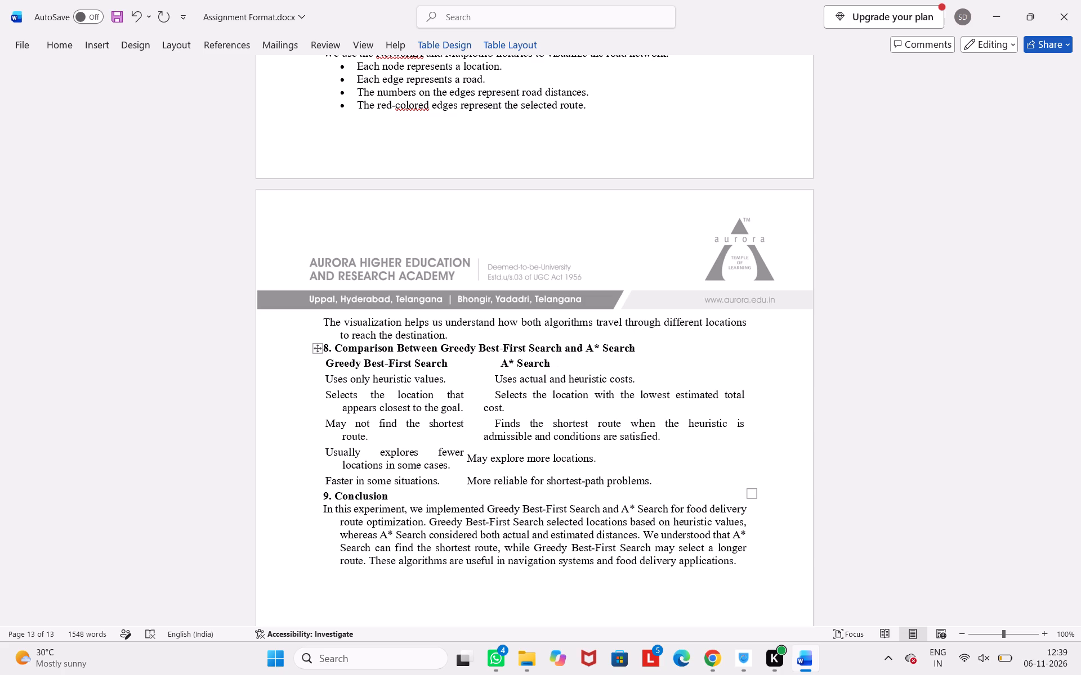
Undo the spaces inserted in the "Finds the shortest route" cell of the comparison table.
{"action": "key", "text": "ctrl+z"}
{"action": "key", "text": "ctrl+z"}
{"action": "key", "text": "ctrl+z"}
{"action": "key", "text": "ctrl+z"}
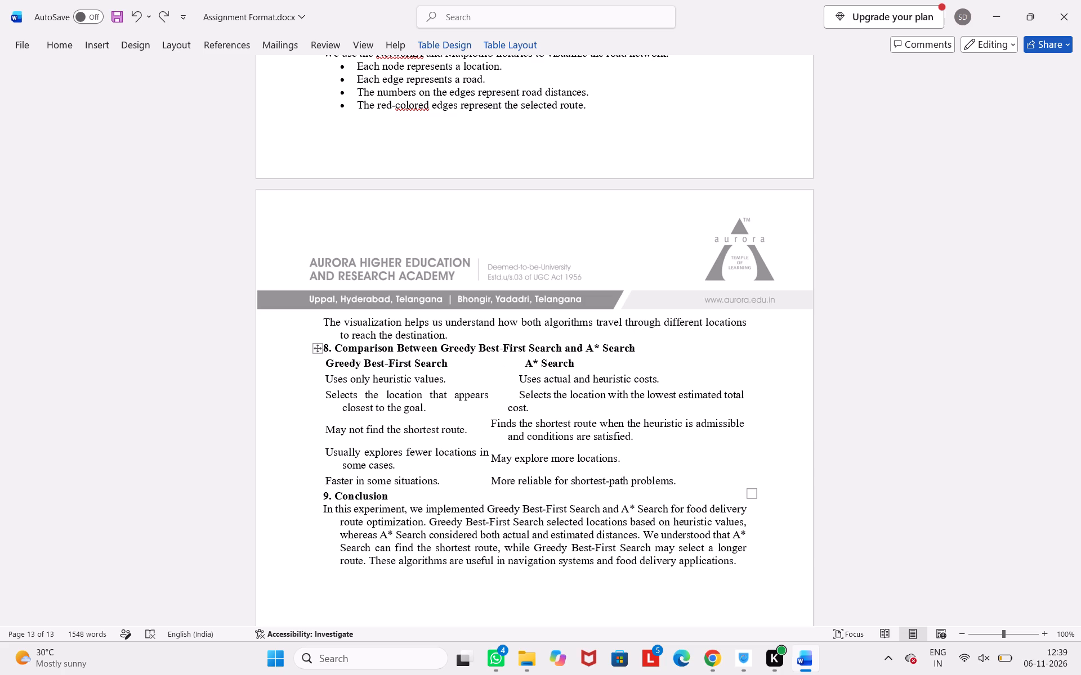
Review the report's Problem 1 tasks, code screenshots, written explanation and comparison table, and the start of the Problem 2 section.
{"action": "scroll", "coordinate": [525, 435], "scroll_direction": "up", "scroll_amount": 1}
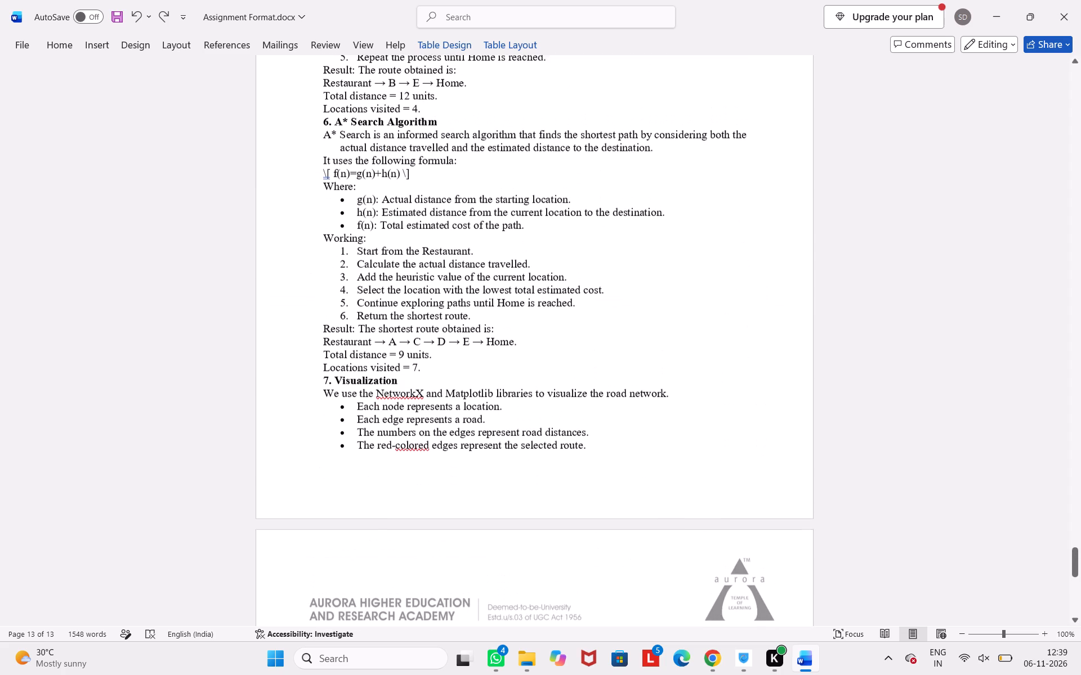
{"action": "scroll", "coordinate": [525, 435], "scroll_direction": "up", "scroll_amount": 1}
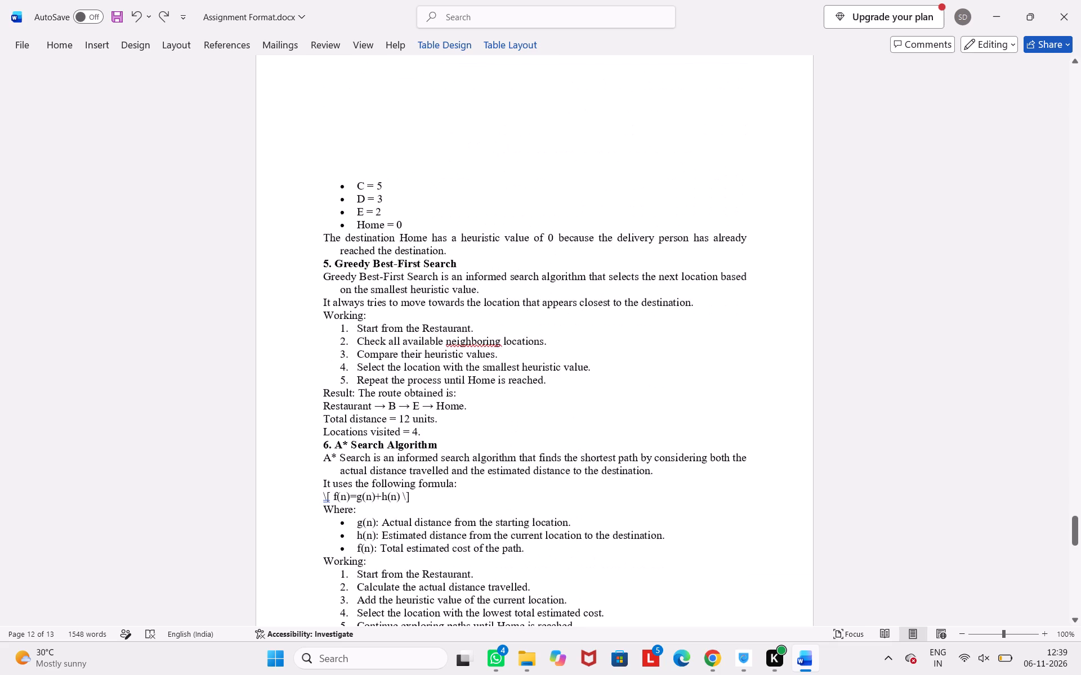
{"action": "scroll", "coordinate": [525, 435], "scroll_direction": "up", "scroll_amount": 3}
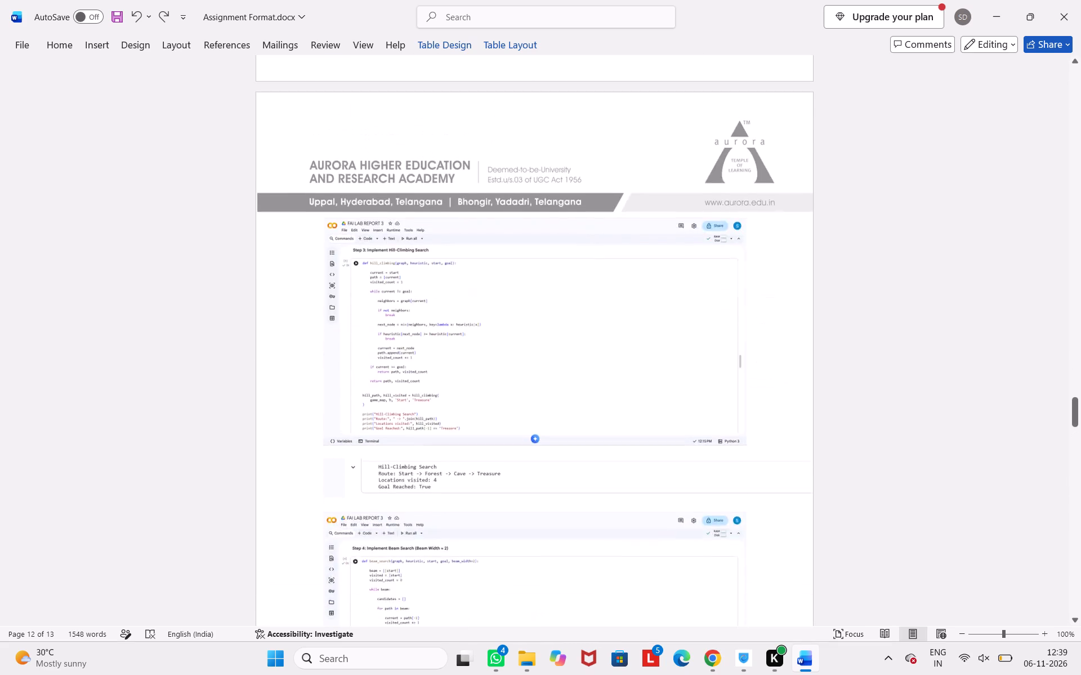
{"action": "scroll", "coordinate": [525, 435], "scroll_direction": "up", "scroll_amount": 14}
{"action": "scroll", "coordinate": [525, 435], "scroll_direction": "down", "scroll_amount": 1}
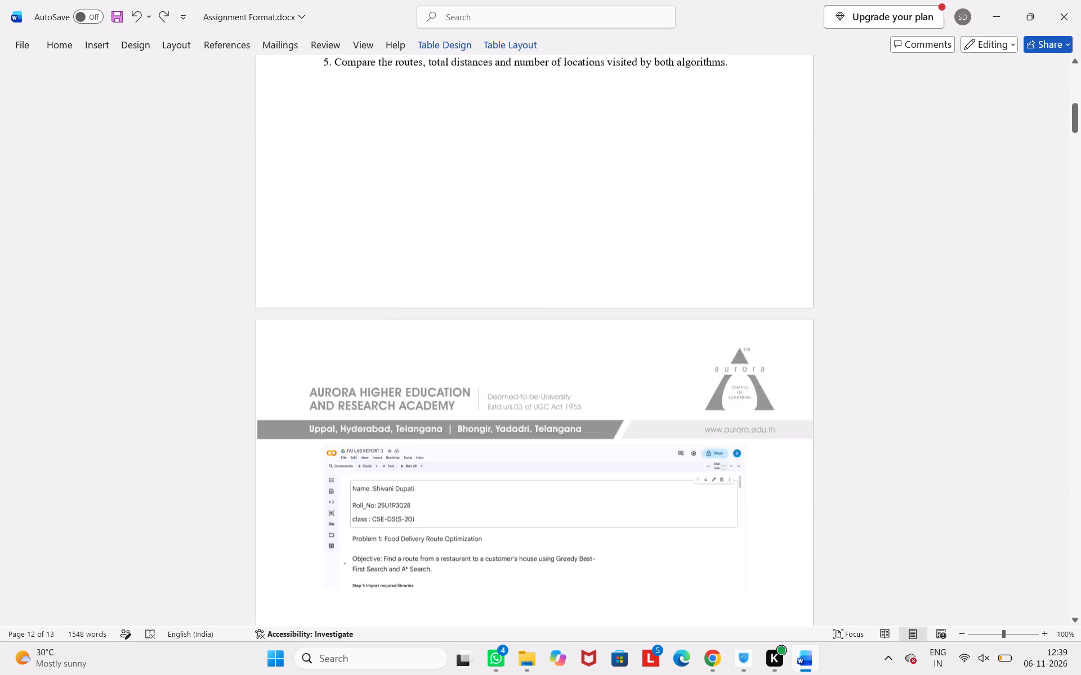
{"action": "scroll", "coordinate": [525, 435], "scroll_direction": "up", "scroll_amount": 1}
{"action": "scroll", "coordinate": [525, 435], "scroll_direction": "down", "scroll_amount": 1}
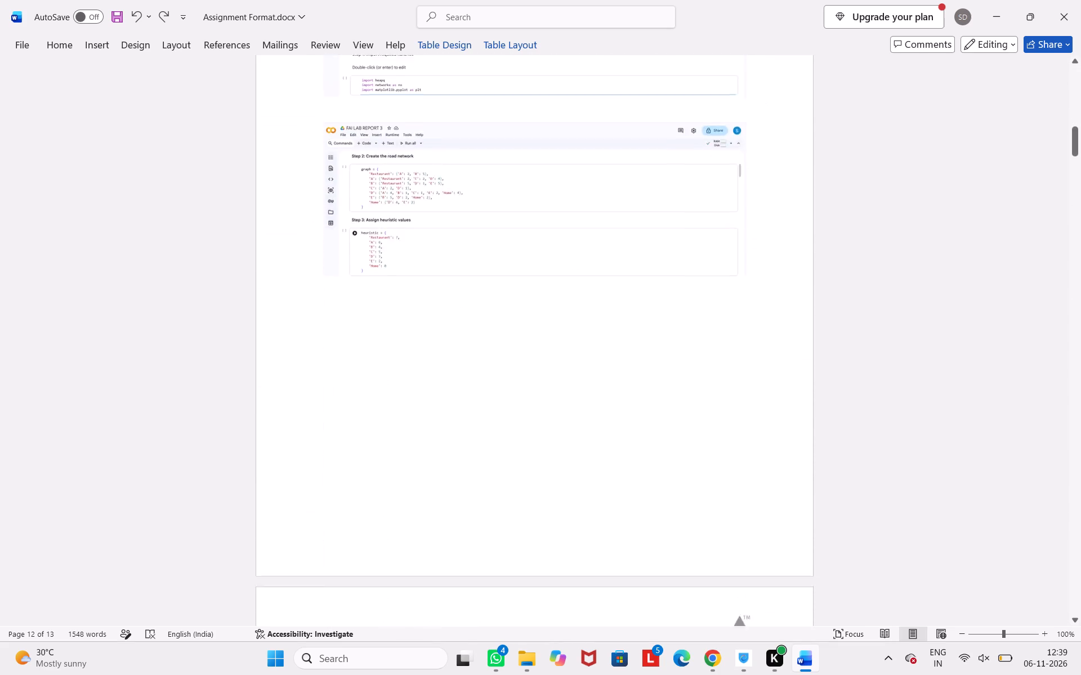
{"action": "scroll", "coordinate": [525, 435], "scroll_direction": "down", "scroll_amount": 1}
{"action": "scroll", "coordinate": [525, 435], "scroll_direction": "up", "scroll_amount": 2}
{"action": "scroll", "coordinate": [525, 435], "scroll_direction": "down", "scroll_amount": 1}
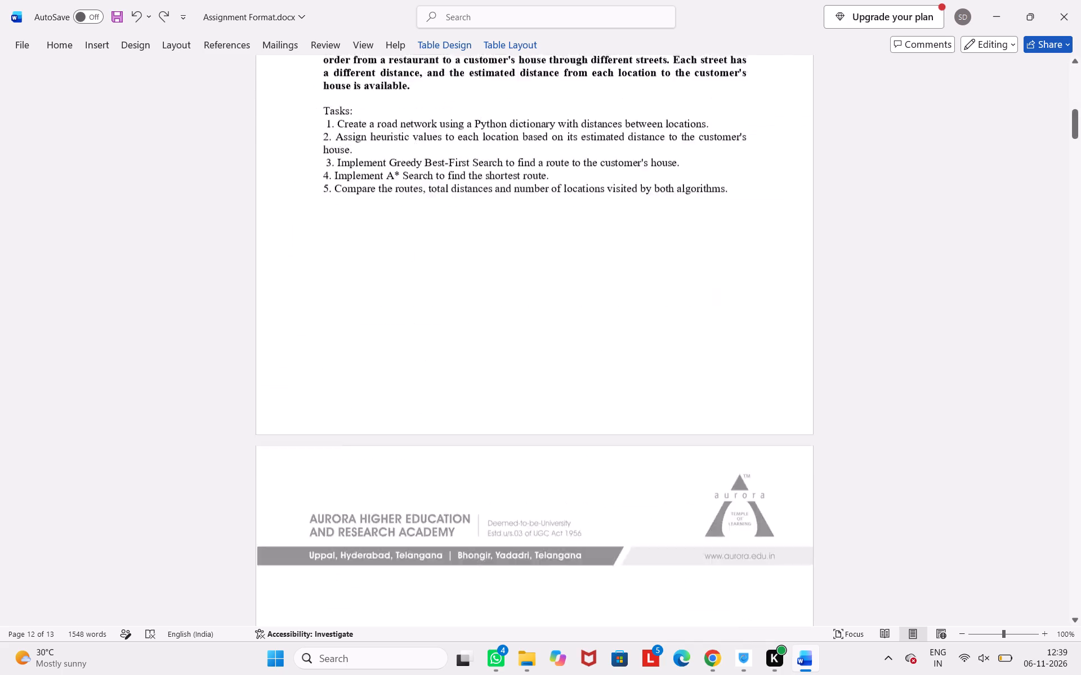
{"action": "scroll", "coordinate": [525, 435], "scroll_direction": "down", "scroll_amount": 2}
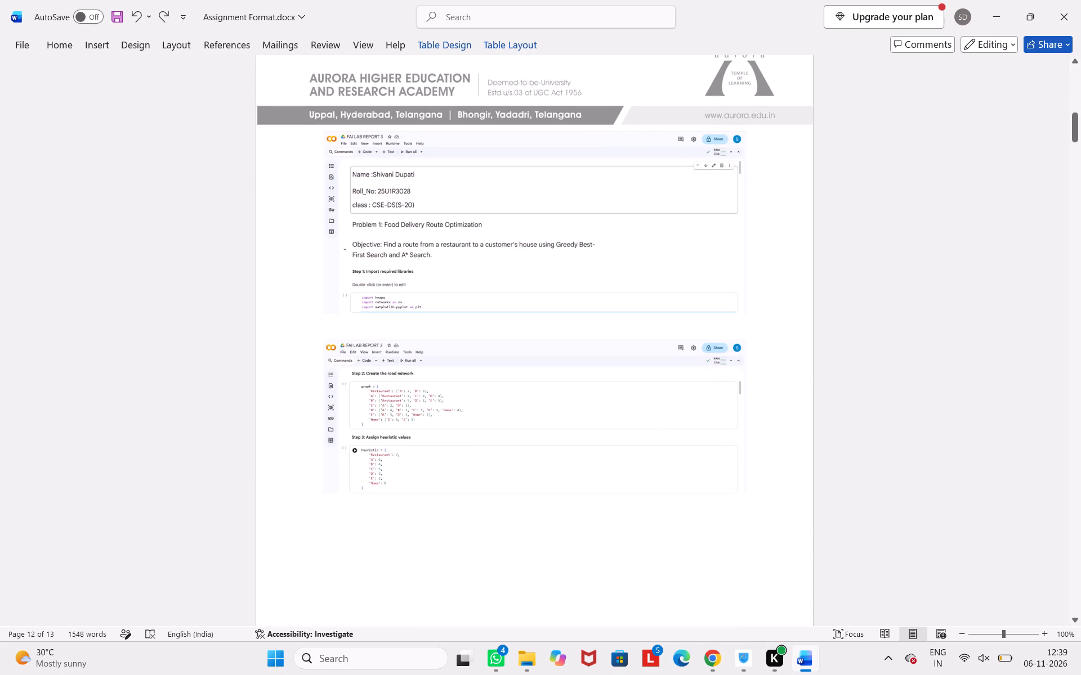
{"action": "scroll", "coordinate": [525, 435], "scroll_direction": "down", "scroll_amount": 1}
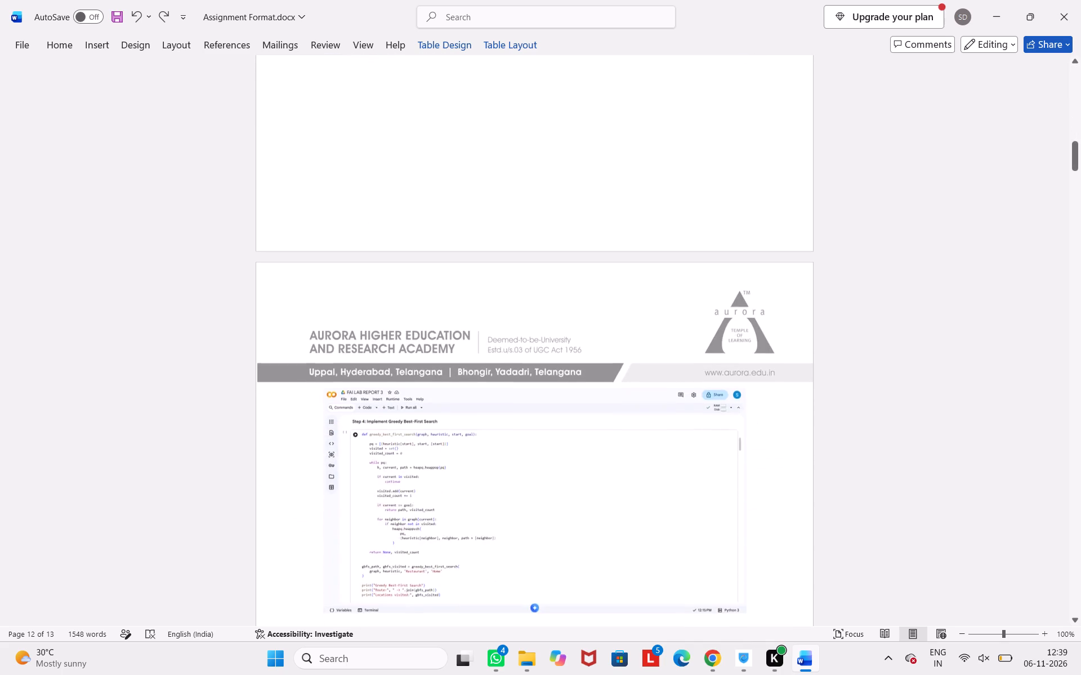
{"action": "scroll", "coordinate": [525, 435], "scroll_direction": "down", "scroll_amount": 1}
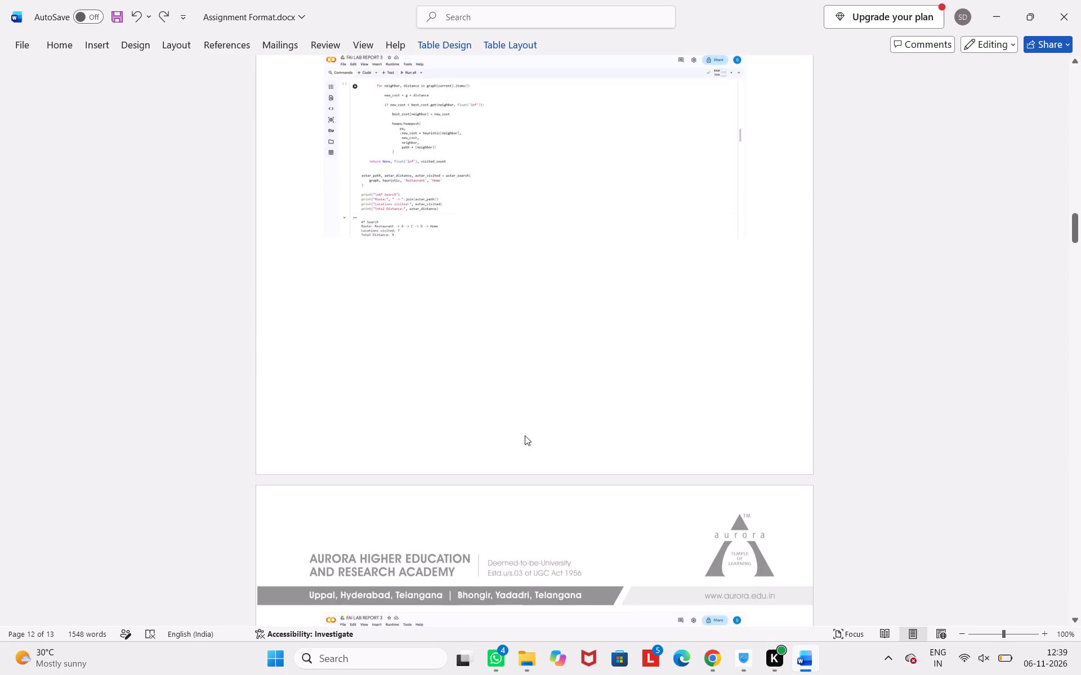
{"action": "scroll", "coordinate": [525, 435], "scroll_direction": "down", "scroll_amount": 1}
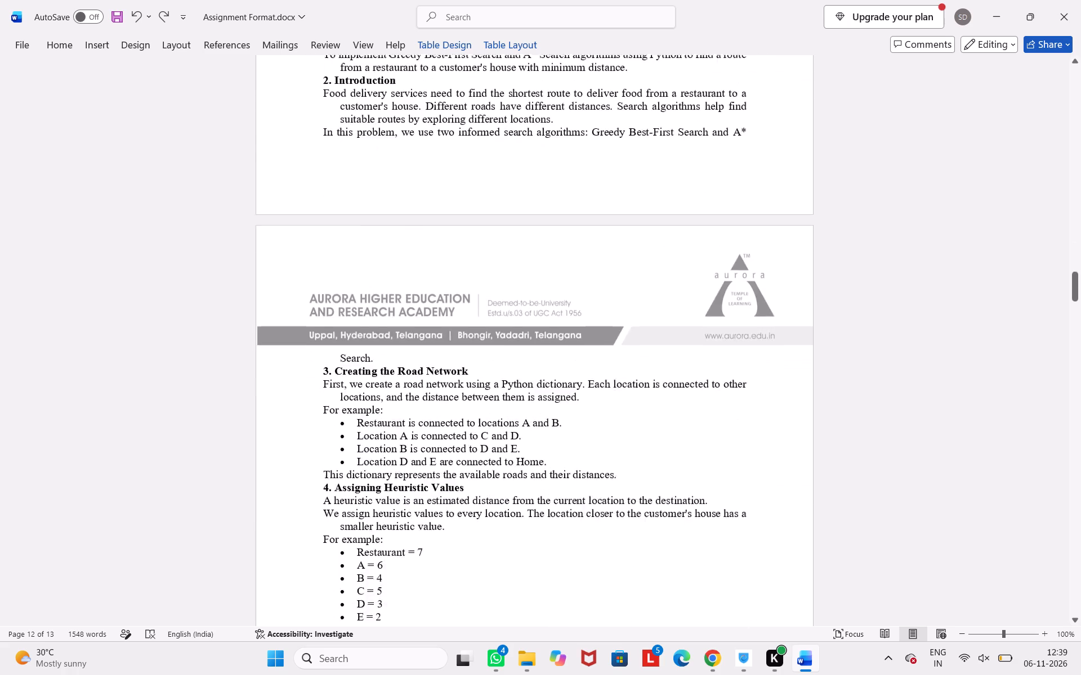
{"action": "scroll", "coordinate": [525, 435], "scroll_direction": "down", "scroll_amount": 2}
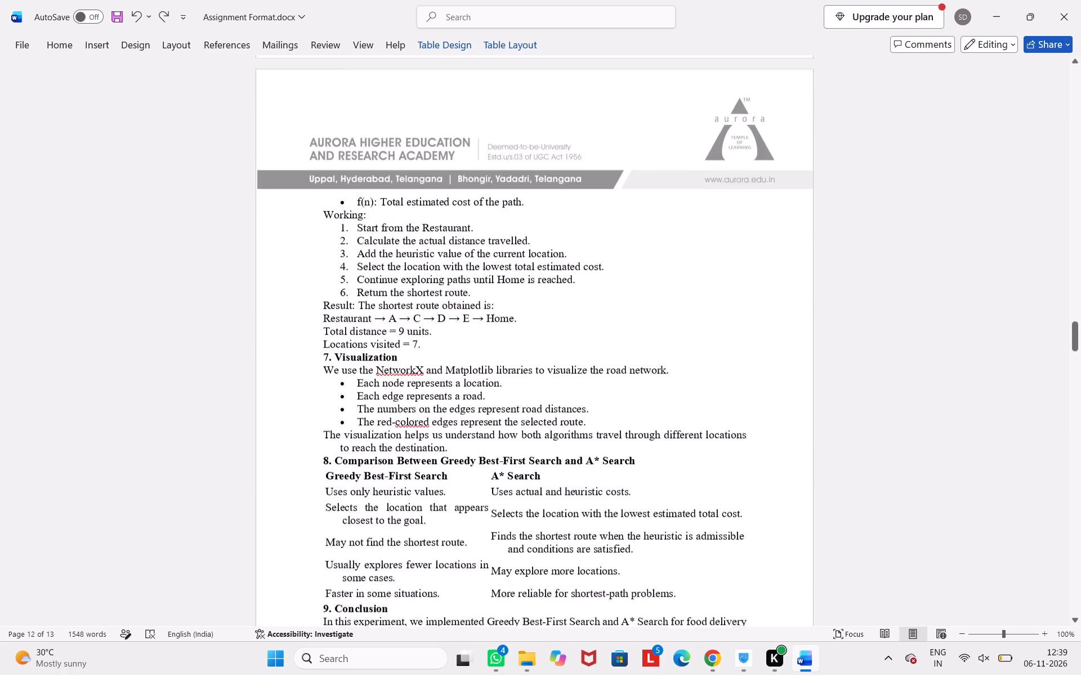
{"action": "scroll", "coordinate": [525, 435], "scroll_direction": "down", "scroll_amount": 2}
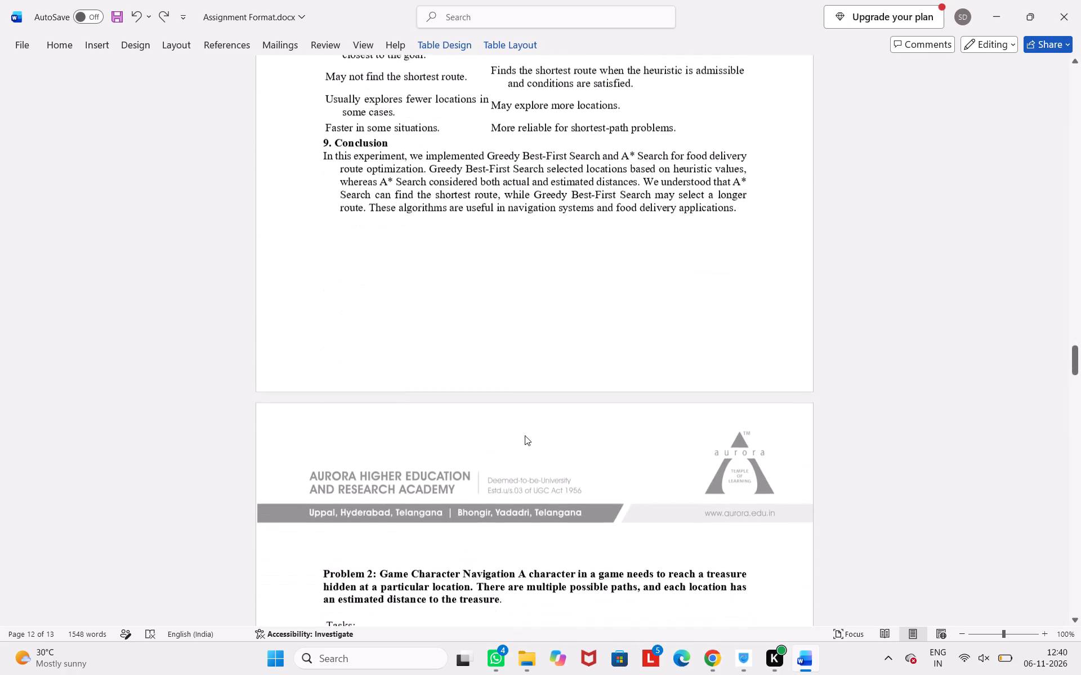
{"action": "scroll", "coordinate": [525, 435], "scroll_direction": "down", "scroll_amount": 2}
{"action": "scroll", "coordinate": [525, 435], "scroll_direction": "up", "scroll_amount": 1}
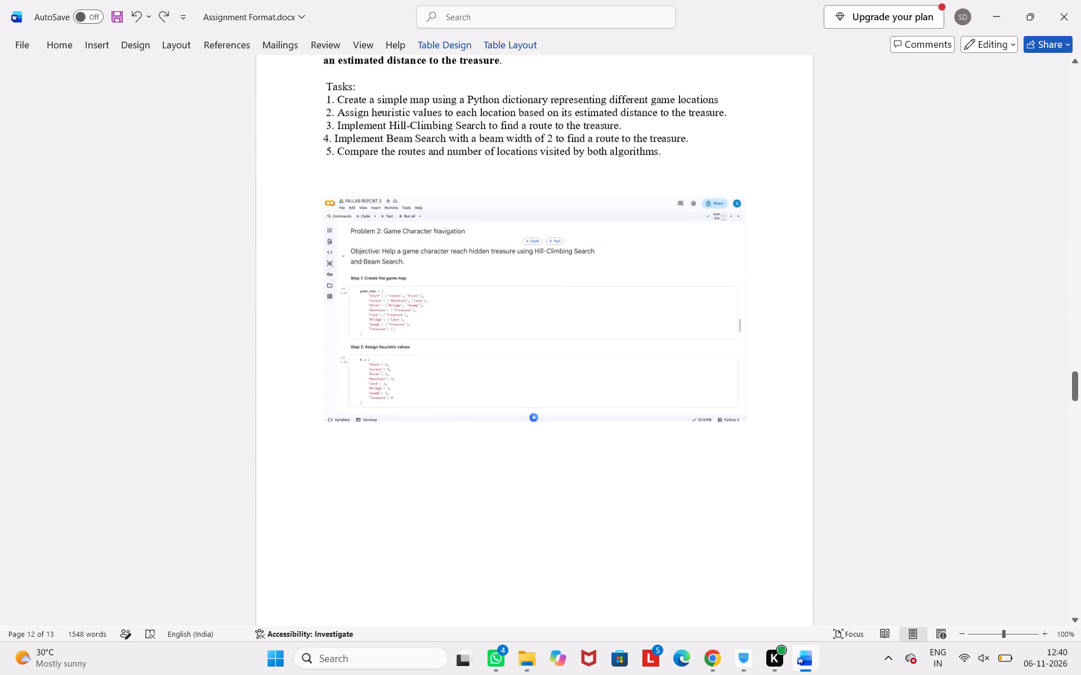
Review the Problem 2 code screenshots, search outputs and route graphs through to the Aim and Introduction text.
{"action": "scroll", "coordinate": [525, 435], "scroll_direction": "down", "scroll_amount": 1}
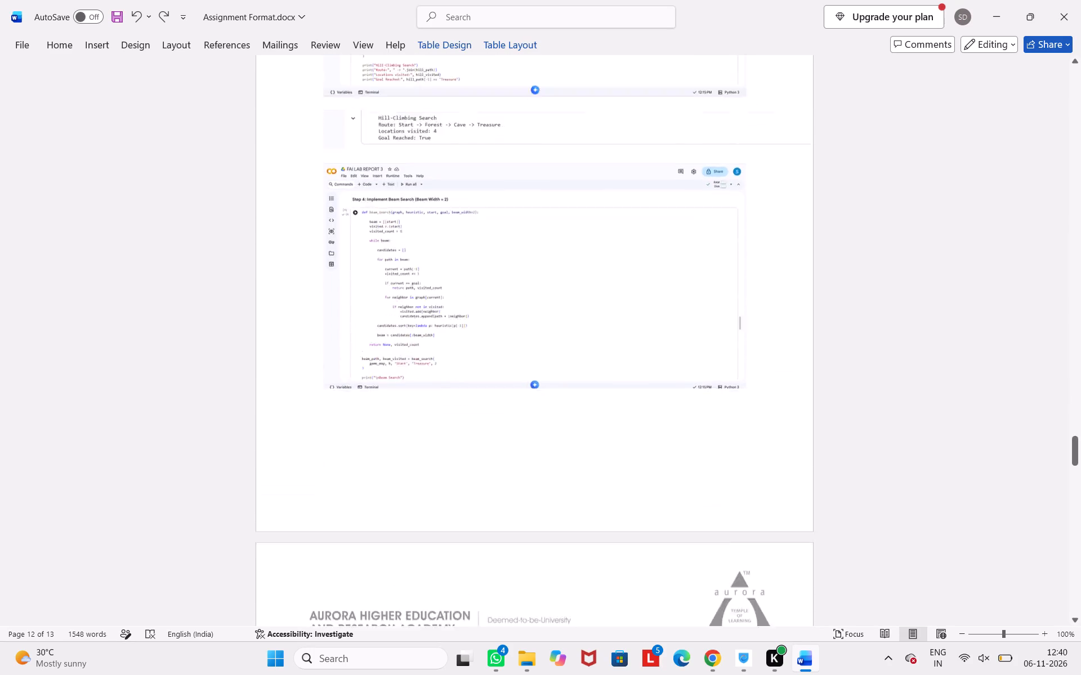
{"action": "scroll", "coordinate": [525, 435], "scroll_direction": "down", "scroll_amount": 3}
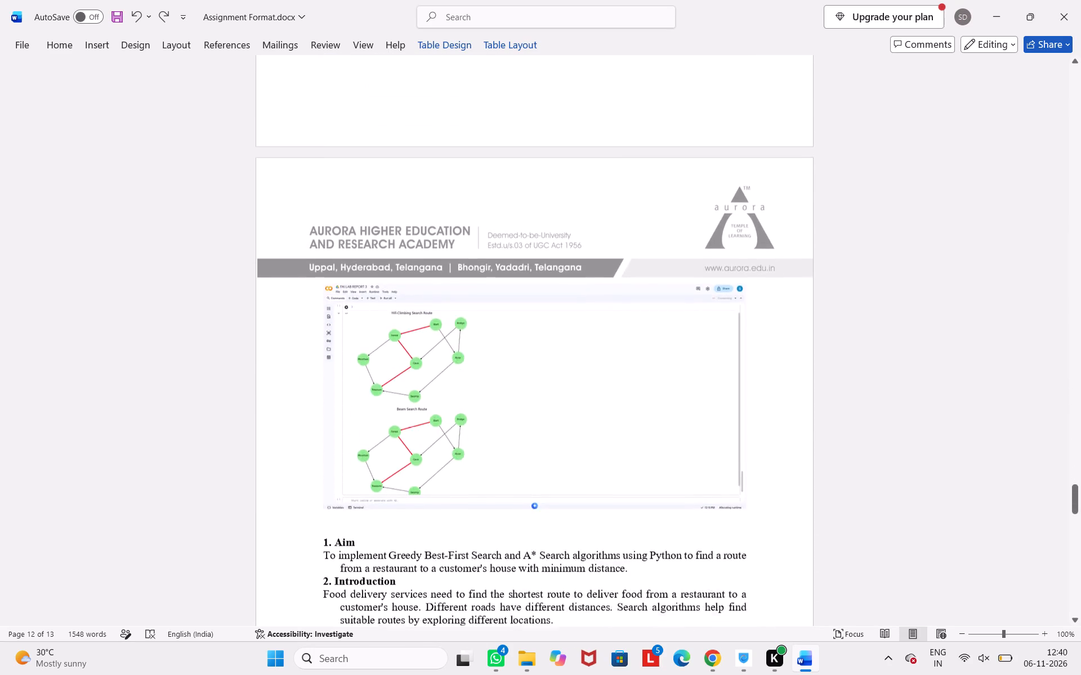
{"action": "scroll", "coordinate": [525, 435], "scroll_direction": "down", "scroll_amount": 2}
Insert two blank lines between the Date of Submission table and the Problem 1 heading on the first page.
{"action": "scroll", "coordinate": [525, 435], "scroll_direction": "up", "scroll_amount": 15}
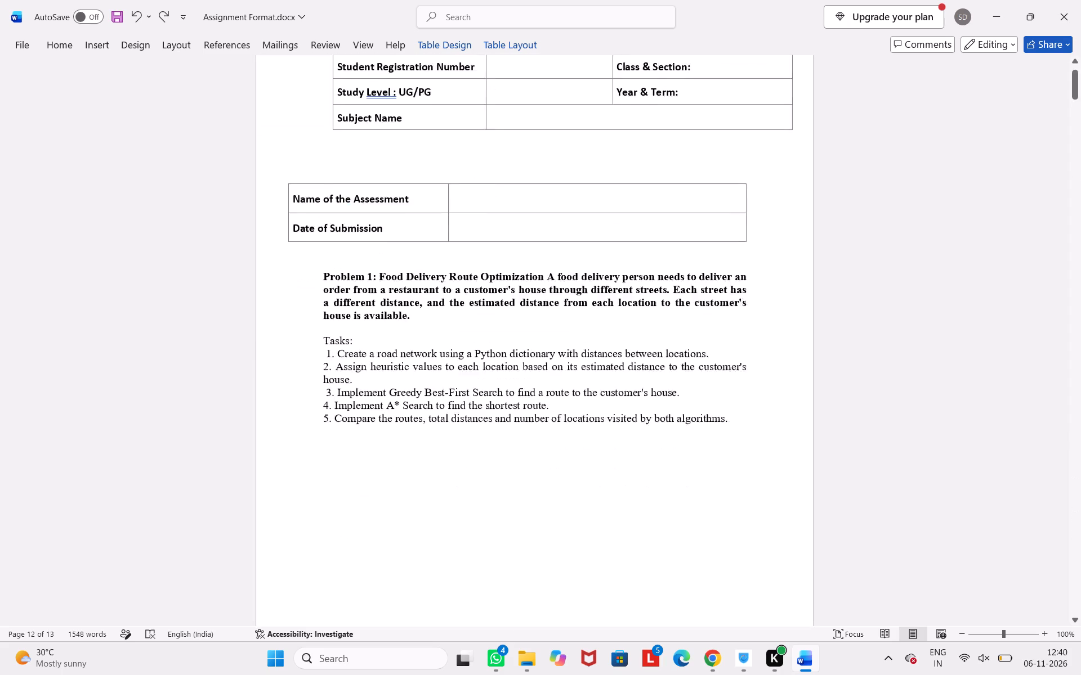
{"action": "left_click", "coordinate": [515, 445]}
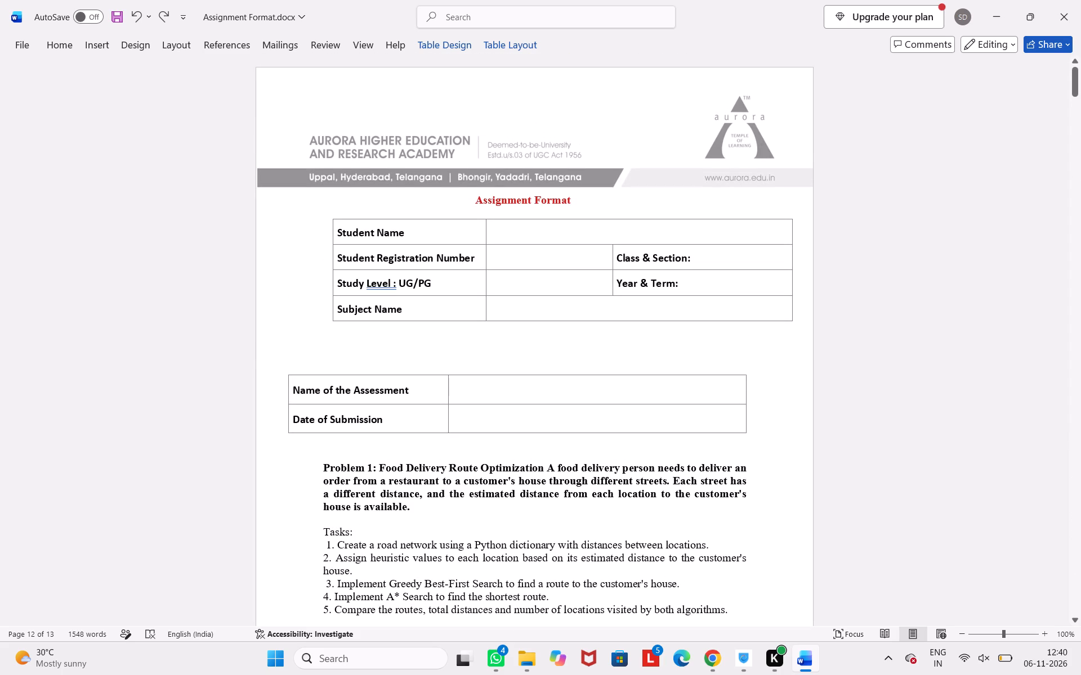
{"action": "key", "text": "Return"}
{"action": "key", "text": "Return"}
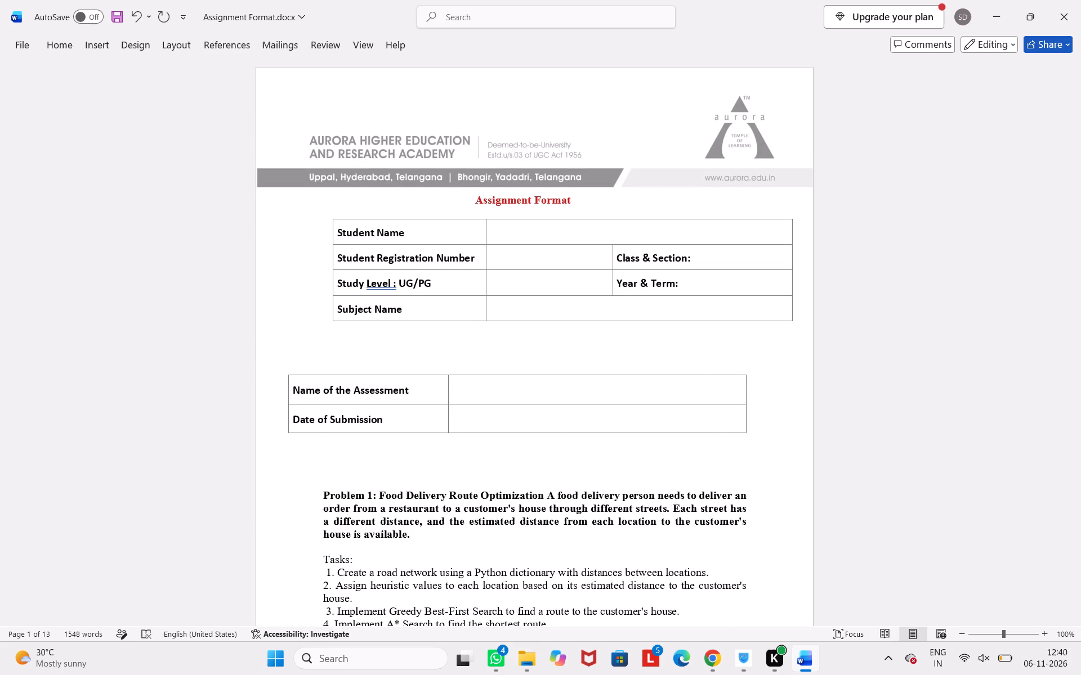
Switch to the FAI LAB REPORT 3 Colab notebook in Chrome, set its page zoom to 80%, and try to open its sharing settings.
{"action": "key", "text": "alt+Tab"}
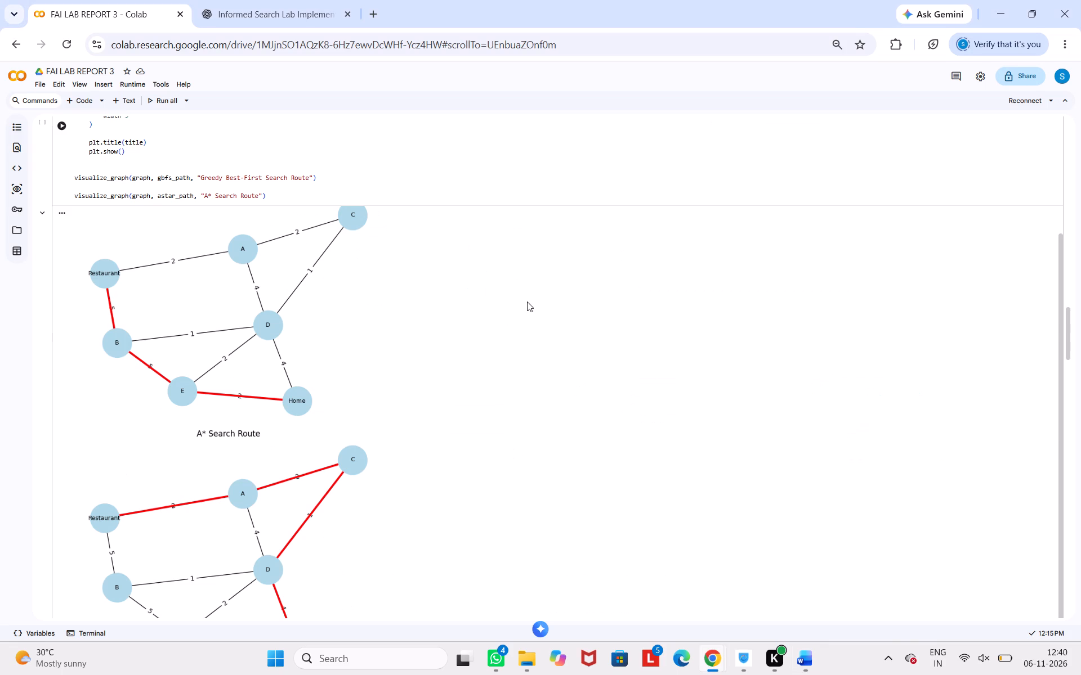
{"action": "scroll", "coordinate": [466, 255], "scroll_direction": "up", "scroll_amount": 7}
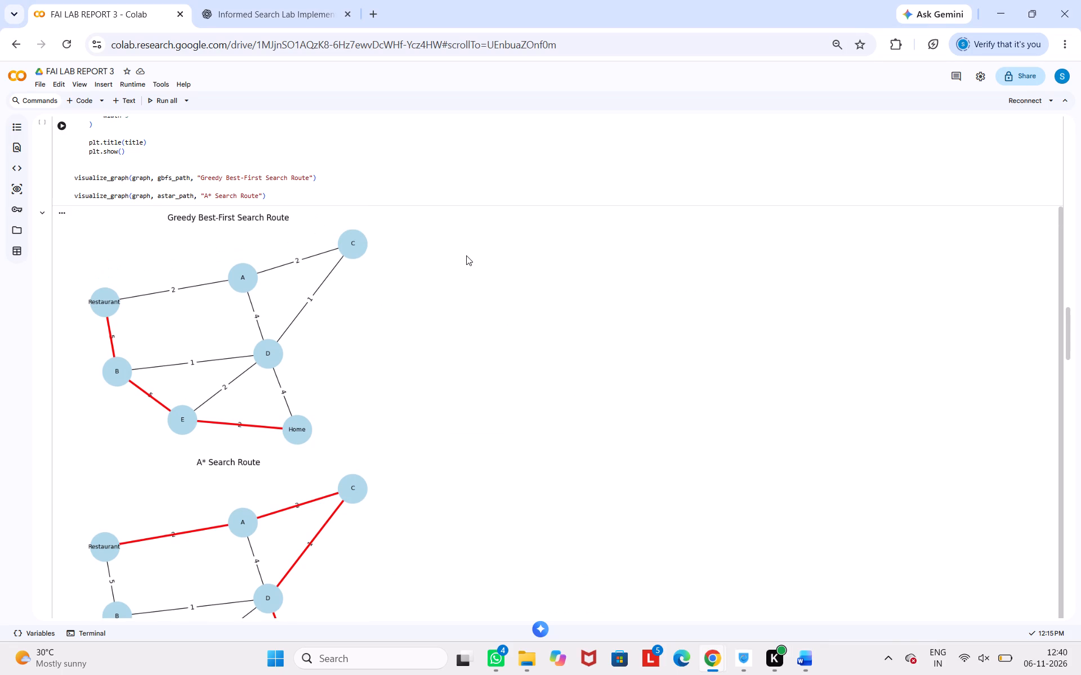
{"action": "key", "text": "ctrl+minus"}
{"action": "key", "text": "ctrl+minus"}
{"action": "key", "text": "ctrl+minus"}
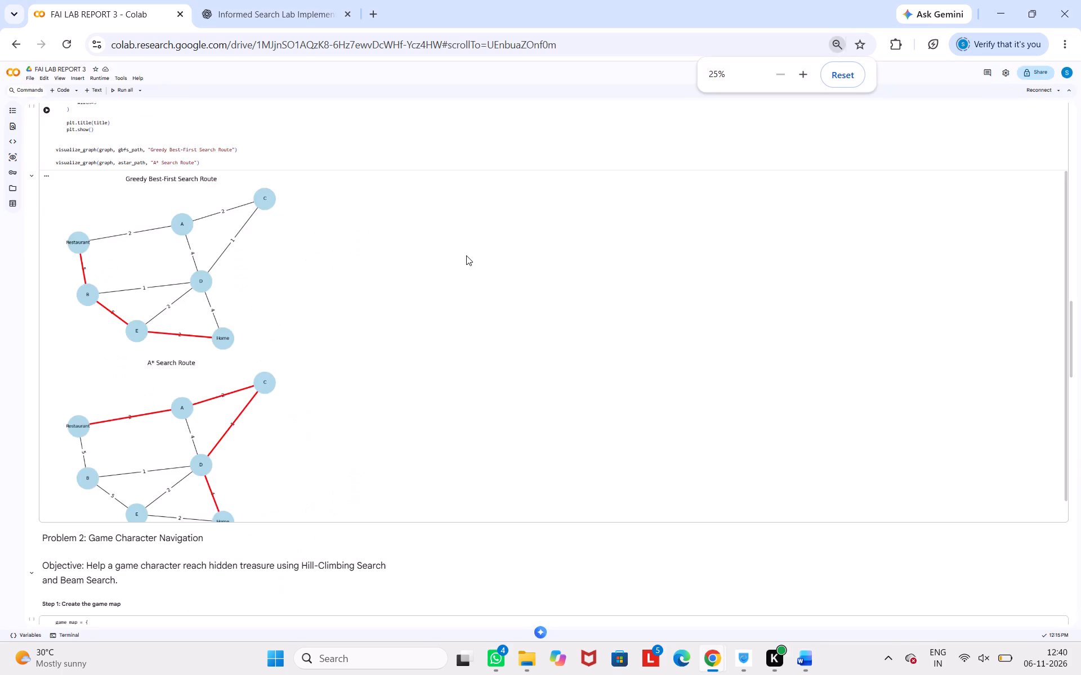
{"action": "key", "text": "ctrl+equal"}
{"action": "key", "text": "ctrl+equal"}
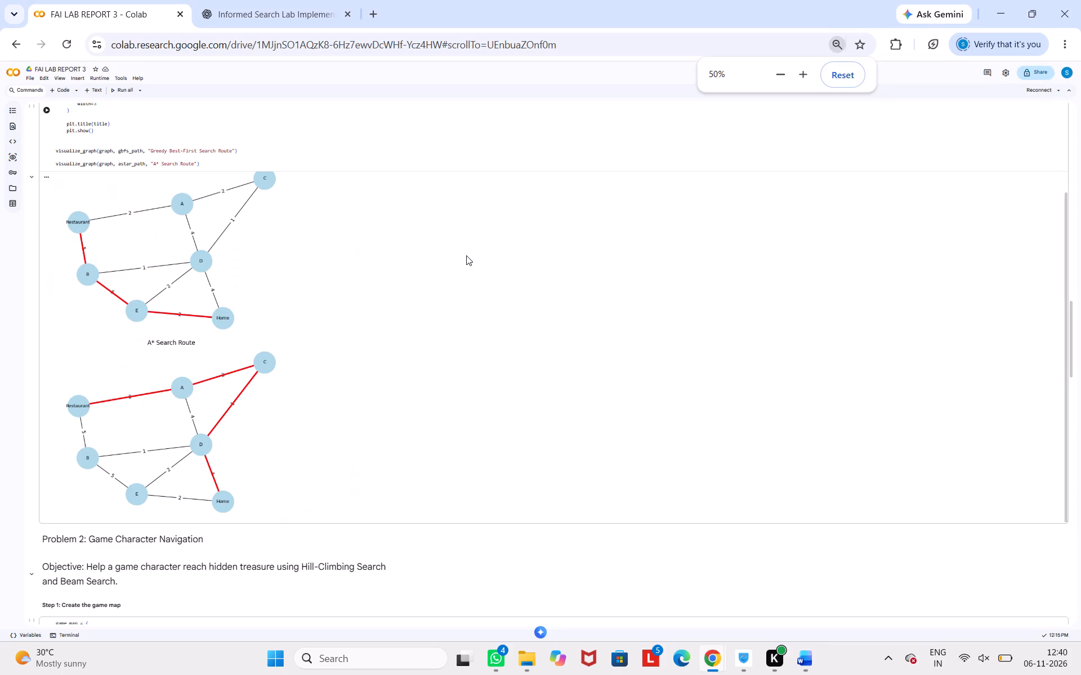
{"action": "left_click", "coordinate": [1048, 70]}
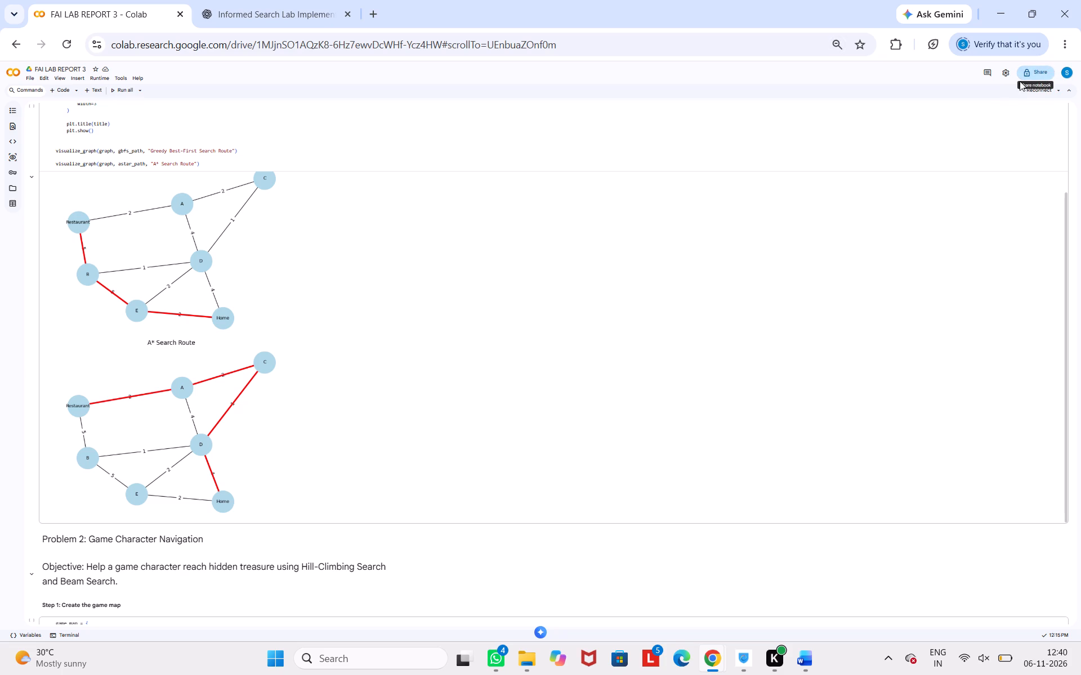
{"action": "left_click", "coordinate": [1032, 69]}
{"action": "key", "text": "ctrl+minus"}
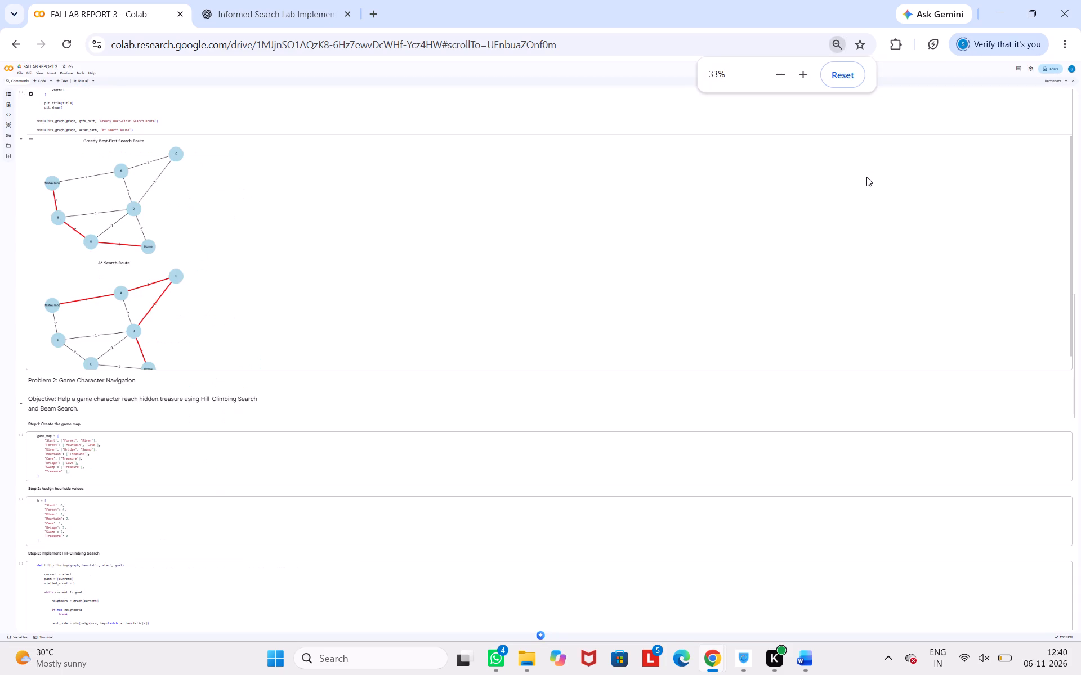
{"action": "key", "text": "ctrl+equal"}
{"action": "key", "text": "ctrl+equal"}
{"action": "key", "text": "ctrl+equal"}
{"action": "key", "text": "ctrl+equal"}
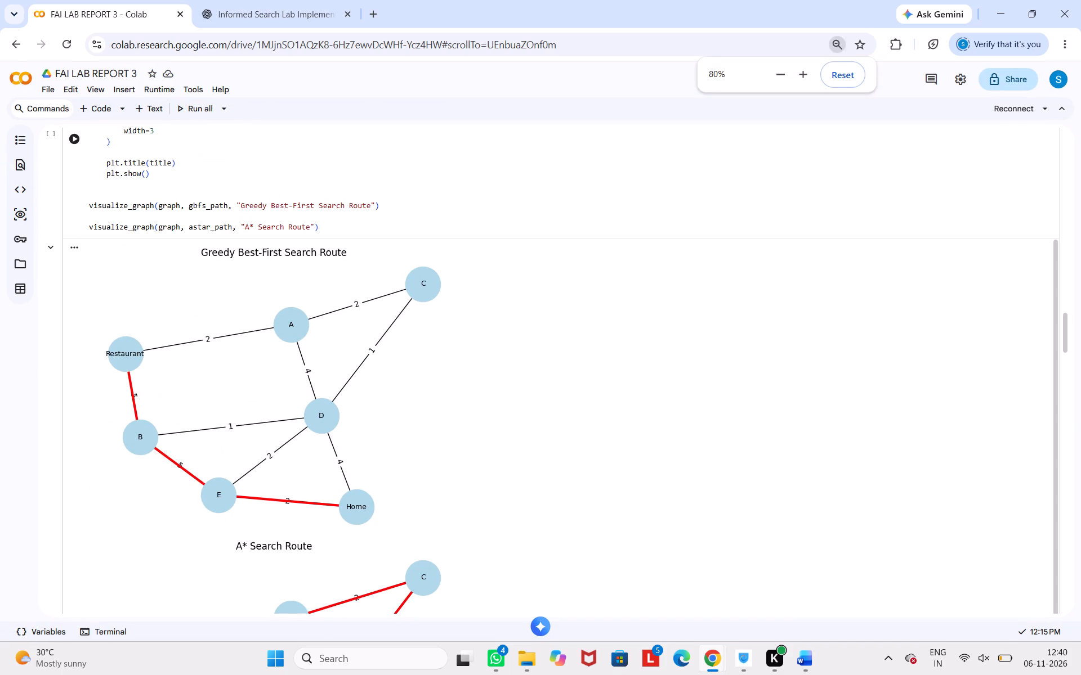
{"action": "left_click", "coordinate": [999, 72]}
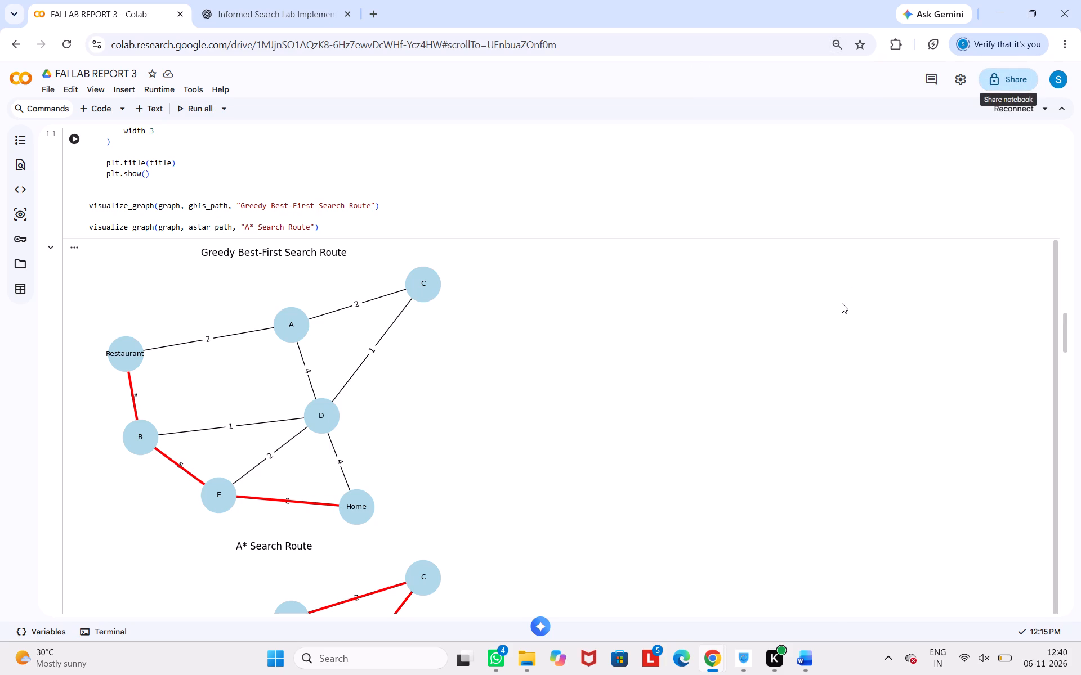
{"action": "scroll", "coordinate": [842, 303], "scroll_direction": "up", "scroll_amount": 19}
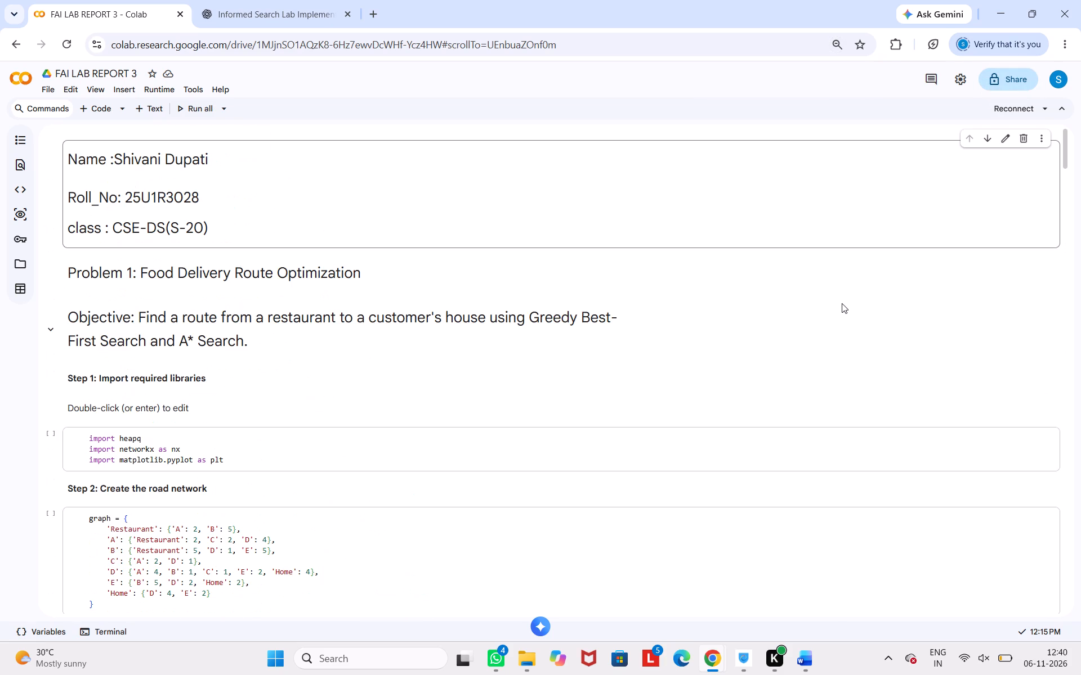
{"action": "left_click", "coordinate": [990, 78]}
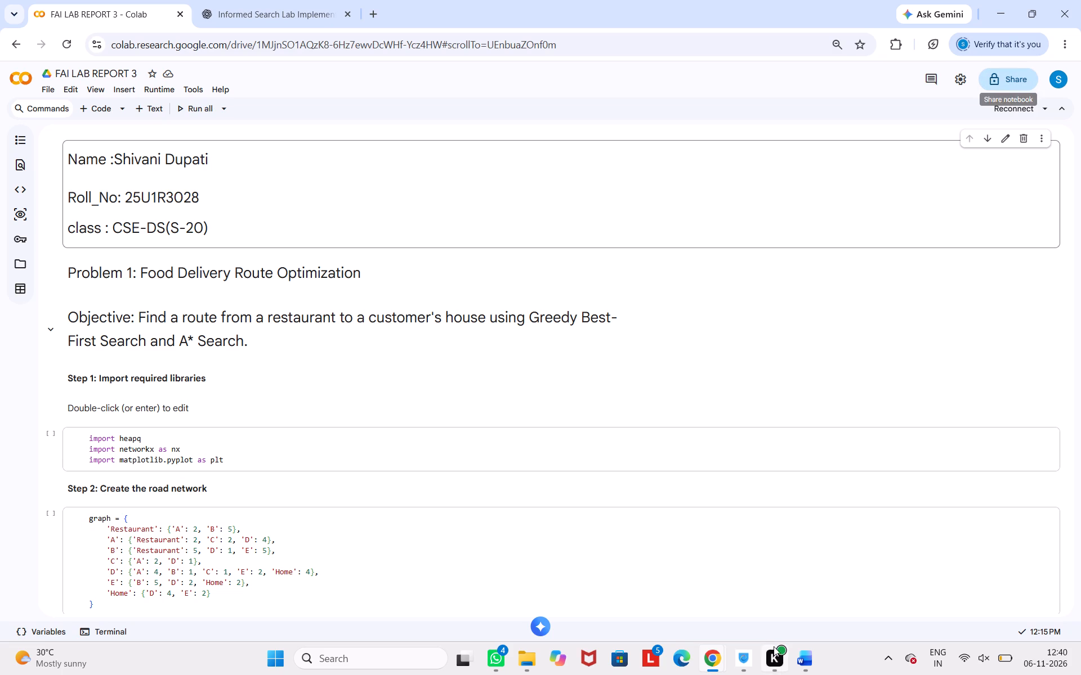